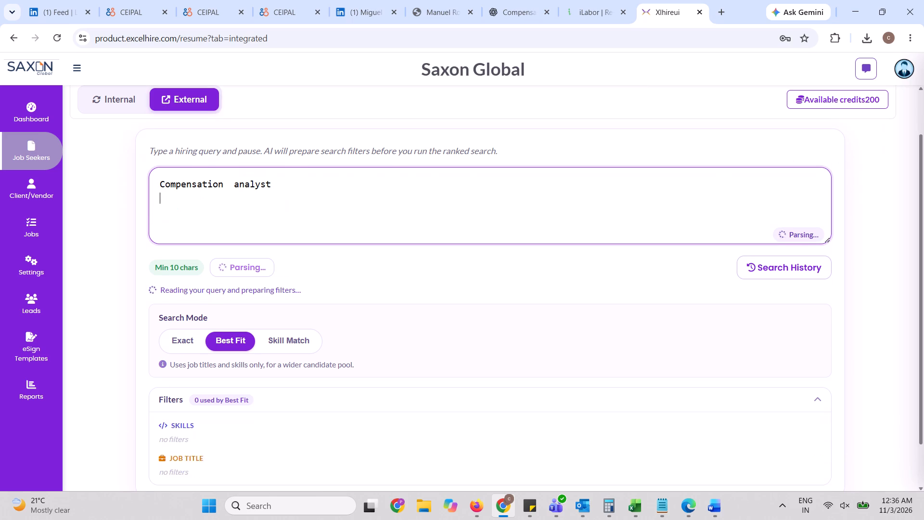
# Review the search mode options and the job title filters prepared from the "Compensation analyst" query.
pyautogui.scroll(-2, 432, 291)
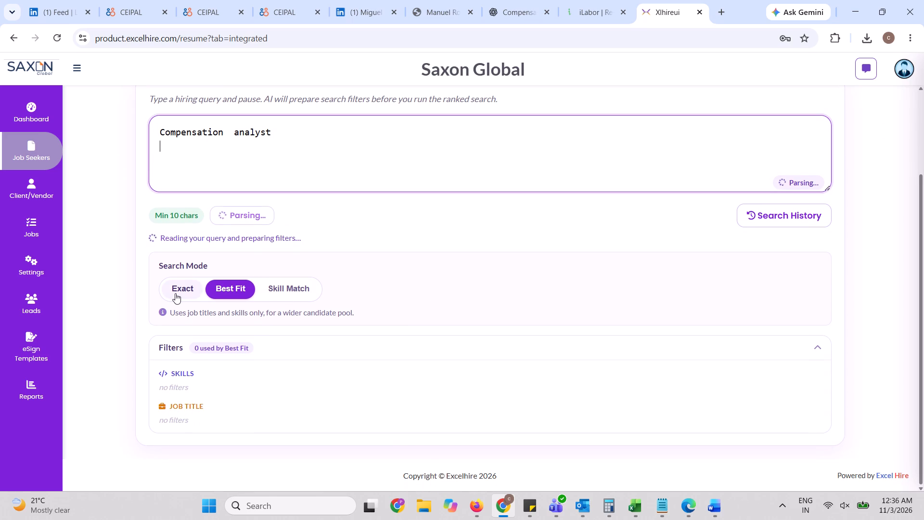
pyautogui.scroll(-2, 283, 292)
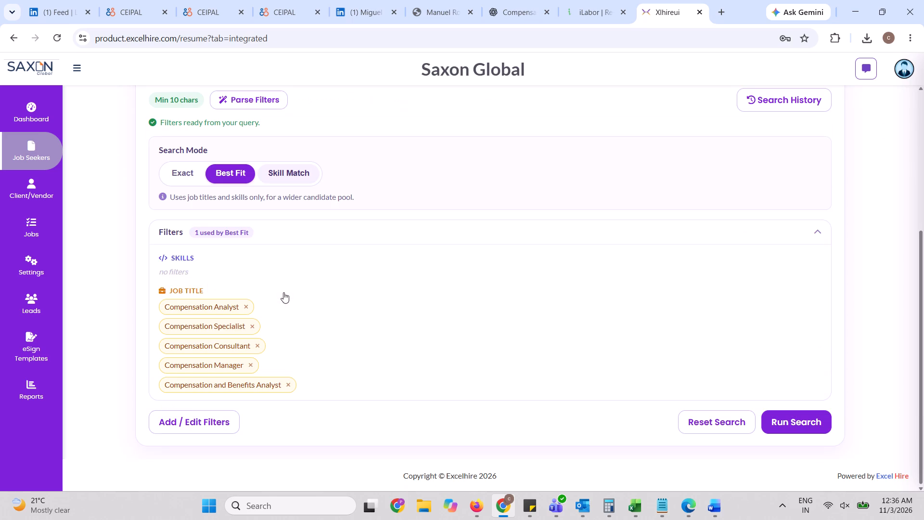
# Run the external candidate search in Best Fit mode with the prepared compensation job title filters.
pyautogui.scroll(-1, 283, 292)
pyautogui.click(786, 427)
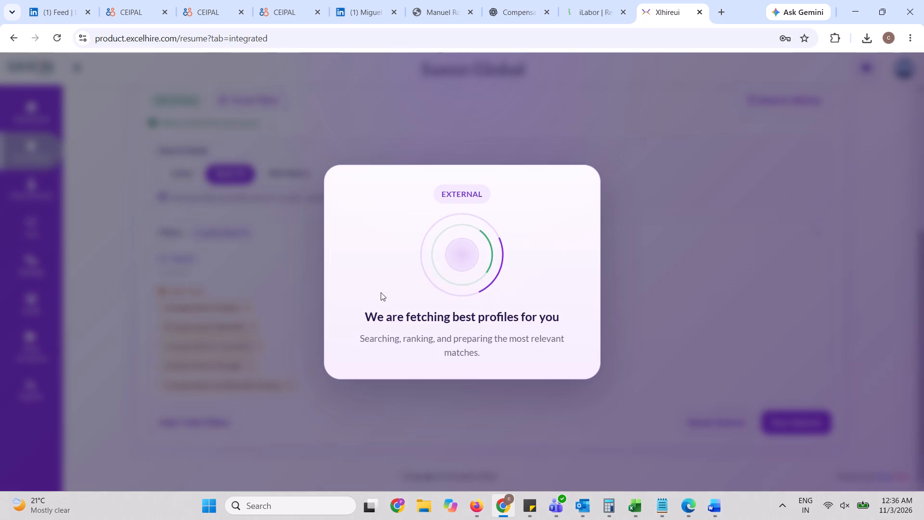
pyautogui.scroll(-1, 381, 292)
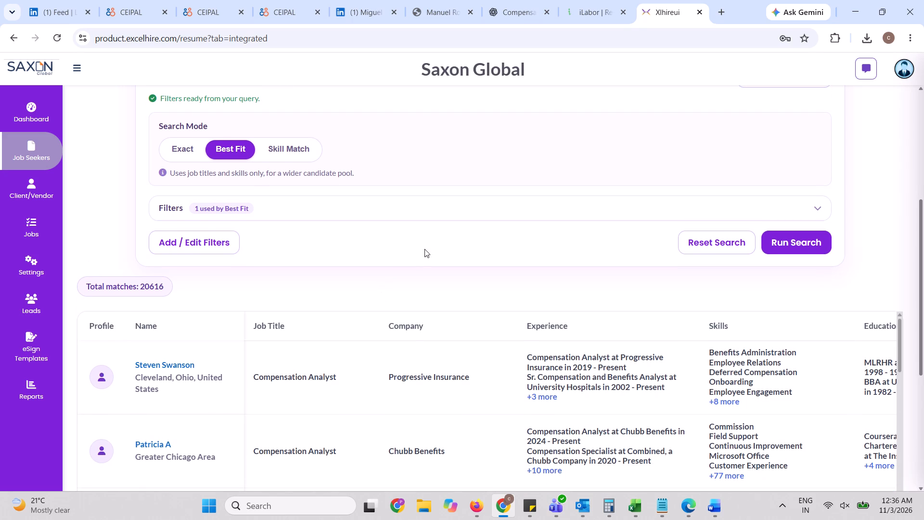
pyautogui.scroll(1, 425, 247)
pyautogui.scroll(1, 603, 247)
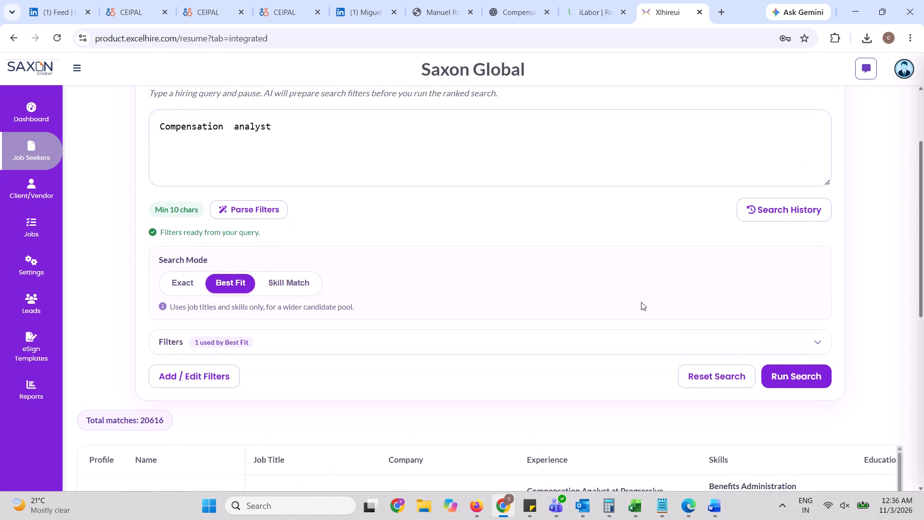
pyautogui.scroll(-2, 628, 358)
pyautogui.scroll(3, 628, 358)
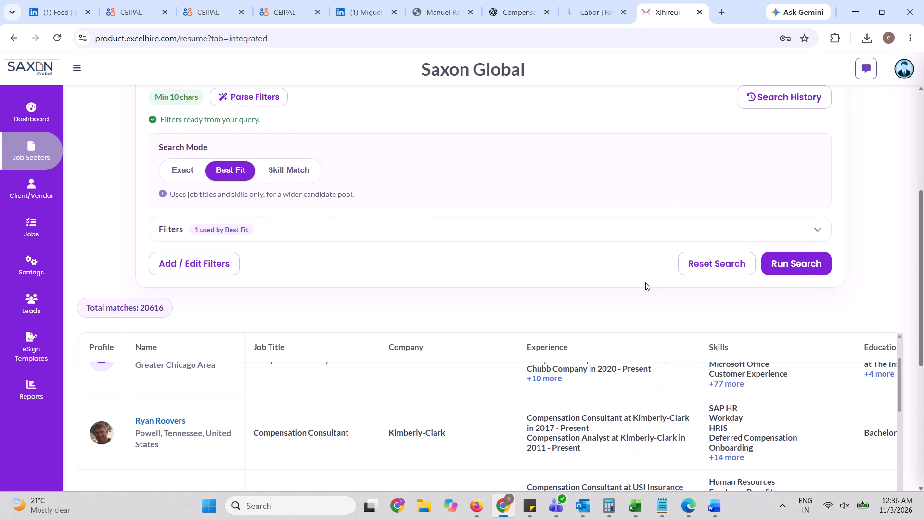
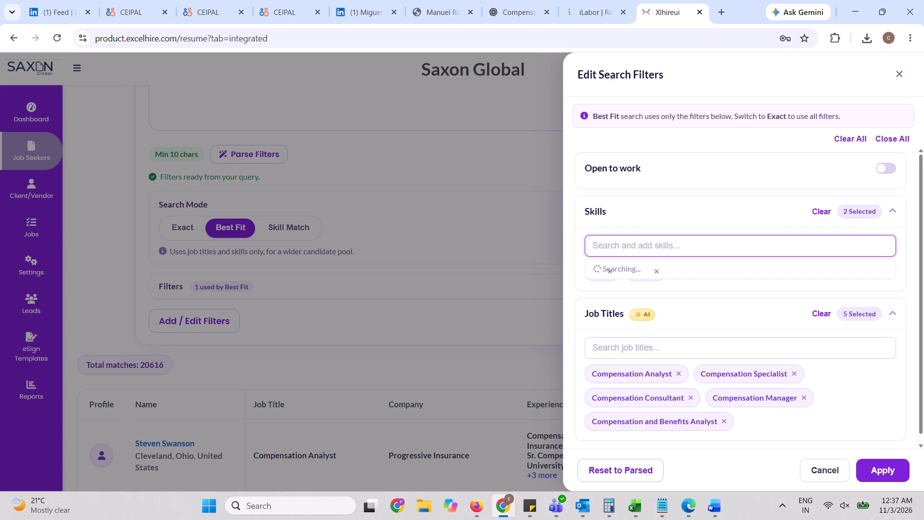
# Apply the edited Best Fit search filters with the HR and HRIS skills alongside the selected compensation job titles.
pyautogui.click(881, 481)
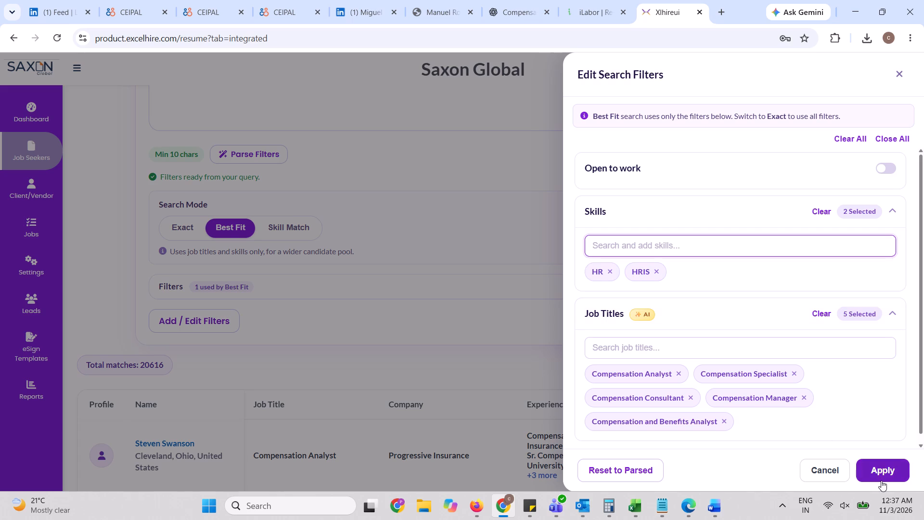
pyautogui.scroll(-1, 499, 322)
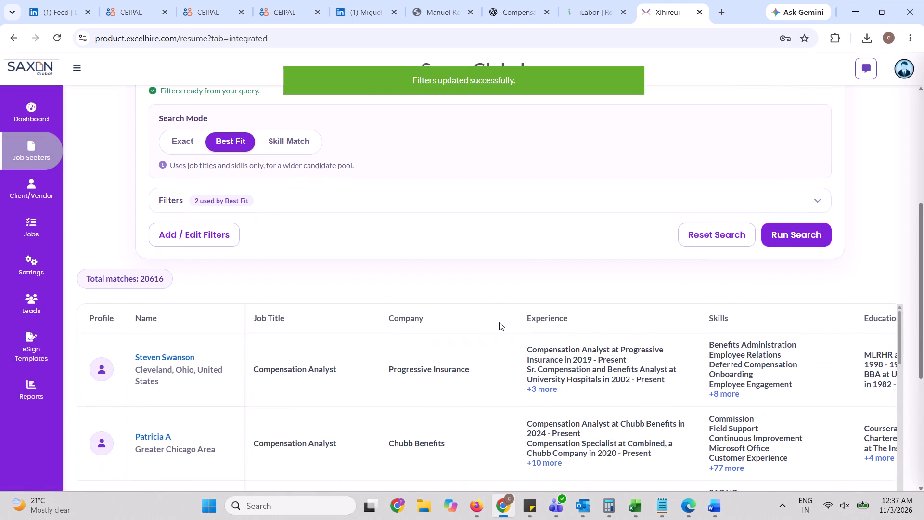
pyautogui.scroll(-9, 499, 322)
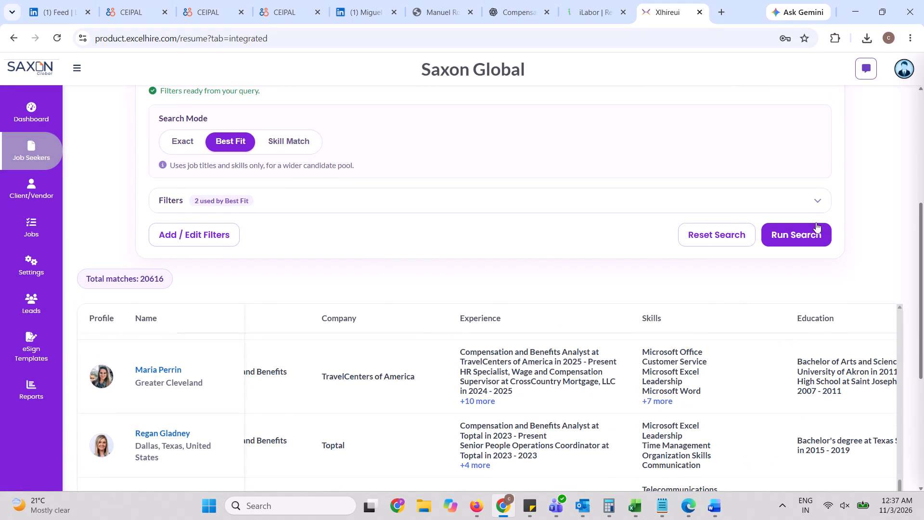
# Run the Best Fit search for the compensation analyst query and browse the listed candidates.
pyautogui.click(808, 234)
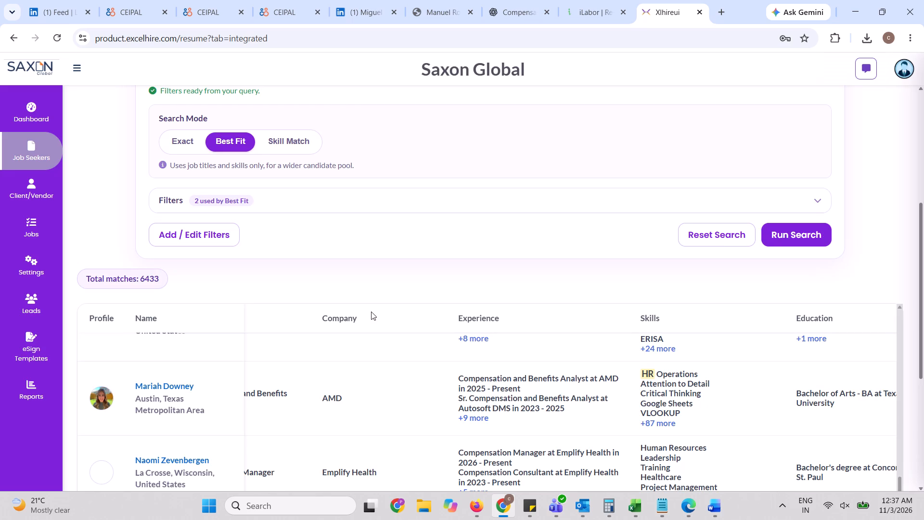
pyautogui.scroll(1, 237, 389)
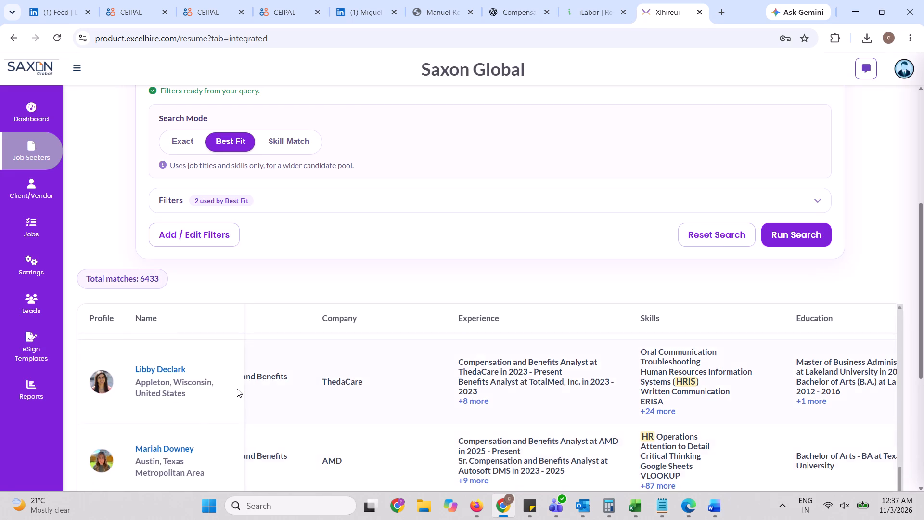
pyautogui.scroll(9, 237, 389)
pyautogui.scroll(1, 272, 251)
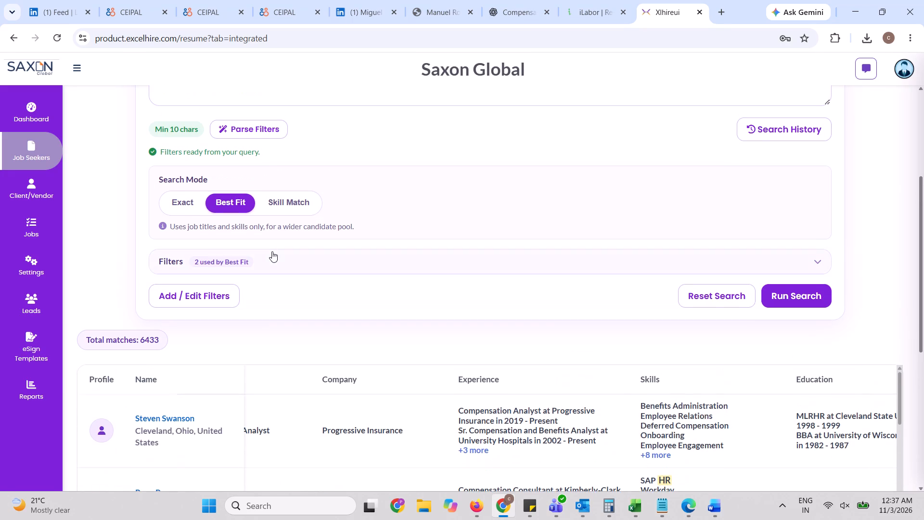
# Open the search filters, review the selected skills and job titles, and close them without changes.
pyautogui.click(180, 293)
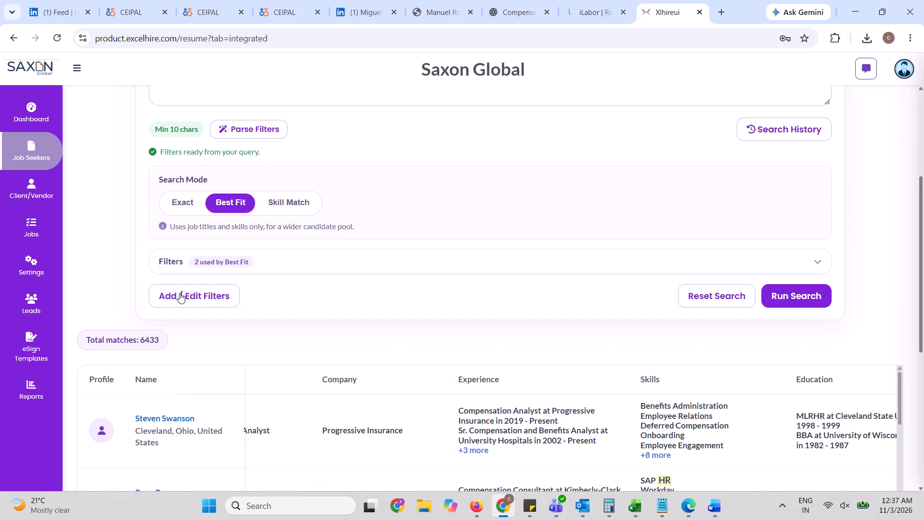
pyautogui.scroll(-2, 668, 262)
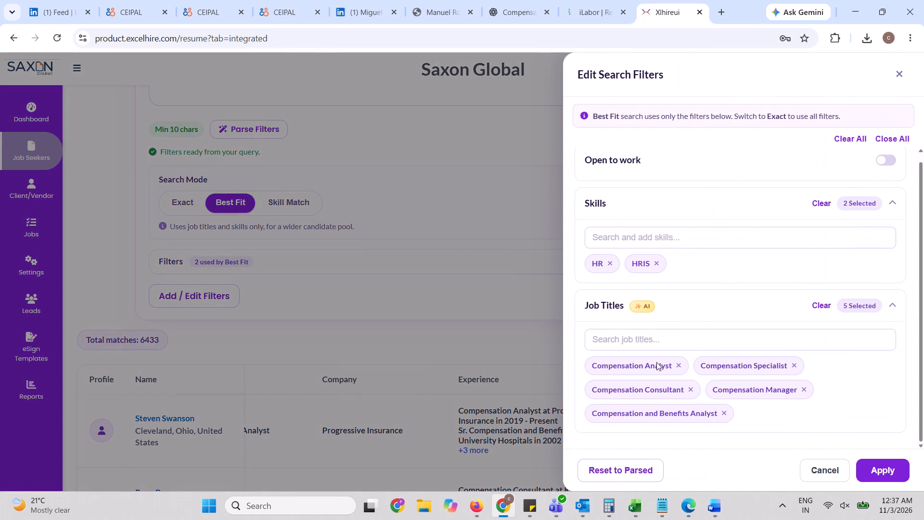
pyautogui.scroll(-1, 656, 364)
pyautogui.scroll(2, 656, 364)
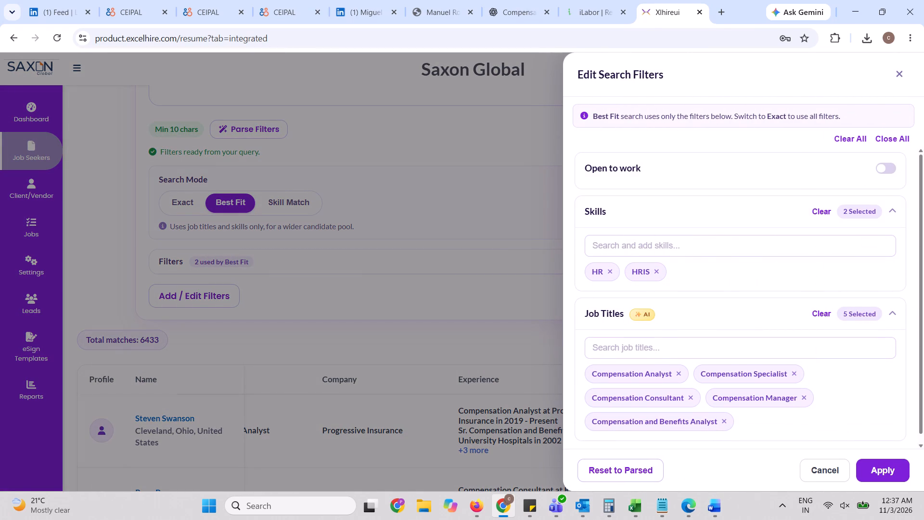
pyautogui.scroll(-3, 663, 327)
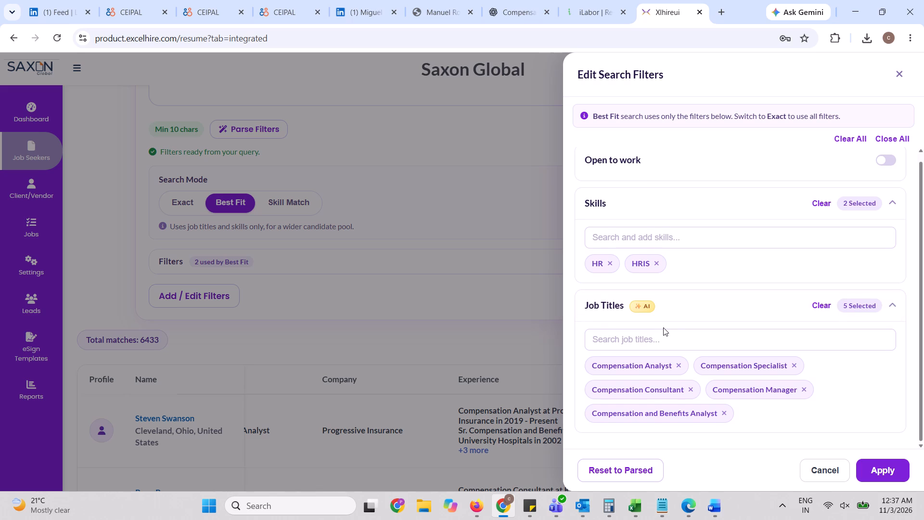
pyautogui.click(900, 78)
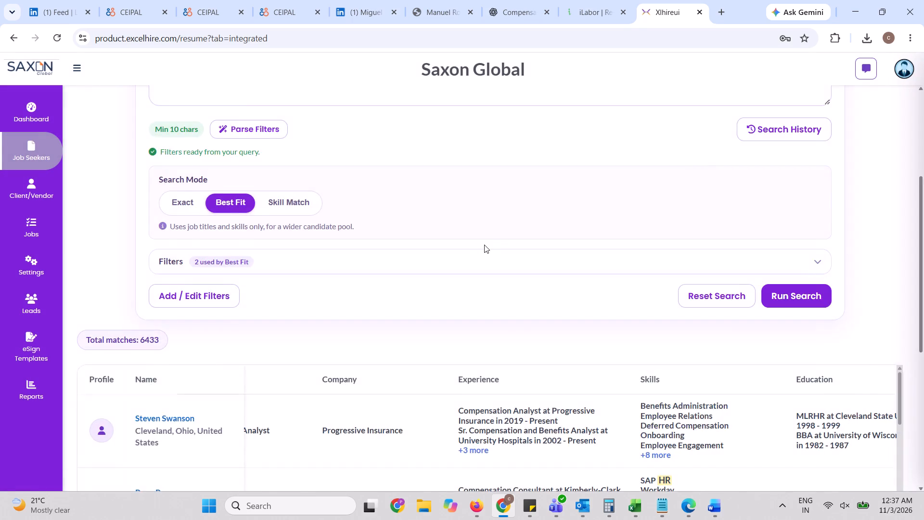
# Look over the hiring query, the search mode and the matching candidate profiles.
pyautogui.scroll(9, 484, 245)
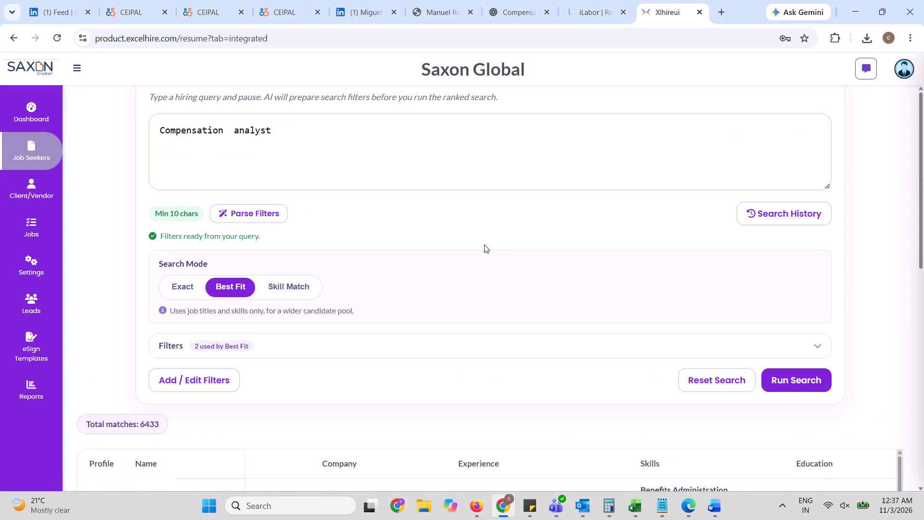
pyautogui.scroll(-1, 484, 245)
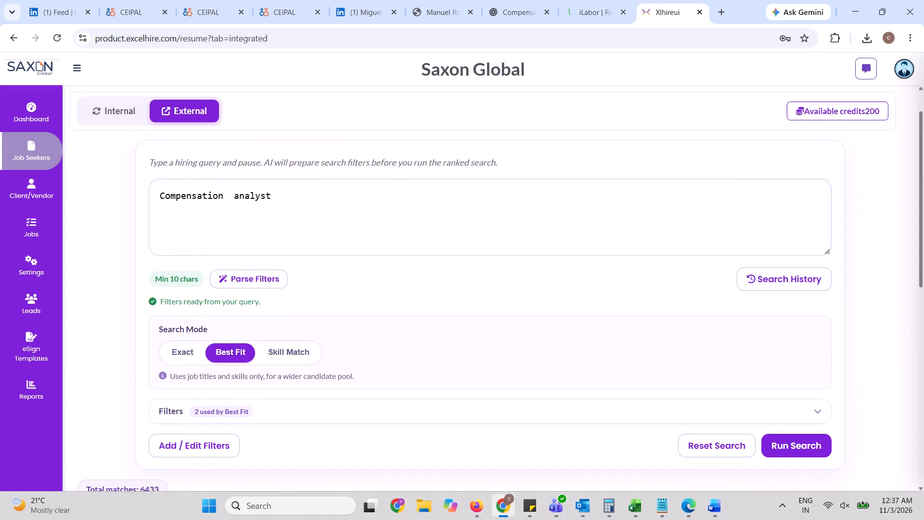
pyautogui.scroll(-4, 484, 245)
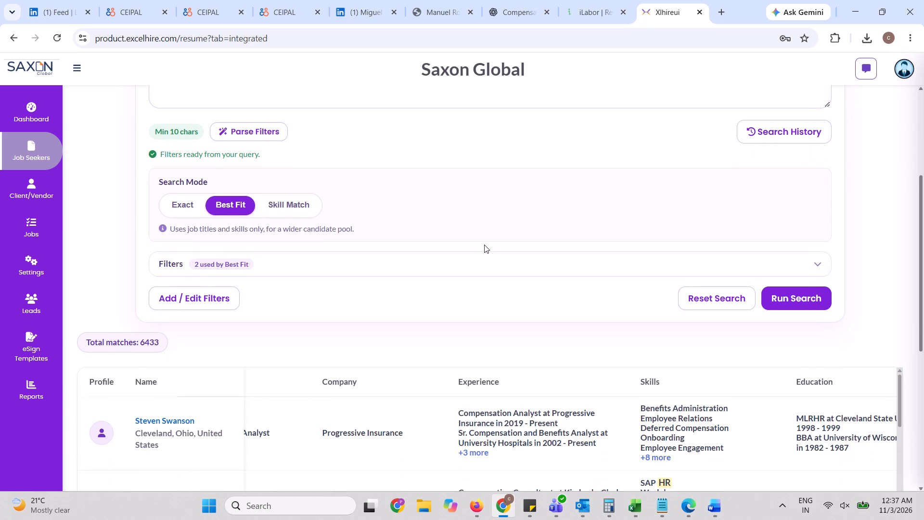
pyautogui.scroll(-16, 484, 245)
pyautogui.scroll(20, 484, 245)
pyautogui.scroll(8, 484, 245)
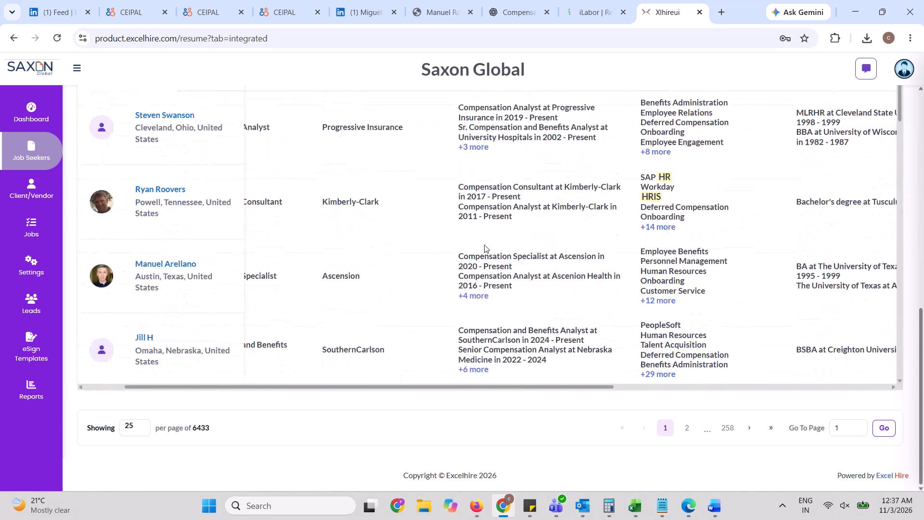
pyautogui.scroll(9, 484, 245)
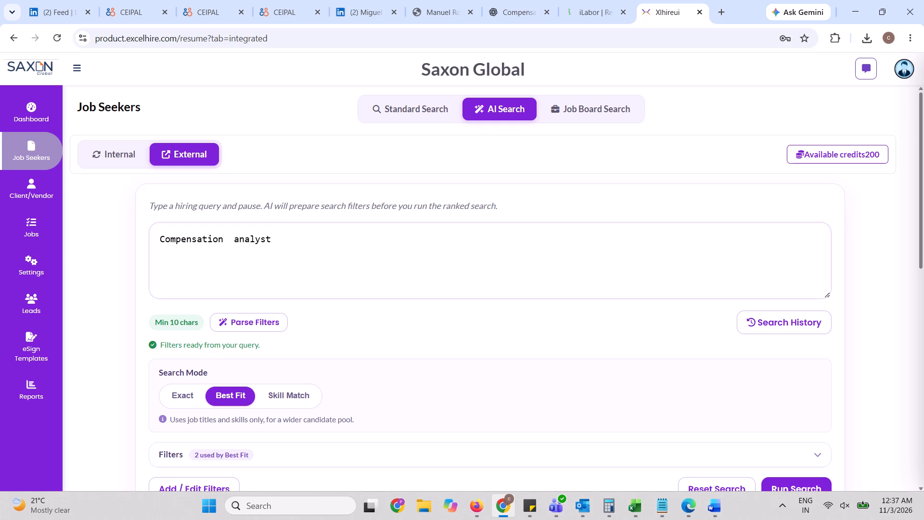
# Reopen the search filters and turn on the Open to work filter.
pyautogui.scroll(-1, 421, 262)
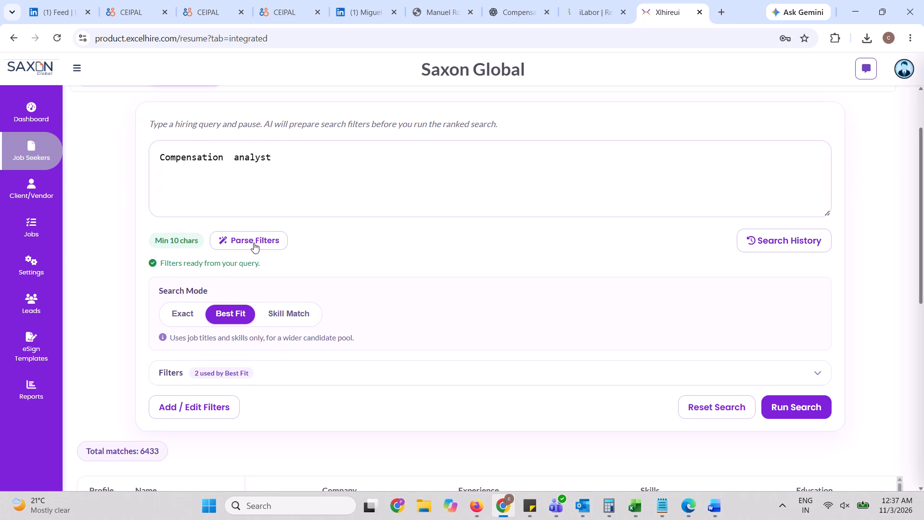
pyautogui.click(188, 292)
pyautogui.scroll(-1, 210, 365)
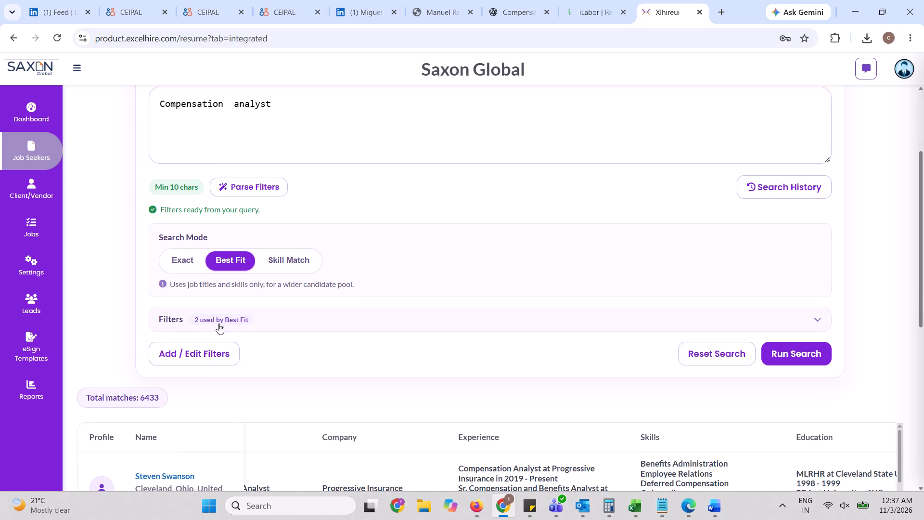
pyautogui.click(194, 352)
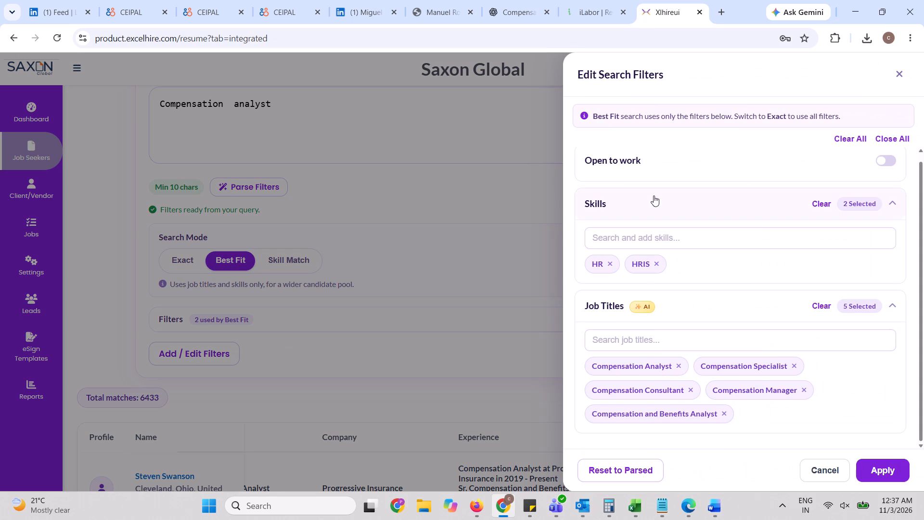
pyautogui.scroll(2, 654, 195)
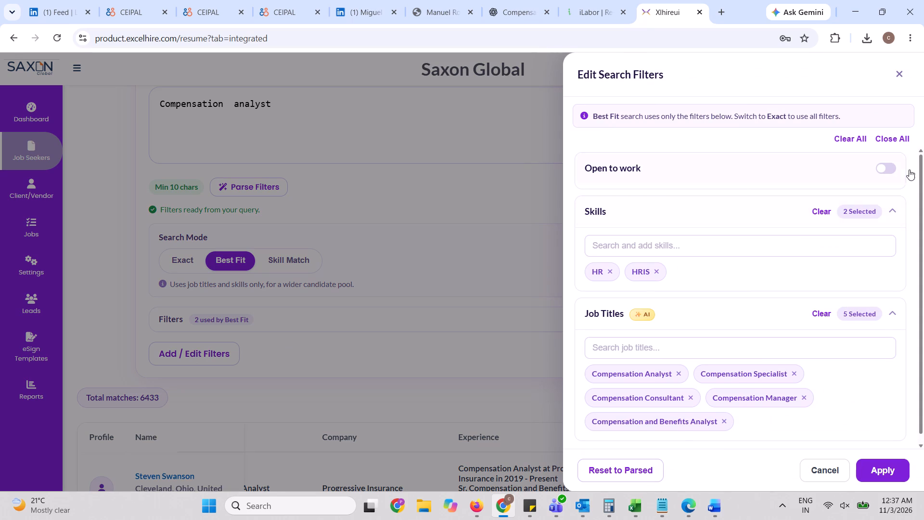
pyautogui.click(887, 170)
pyautogui.scroll(-2, 771, 207)
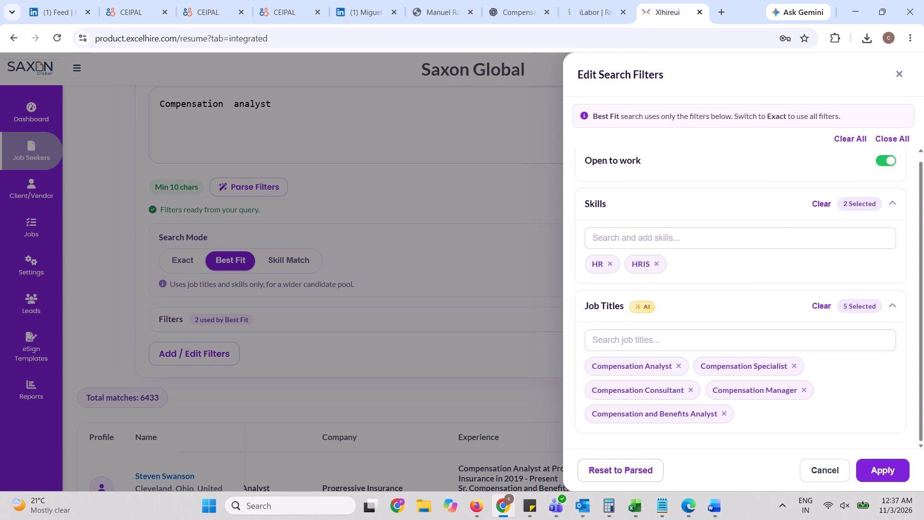
pyautogui.scroll(1, 622, 250)
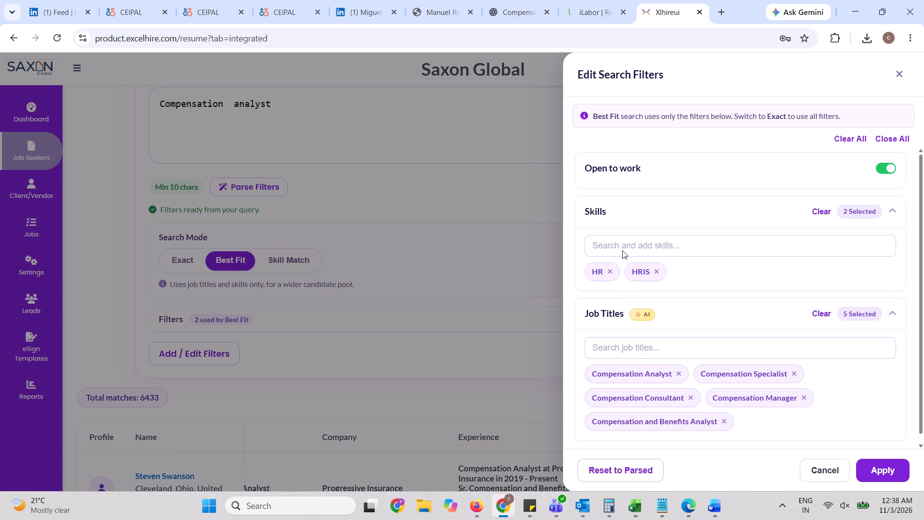
pyautogui.scroll(1, 622, 250)
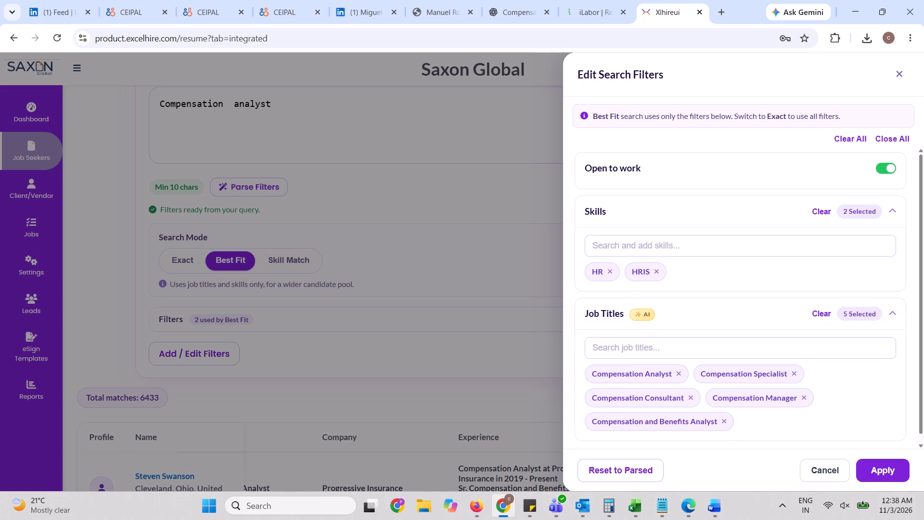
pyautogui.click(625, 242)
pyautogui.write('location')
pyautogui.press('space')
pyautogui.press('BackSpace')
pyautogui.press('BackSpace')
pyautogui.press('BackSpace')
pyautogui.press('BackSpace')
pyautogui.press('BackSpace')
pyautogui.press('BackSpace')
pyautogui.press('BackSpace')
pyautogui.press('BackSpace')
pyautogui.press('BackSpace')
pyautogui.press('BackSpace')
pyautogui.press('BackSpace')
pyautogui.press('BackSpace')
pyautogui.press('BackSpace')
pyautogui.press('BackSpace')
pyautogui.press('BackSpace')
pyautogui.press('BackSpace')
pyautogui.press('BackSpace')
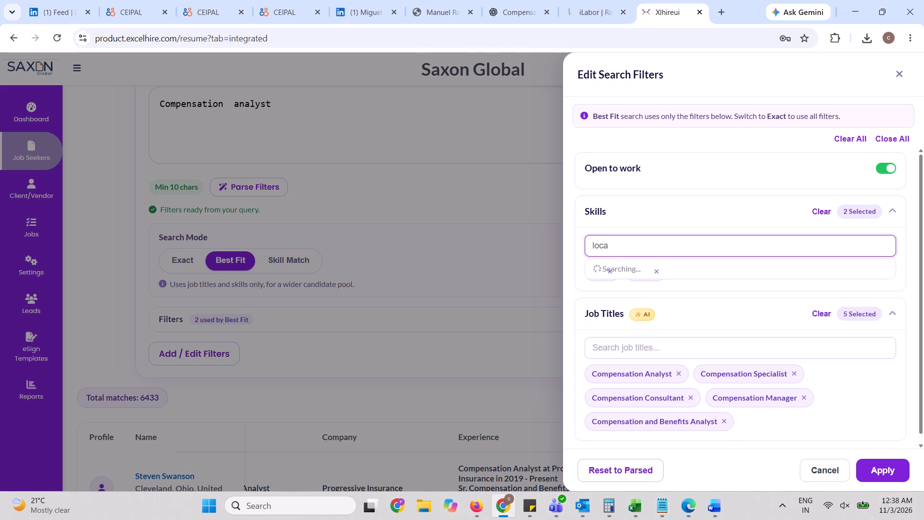
# Add Miami to the skills filter and apply the filter changes.
pyautogui.write('Miami')
pyautogui.press('space')
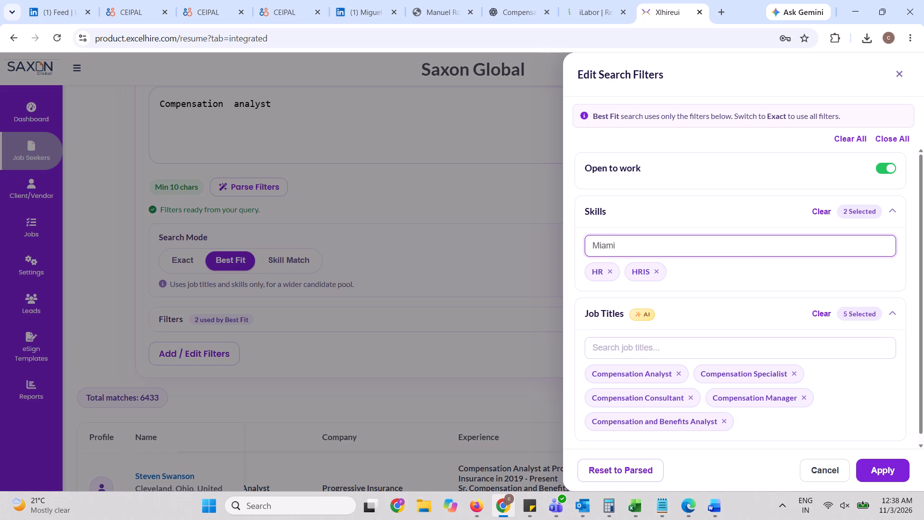
pyautogui.press('Return')
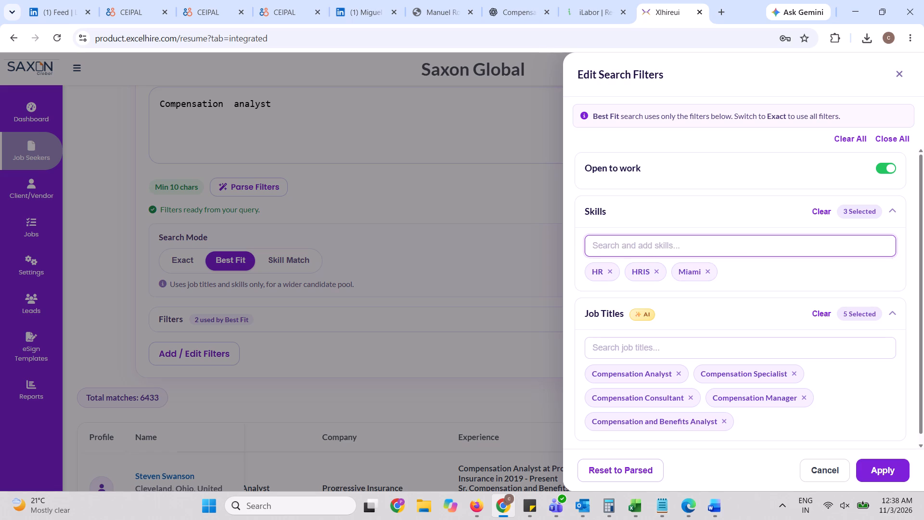
pyautogui.click(880, 471)
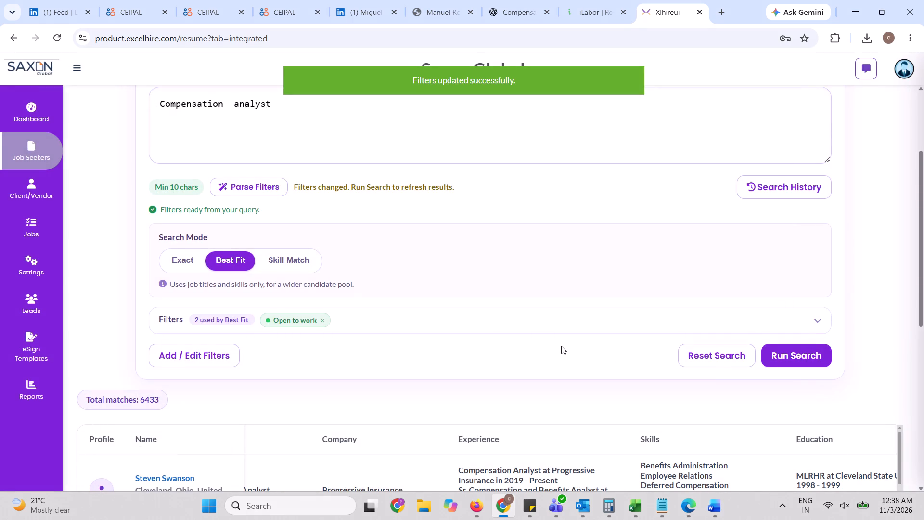
# Rerun the candidate search with the updated filters and browse the results.
pyautogui.scroll(-2, 561, 346)
pyautogui.click(813, 258)
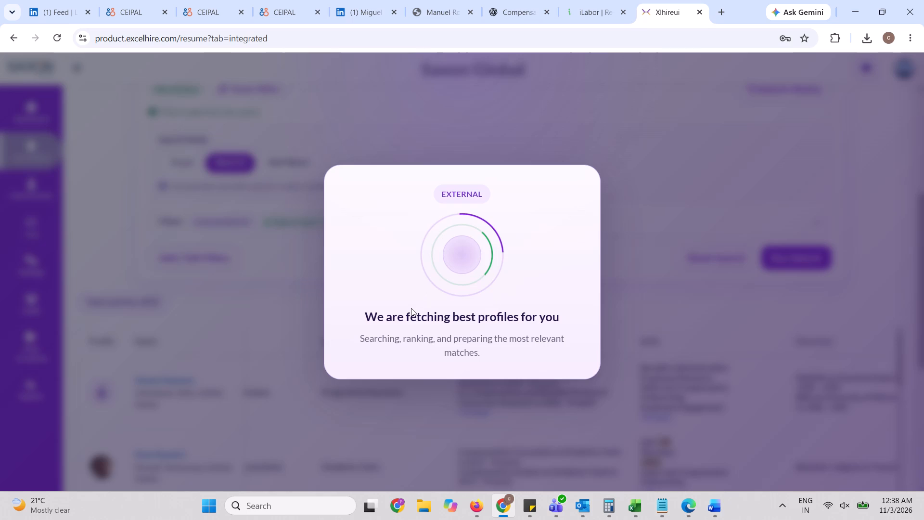
pyautogui.scroll(-3, 411, 308)
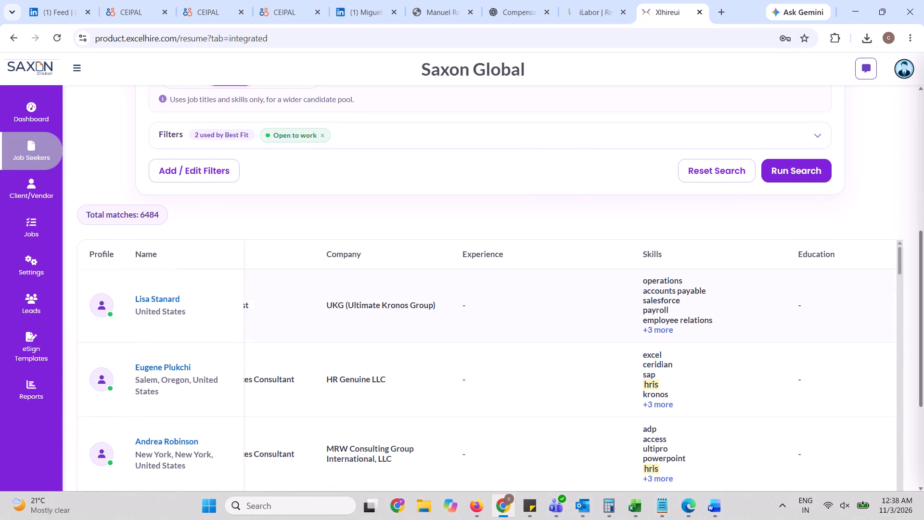
pyautogui.scroll(6, 297, 372)
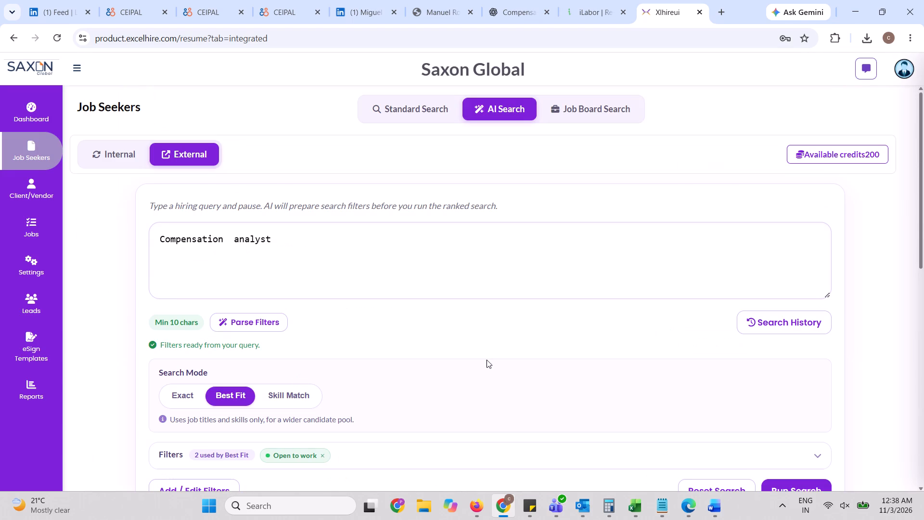
# Reopen the search filters, check the applied skills and job titles, and close them without changes.
pyautogui.scroll(-3, 487, 360)
pyautogui.click(186, 341)
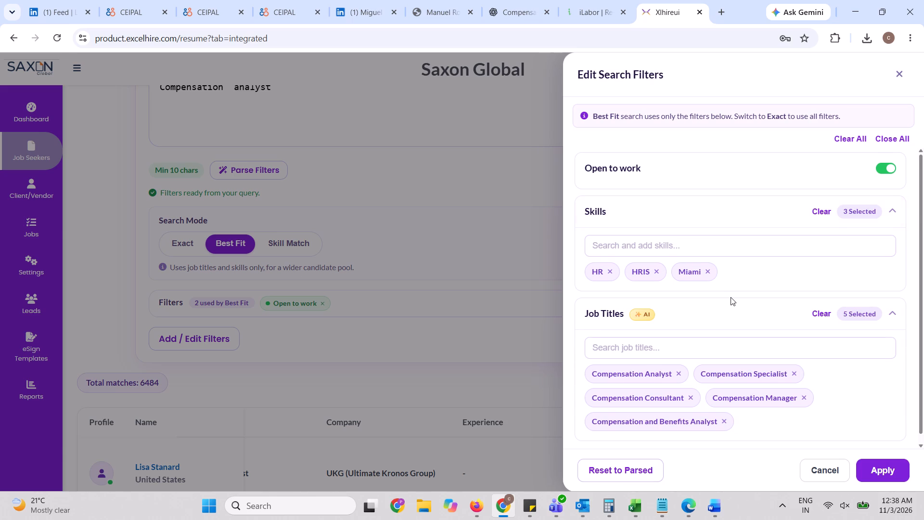
pyautogui.scroll(-2, 731, 297)
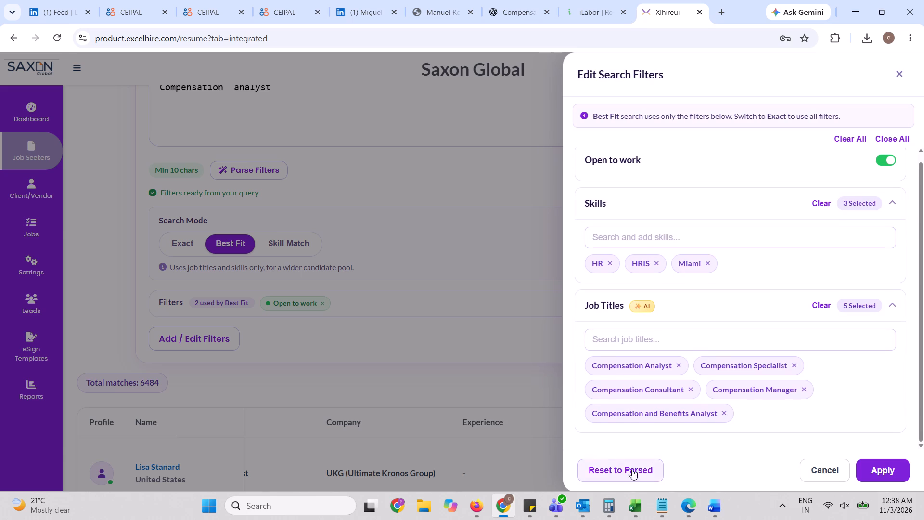
pyautogui.scroll(5, 754, 364)
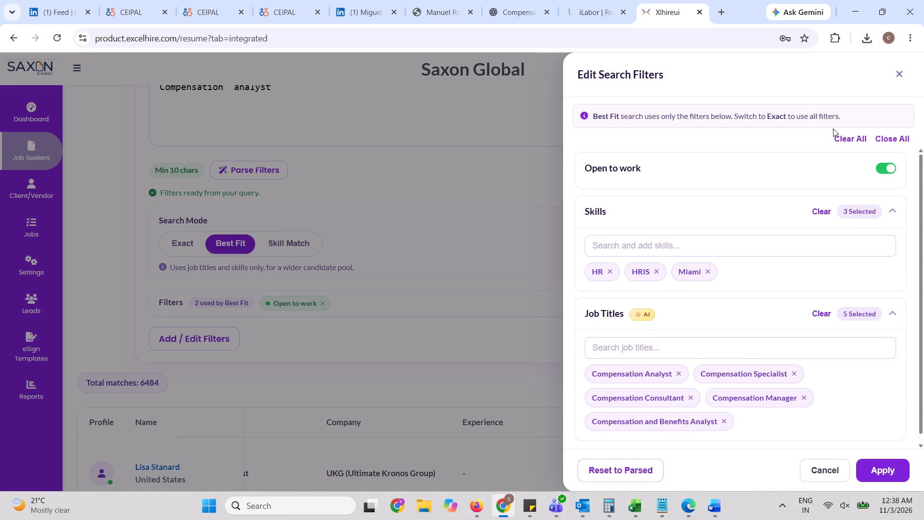
pyautogui.click(897, 75)
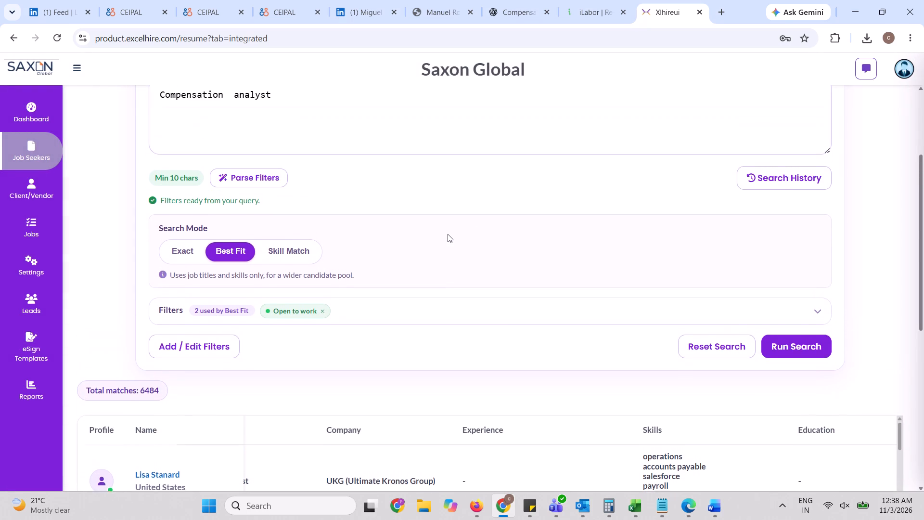
# Extend the hiring query with "in Miami FLorida" after "Compensation analyst".
pyautogui.scroll(1, 448, 234)
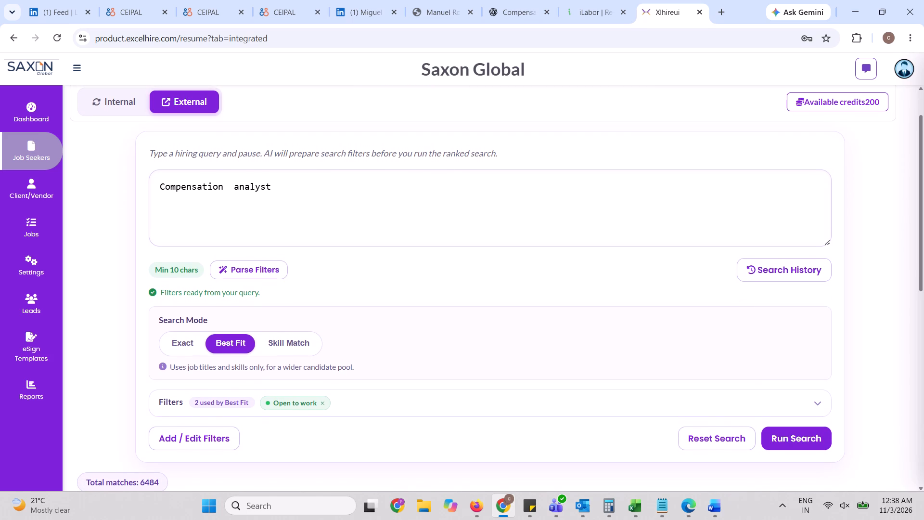
pyautogui.click(407, 198)
pyautogui.press('BackSpace')
pyautogui.write('in Miami')
pyautogui.press('space')
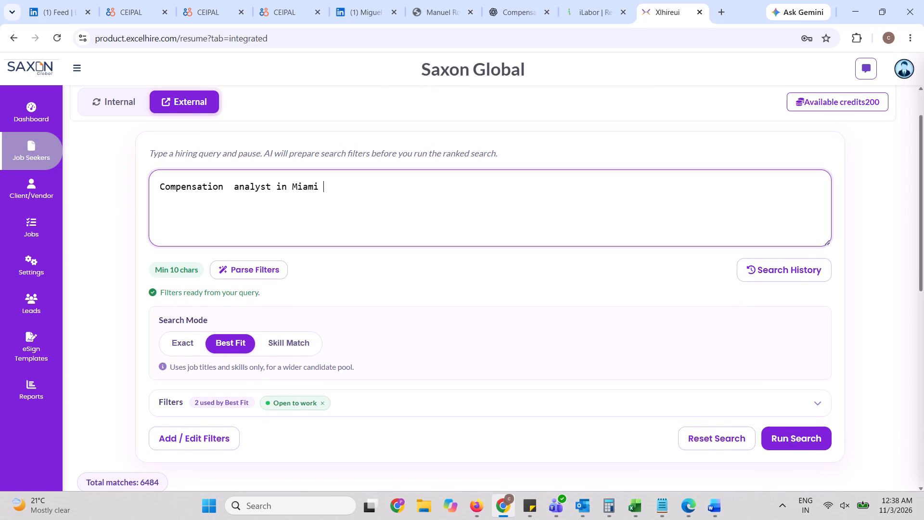
pyautogui.write('FLorida')
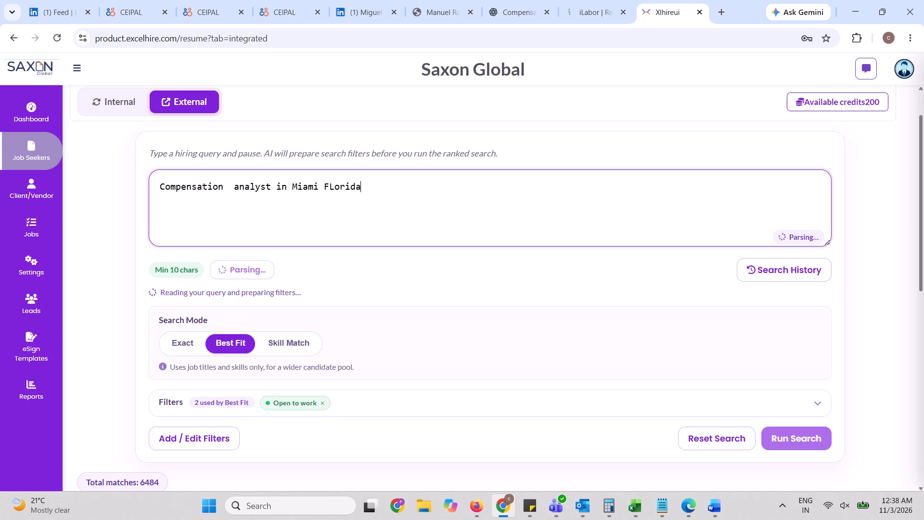
# Insert a comma after "Miami" in the hiring query and rerun the candidate search.
pyautogui.press('space')
pyautogui.click(317, 188)
pyautogui.press(',')
pyautogui.scroll(-1, 737, 377)
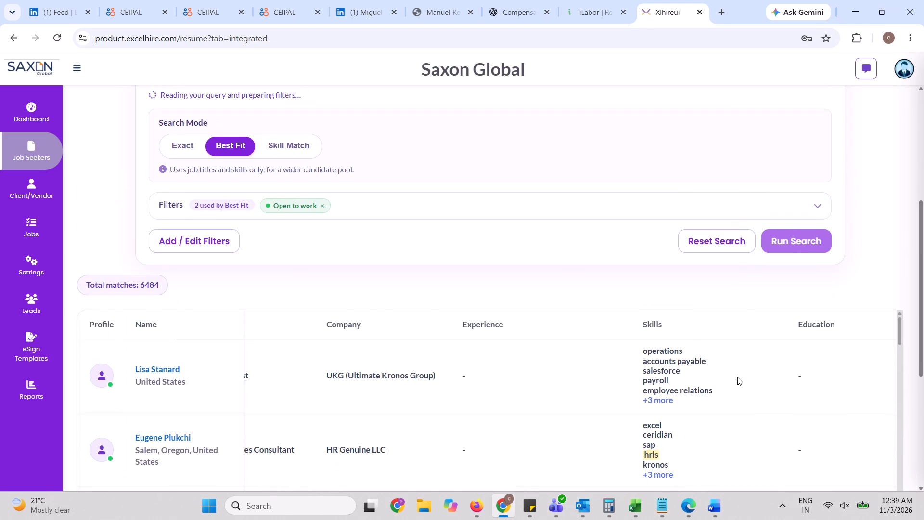
pyautogui.click(800, 253)
pyautogui.click(799, 243)
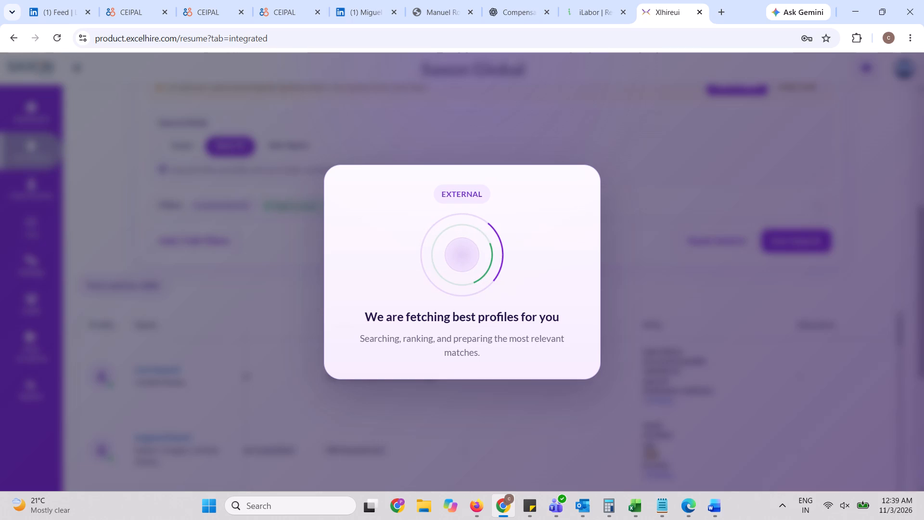
# Clean up the spacing and capitalization of the hiring query so it reads "Compensation analyst in Miami,Florida".
pyautogui.scroll(3, 465, 319)
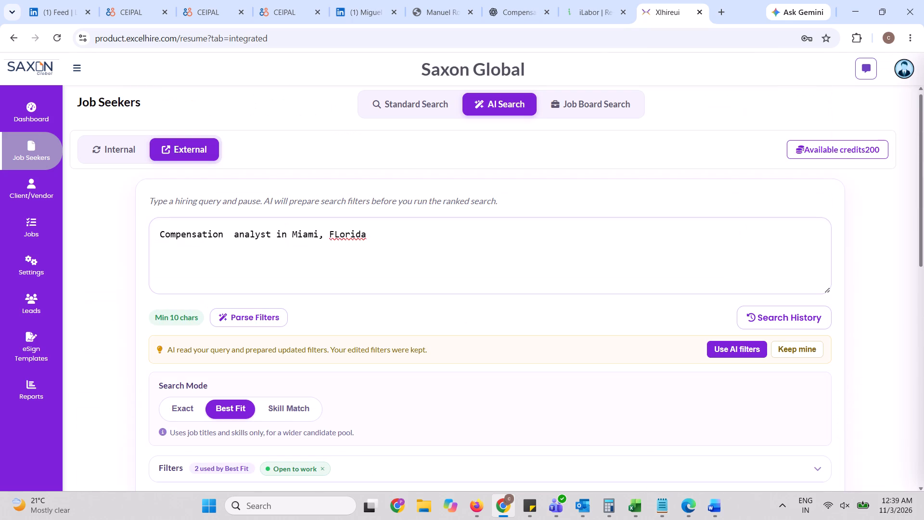
pyautogui.click(328, 238)
pyautogui.press('BackSpace')
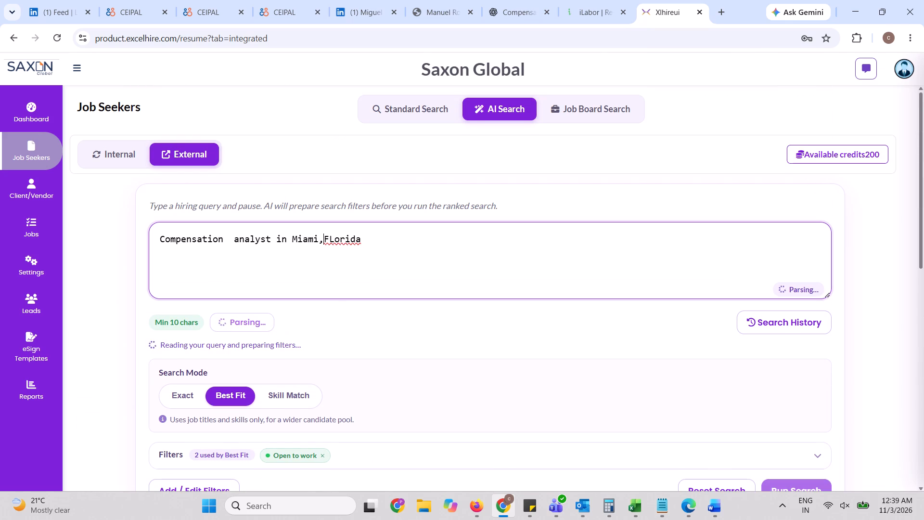
pyautogui.click(334, 241)
pyautogui.press('BackSpace')
pyautogui.press('l')
pyautogui.click(386, 232)
pyautogui.click(235, 241)
pyautogui.press('BackSpace')
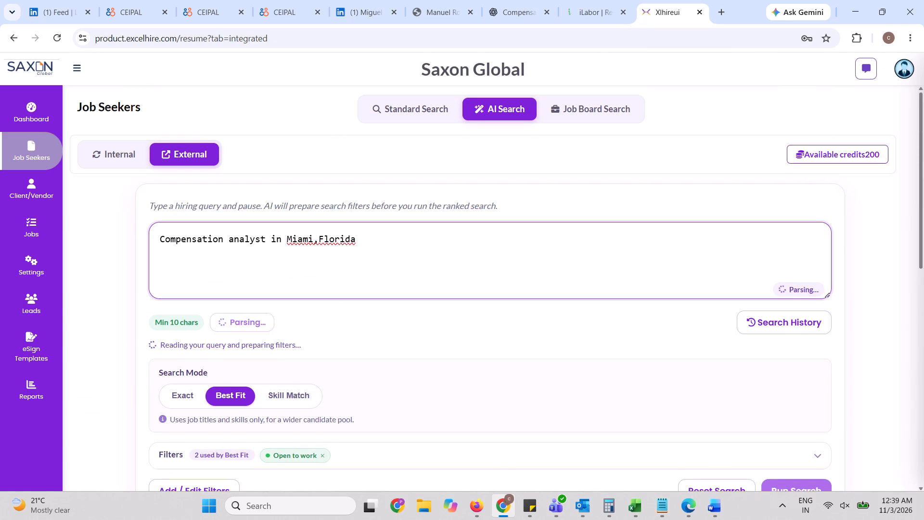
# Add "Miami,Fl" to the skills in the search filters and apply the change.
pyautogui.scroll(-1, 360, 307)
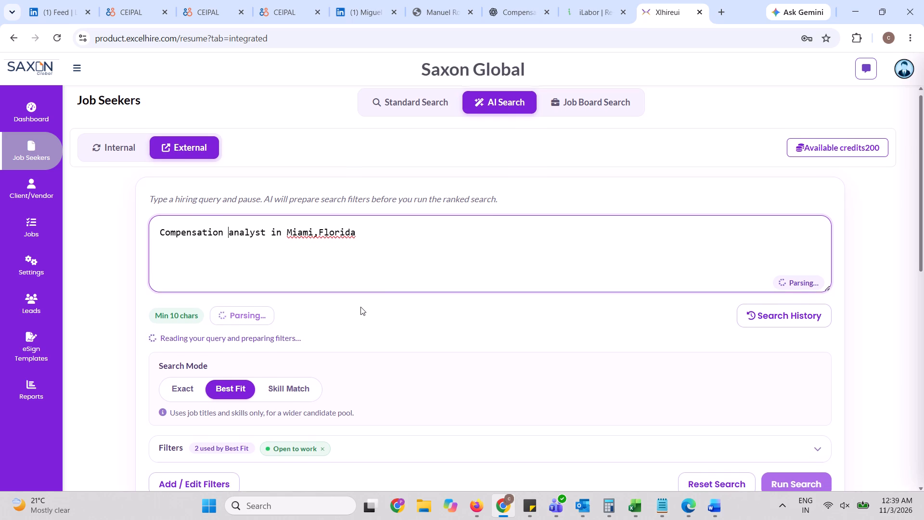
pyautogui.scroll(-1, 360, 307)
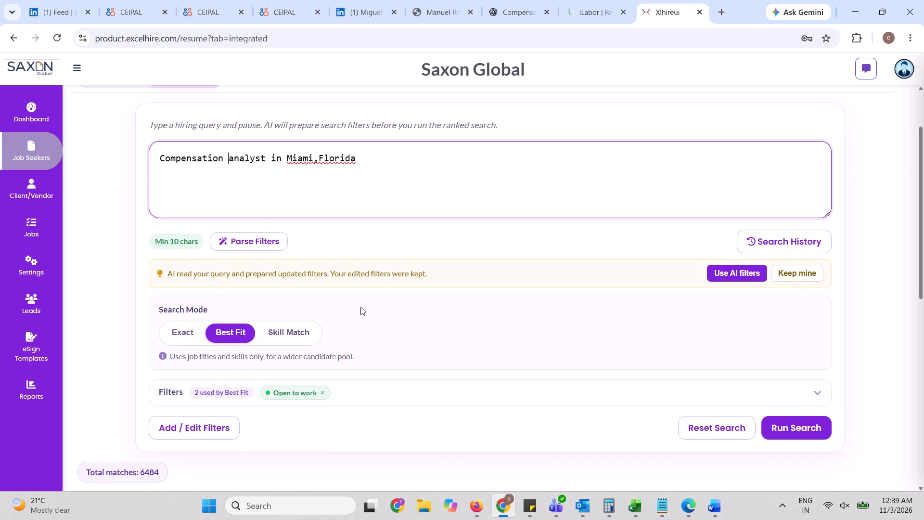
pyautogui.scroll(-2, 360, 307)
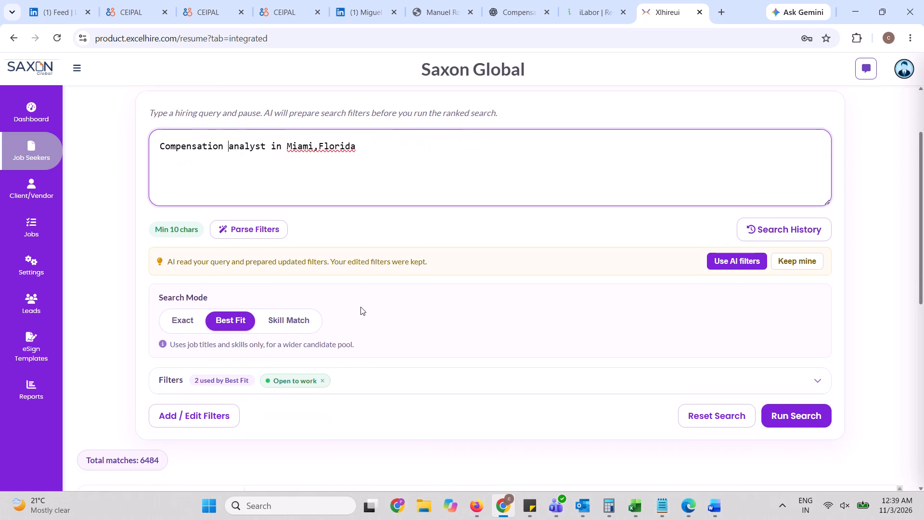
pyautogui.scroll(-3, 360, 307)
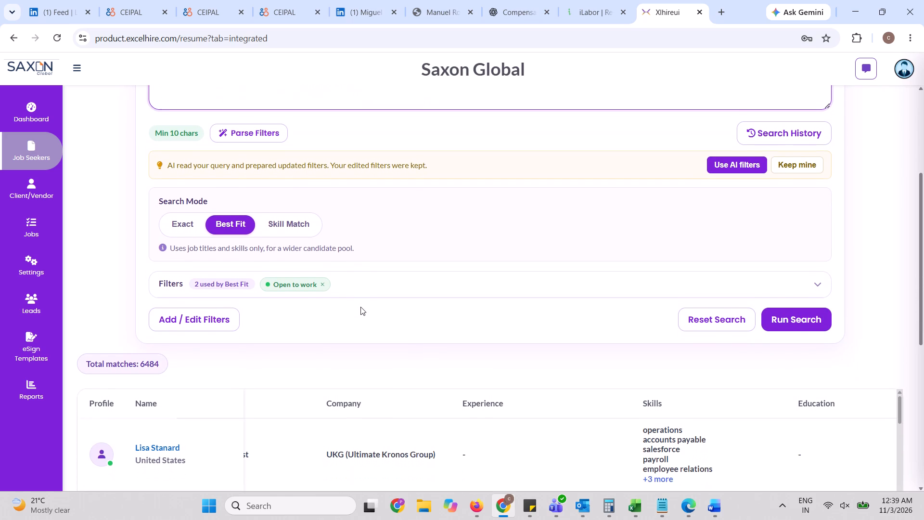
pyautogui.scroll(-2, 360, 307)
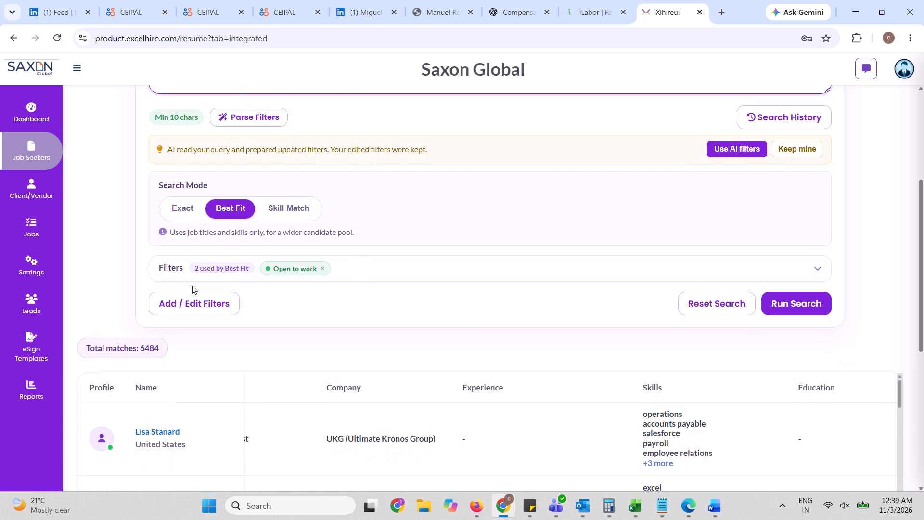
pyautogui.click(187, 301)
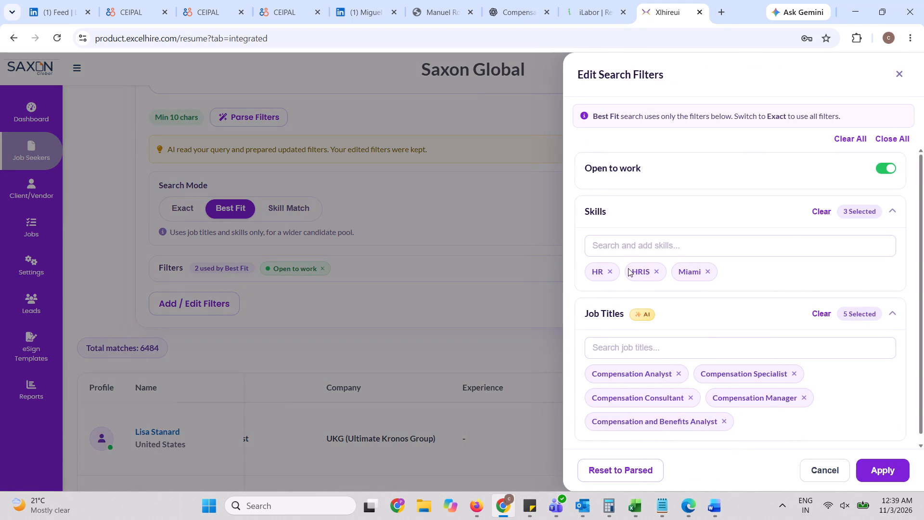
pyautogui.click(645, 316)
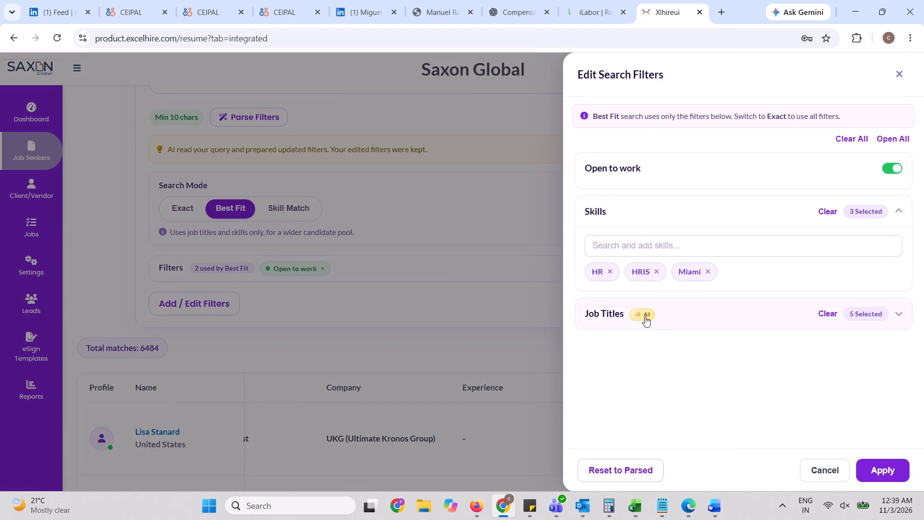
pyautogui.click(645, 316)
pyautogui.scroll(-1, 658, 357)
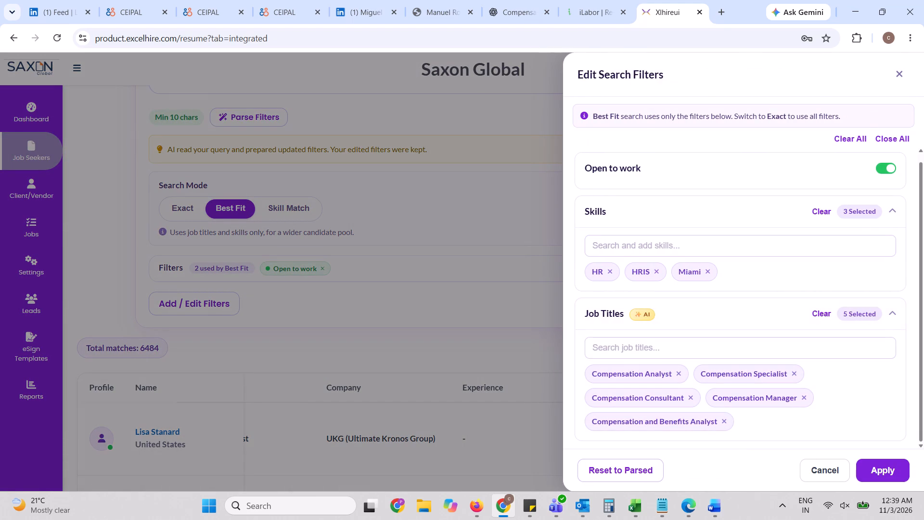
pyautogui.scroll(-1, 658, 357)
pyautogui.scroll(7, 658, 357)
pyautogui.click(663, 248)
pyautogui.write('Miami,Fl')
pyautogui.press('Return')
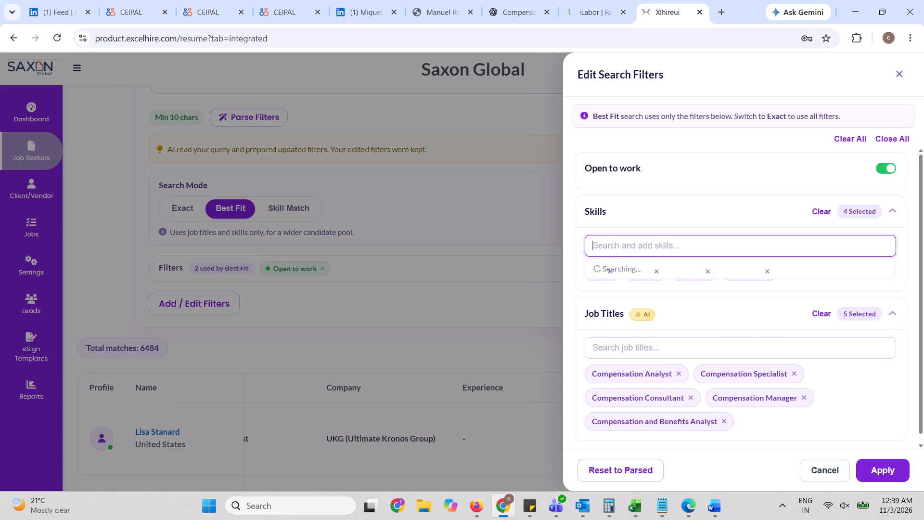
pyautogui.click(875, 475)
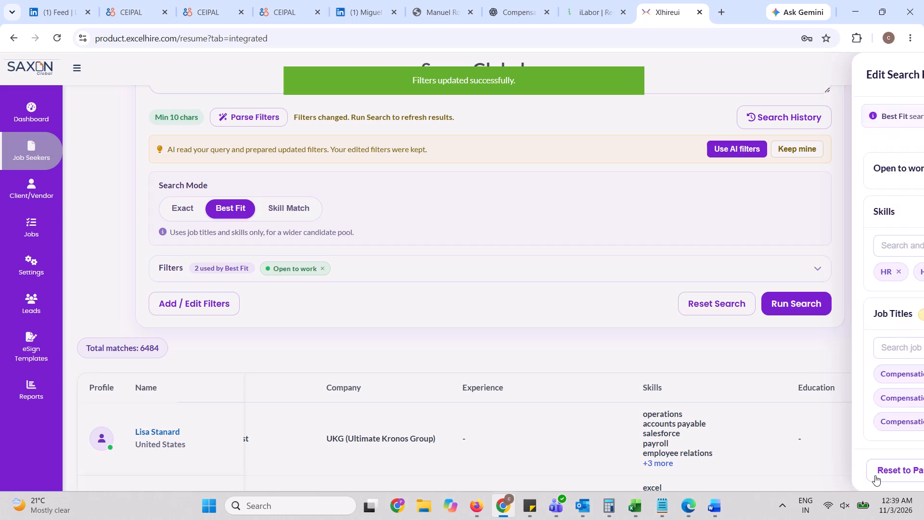
# Rerun the candidate search with the changed filters and browse the listed candidates' locations, experience and skills.
pyautogui.click(797, 313)
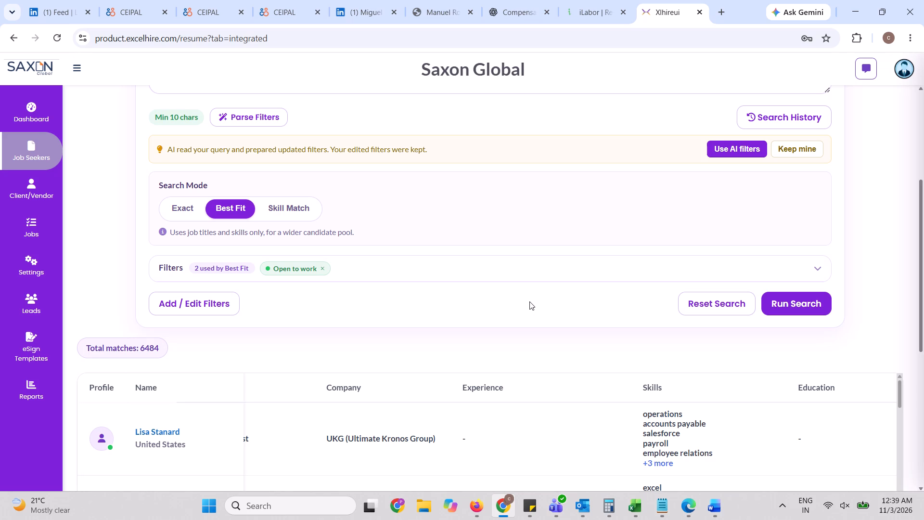
pyautogui.scroll(-1, 298, 344)
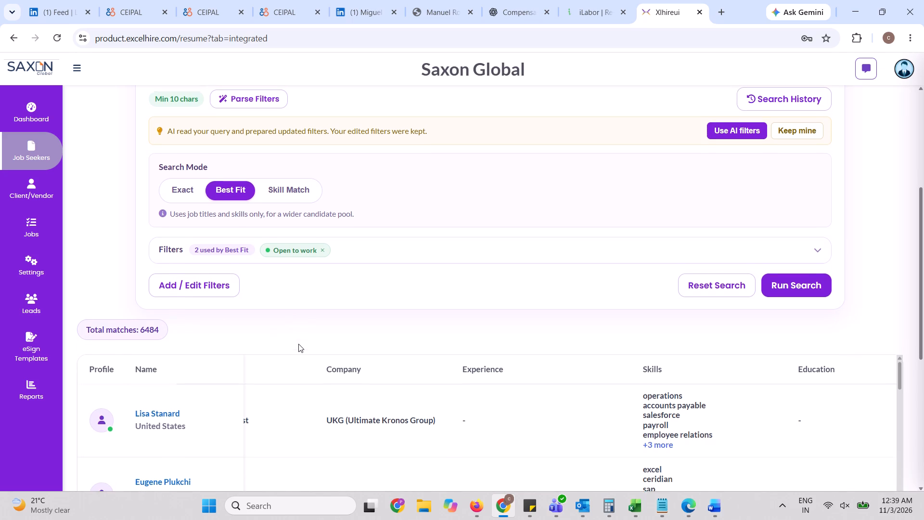
pyautogui.scroll(-7, 298, 344)
pyautogui.scroll(-15, 298, 344)
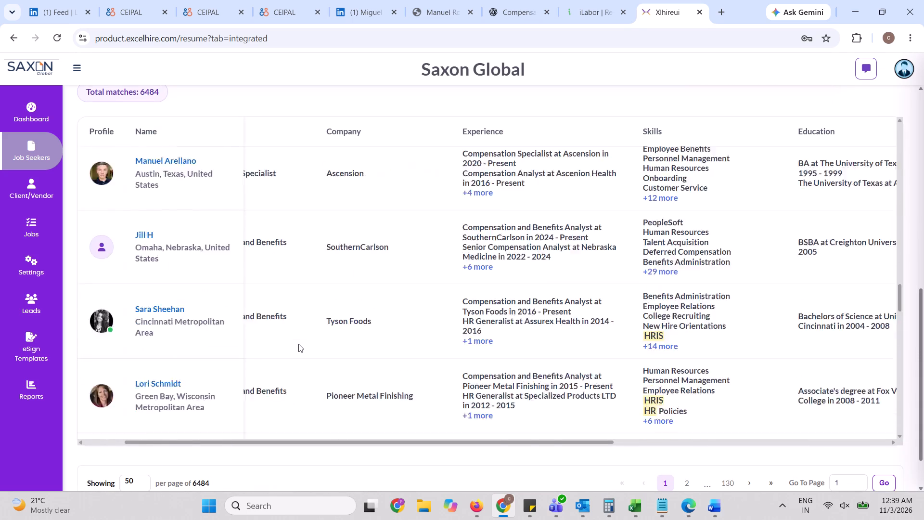
pyautogui.scroll(-20, 298, 344)
pyautogui.scroll(-3, 298, 344)
pyautogui.scroll(5, 298, 344)
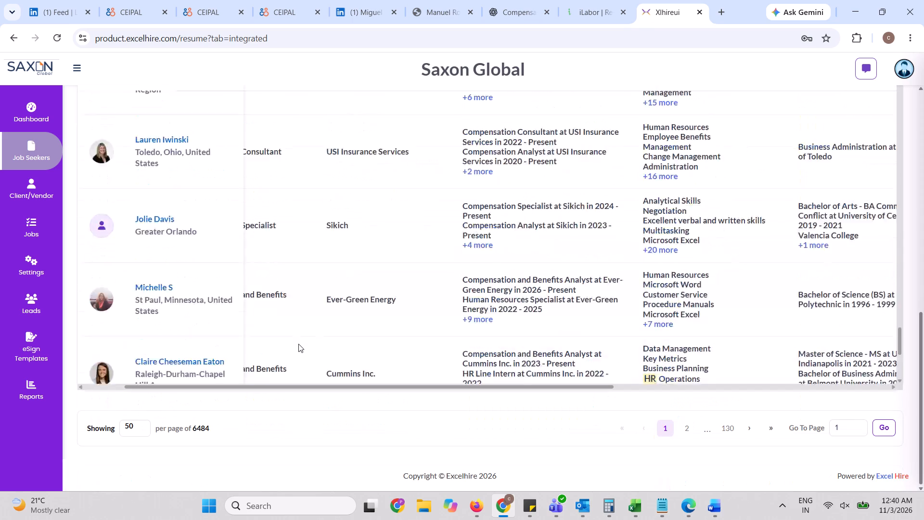
pyautogui.scroll(20, 298, 344)
pyautogui.scroll(17, 298, 344)
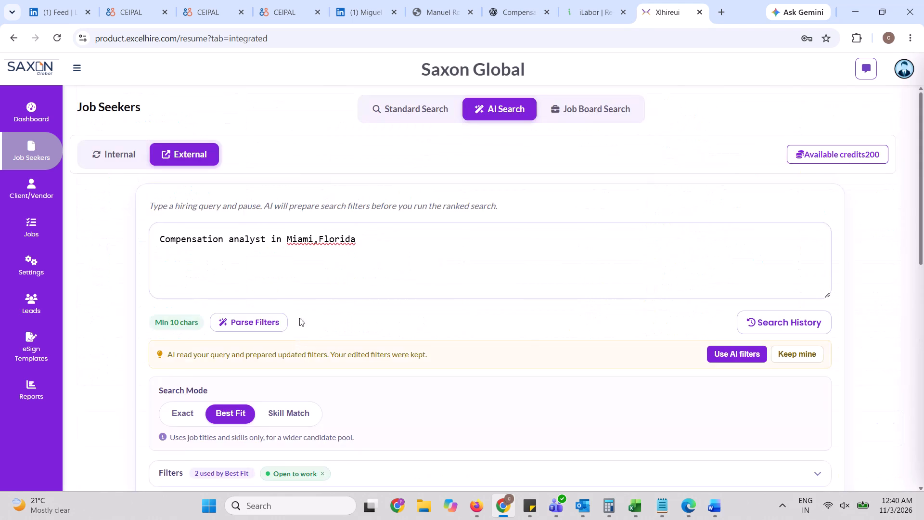
# Rebuild the search filters by parsing the current hiring query.
pyautogui.click(241, 325)
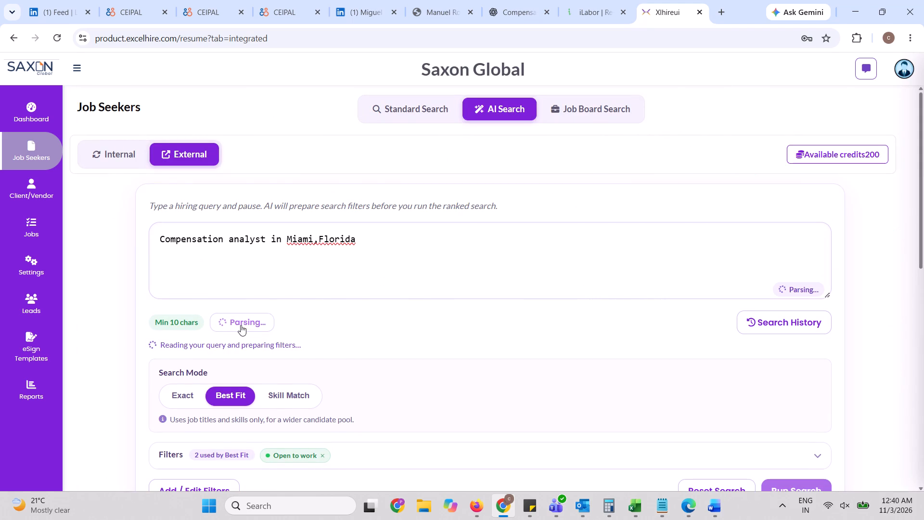
pyautogui.scroll(-1, 405, 345)
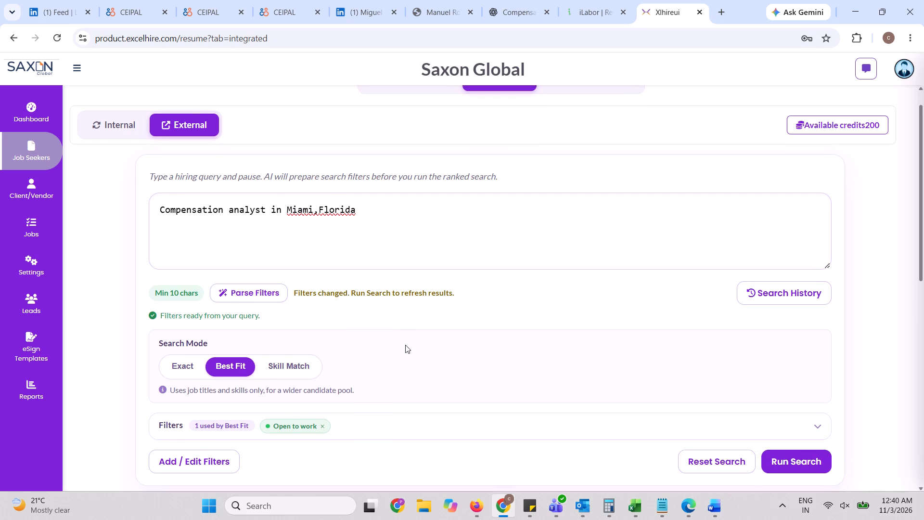
pyautogui.scroll(-1, 405, 345)
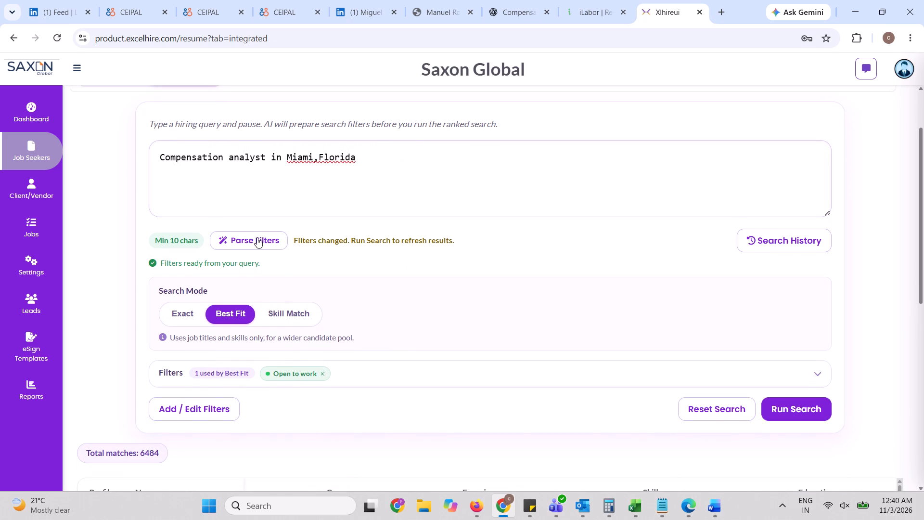
pyautogui.click(257, 237)
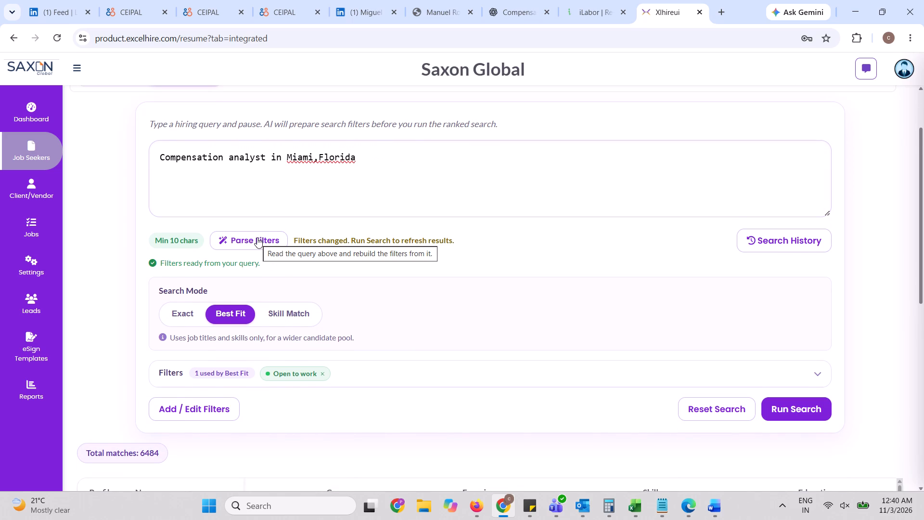
# Review the skills and job titles in the rebuilt search filters and apply them.
pyautogui.scroll(-1, 257, 237)
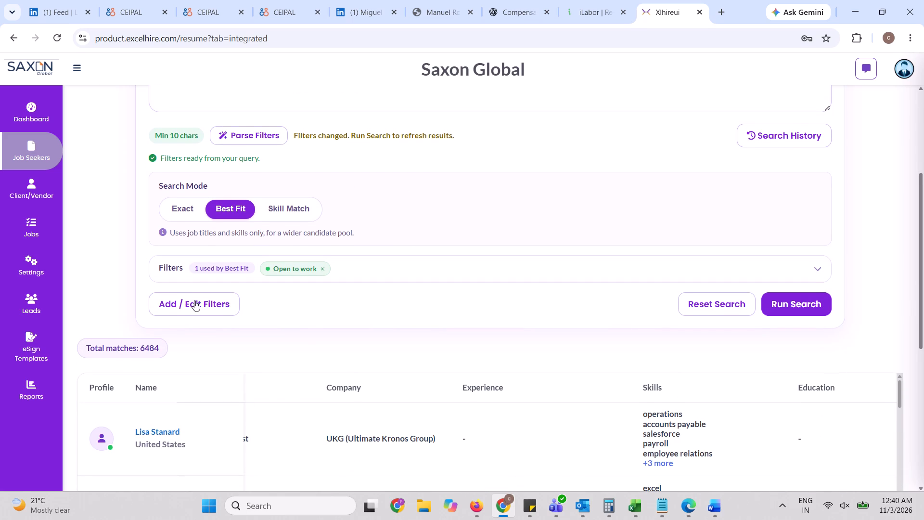
pyautogui.click(186, 299)
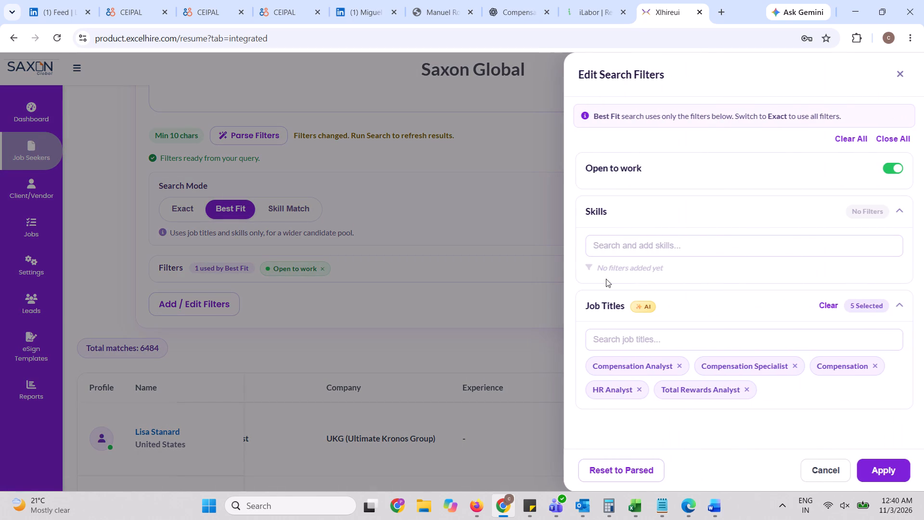
pyautogui.scroll(-1, 606, 279)
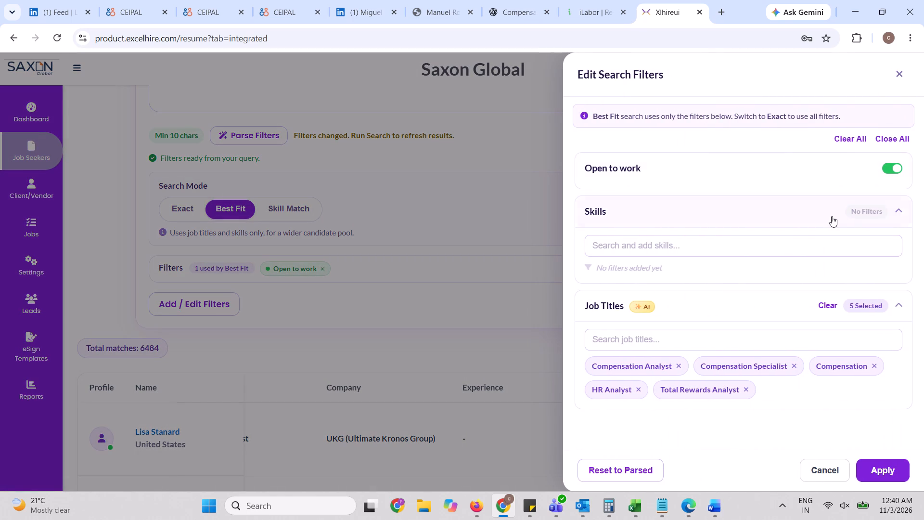
pyautogui.click(896, 210)
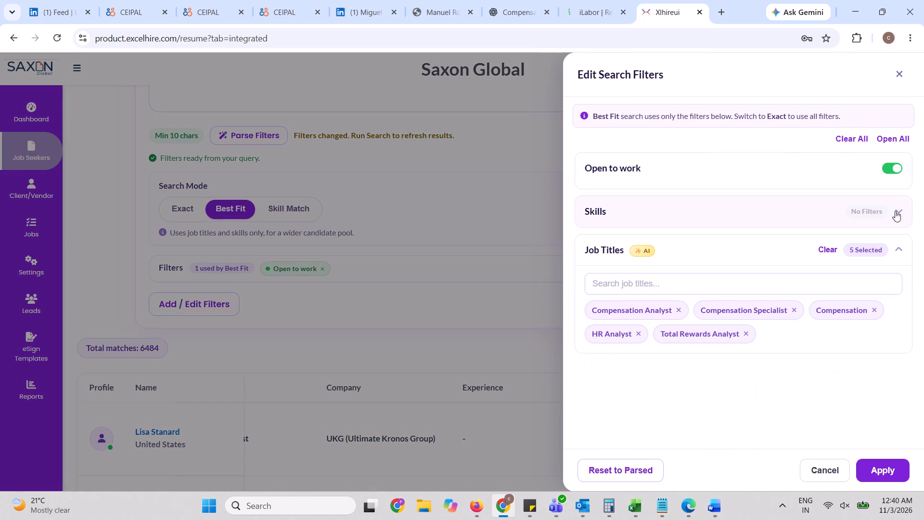
pyautogui.click(895, 211)
pyautogui.scroll(-2, 711, 290)
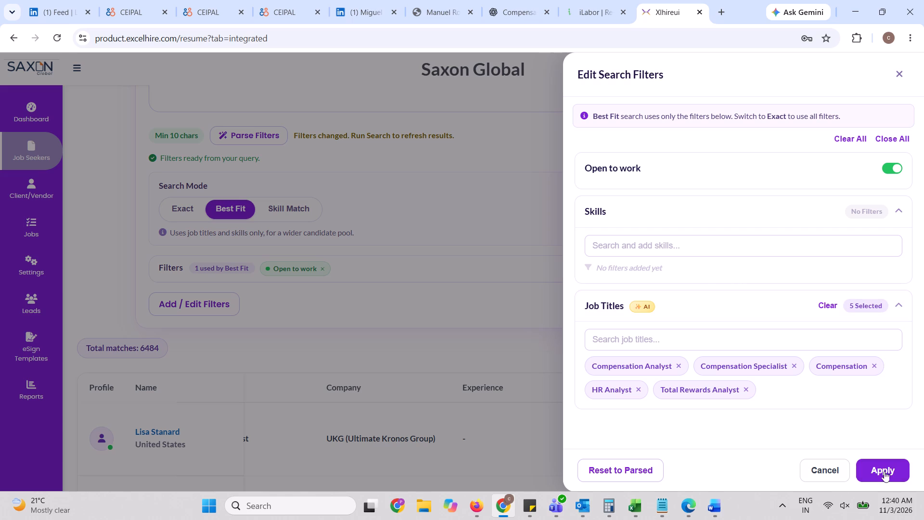
pyautogui.click(882, 467)
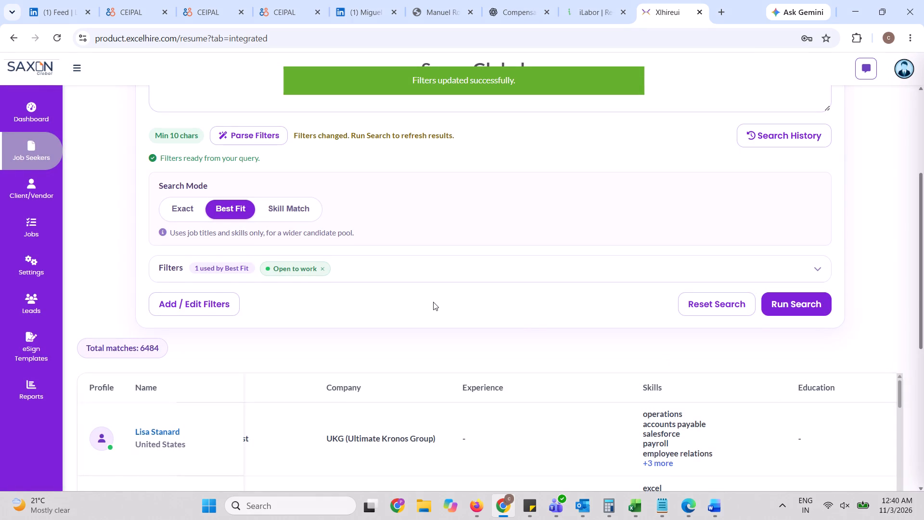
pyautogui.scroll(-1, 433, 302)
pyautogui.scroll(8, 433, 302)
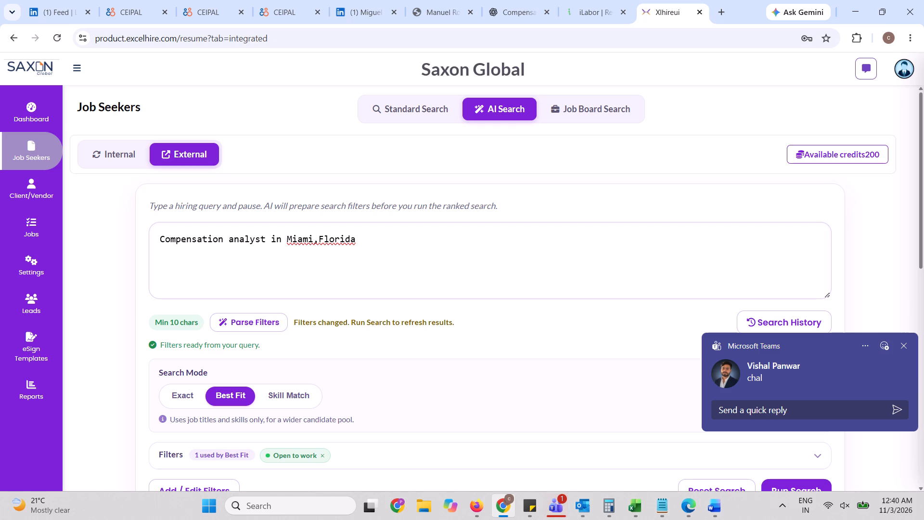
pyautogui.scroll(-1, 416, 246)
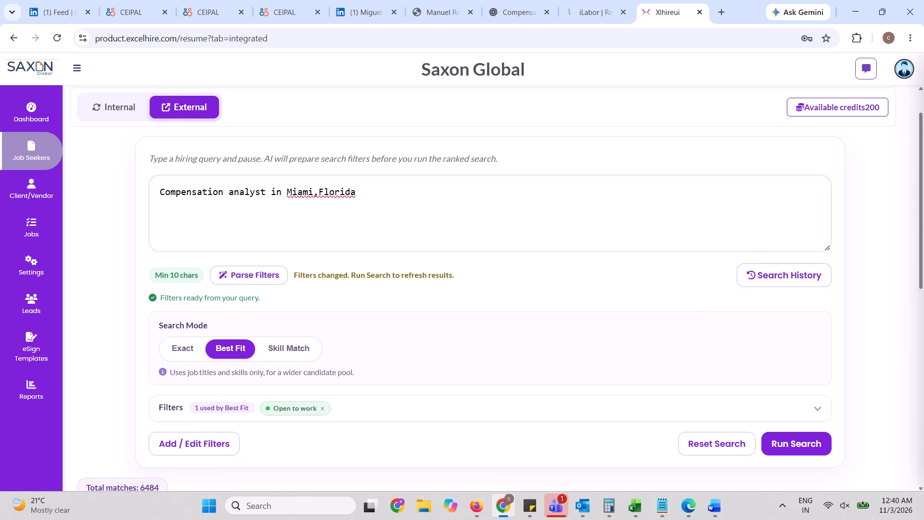
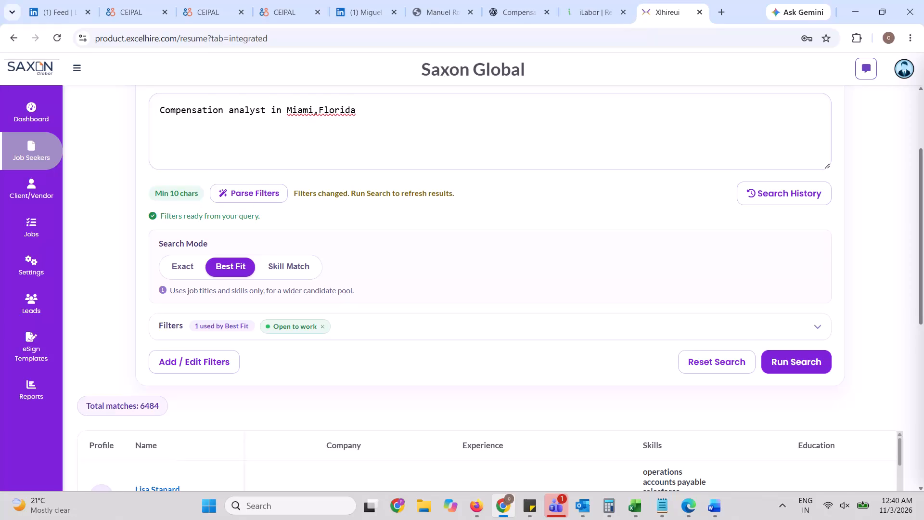
# Look through the external AI search results, checking the listed candidates' locations, skills, education, scores and contact details.
pyautogui.scroll(-1, 416, 246)
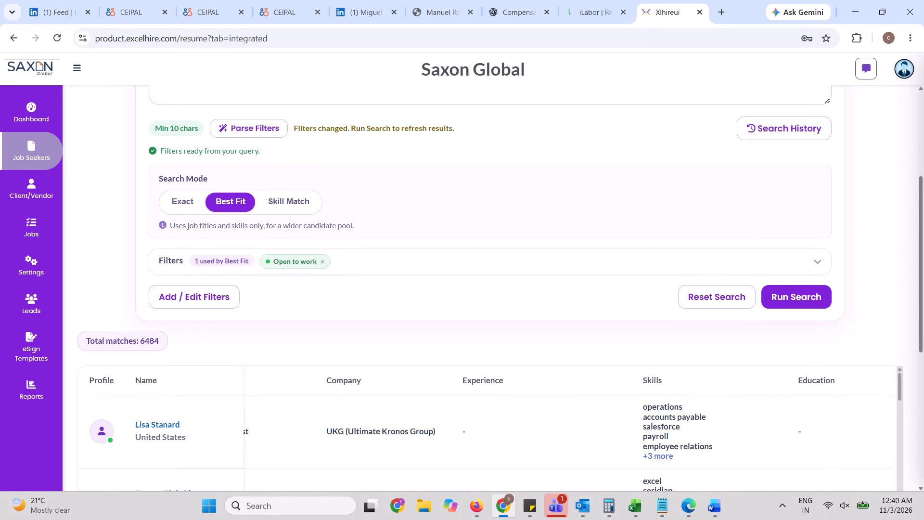
pyautogui.scroll(-1, 416, 246)
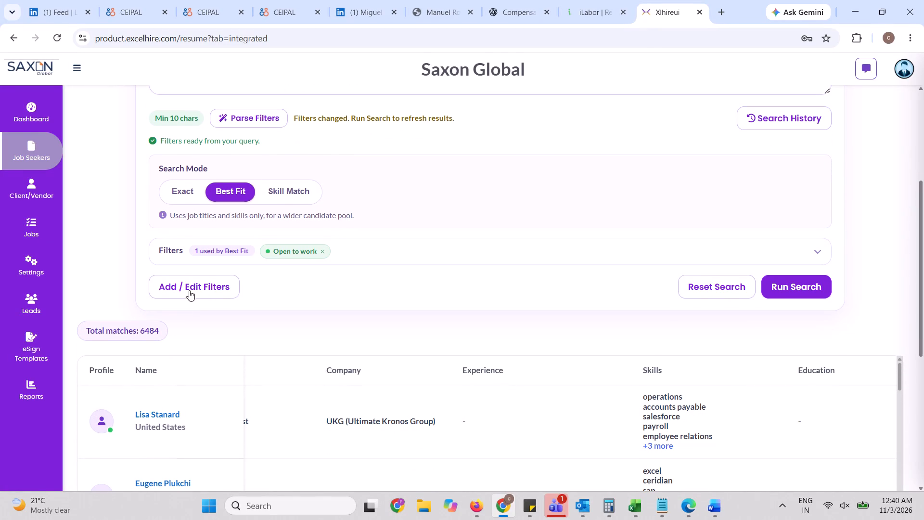
pyautogui.hscroll(-1, 473, 373)
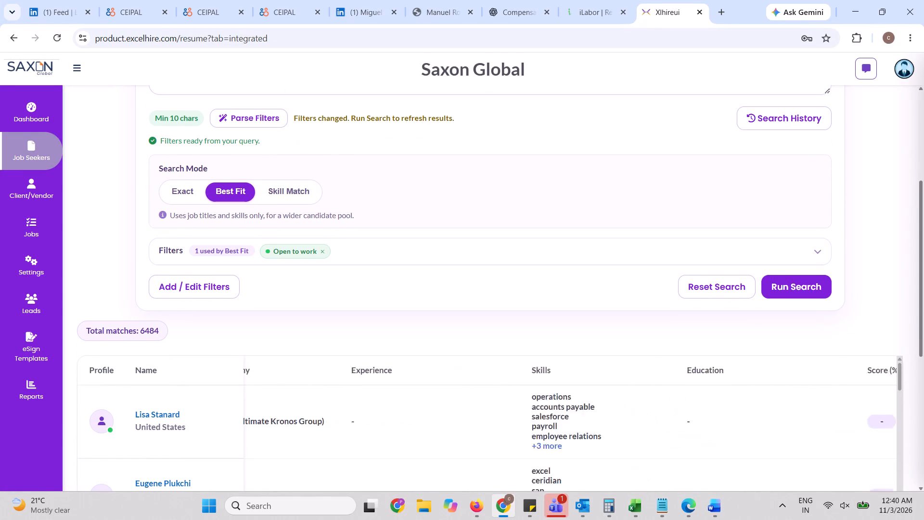
pyautogui.hscroll(-7, 473, 373)
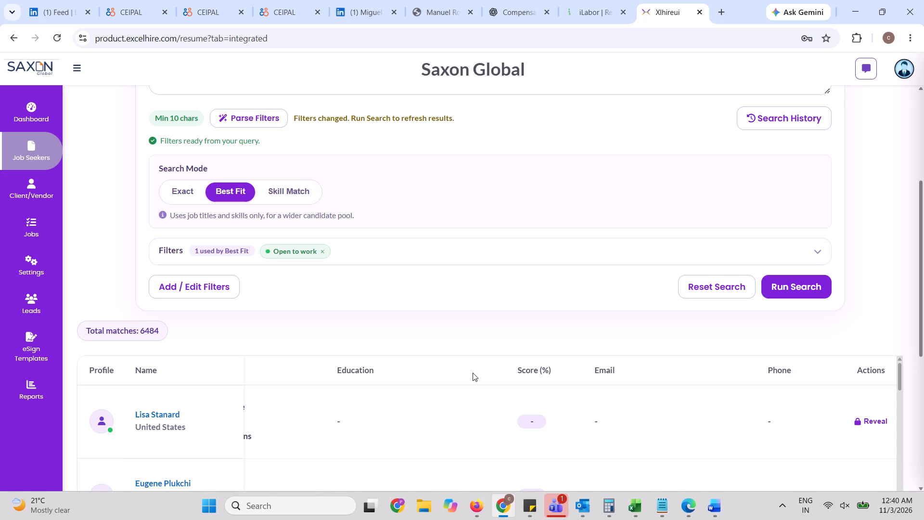
pyautogui.scroll(-1, 578, 412)
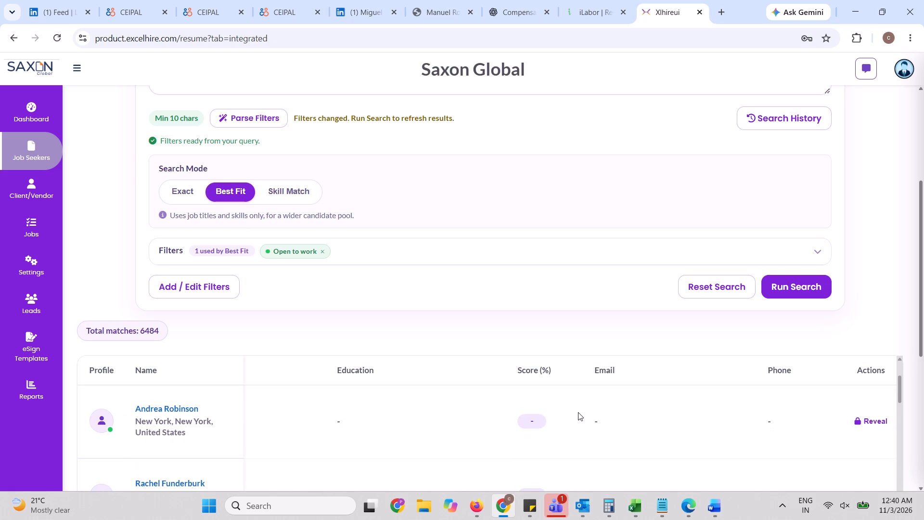
pyautogui.scroll(-1, 578, 412)
pyautogui.scroll(7, 383, 307)
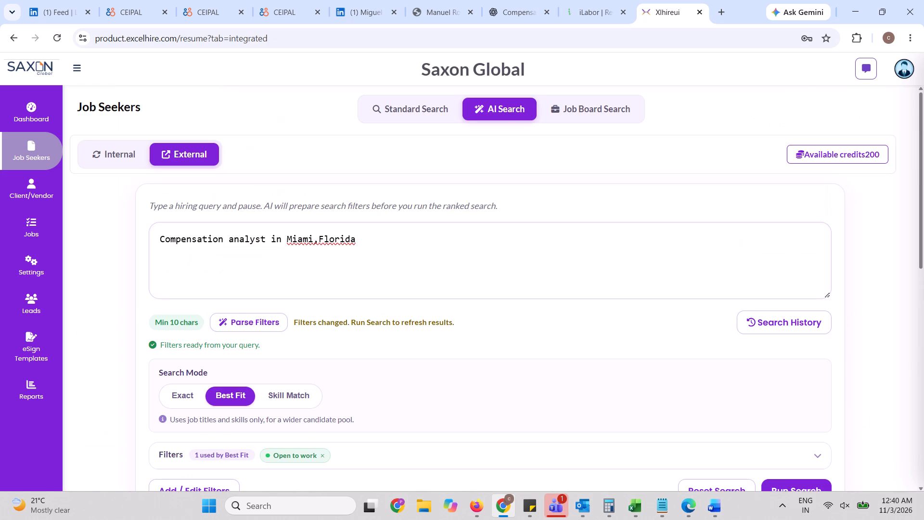
# Review the open-to-work, skills and job title filters of the Best Fit search and close them without changes.
pyautogui.scroll(-1, 422, 278)
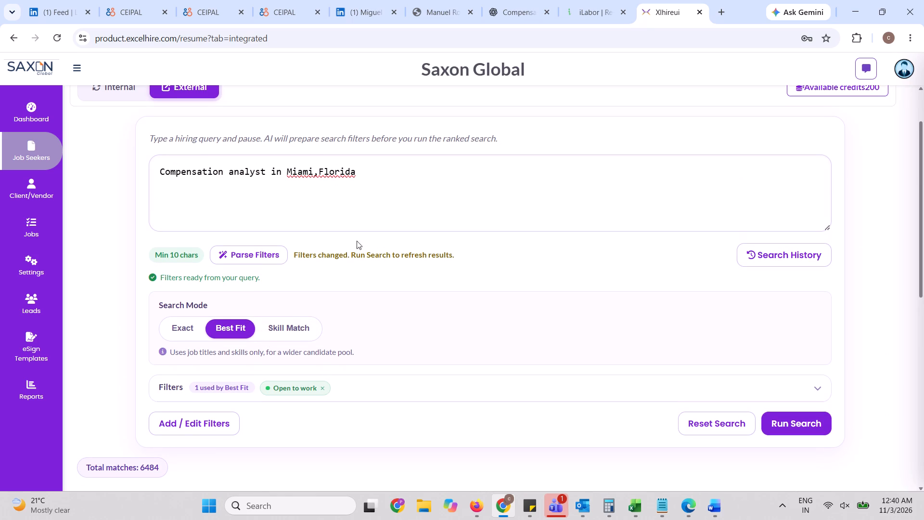
pyautogui.click(195, 422)
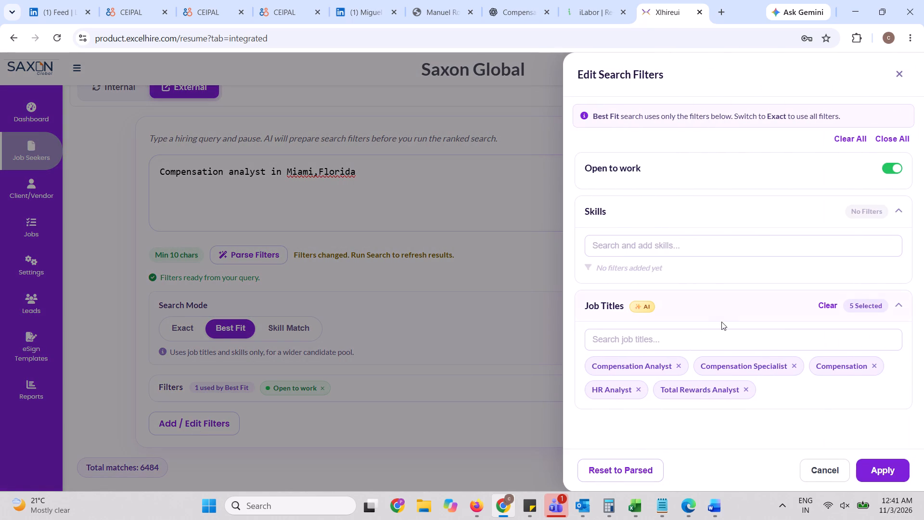
pyautogui.scroll(-2, 721, 323)
pyautogui.click(896, 76)
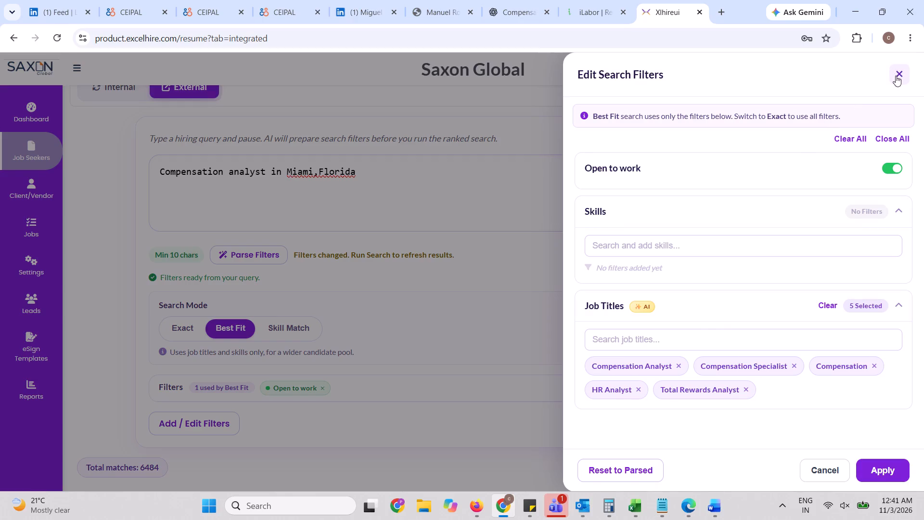
pyautogui.scroll(4, 622, 198)
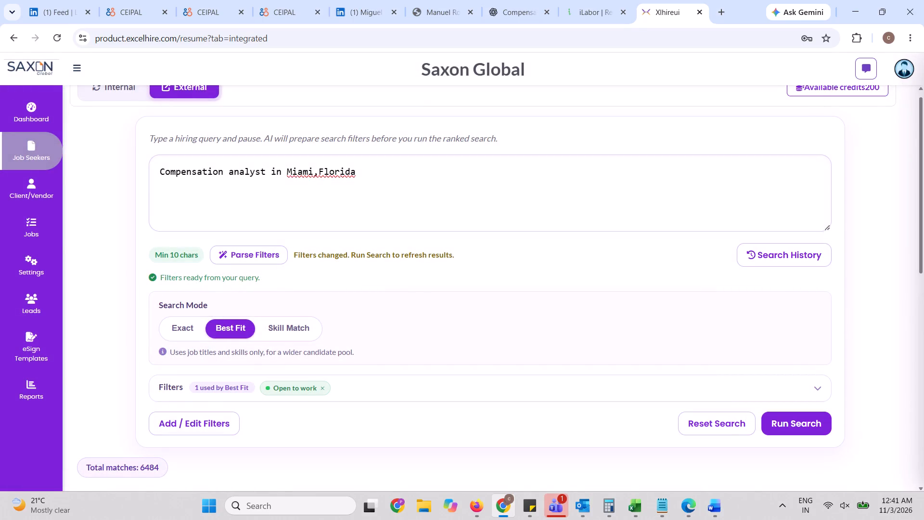
pyautogui.hscroll(-3, 622, 198)
# Reload the Job Seekers section and look through the standard candidate table's job title, experience, skills, location and owner columns.
pyautogui.click(22, 116)
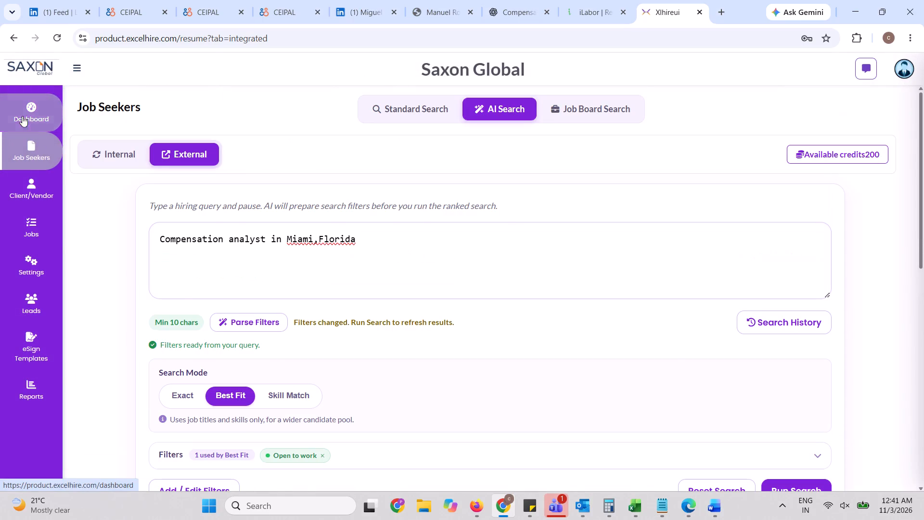
pyautogui.click(36, 146)
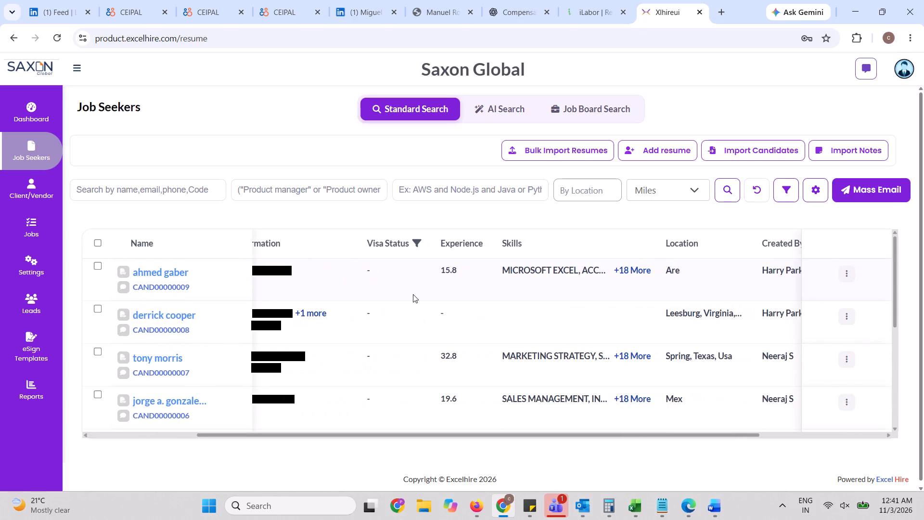
pyautogui.hscroll(-4, 413, 294)
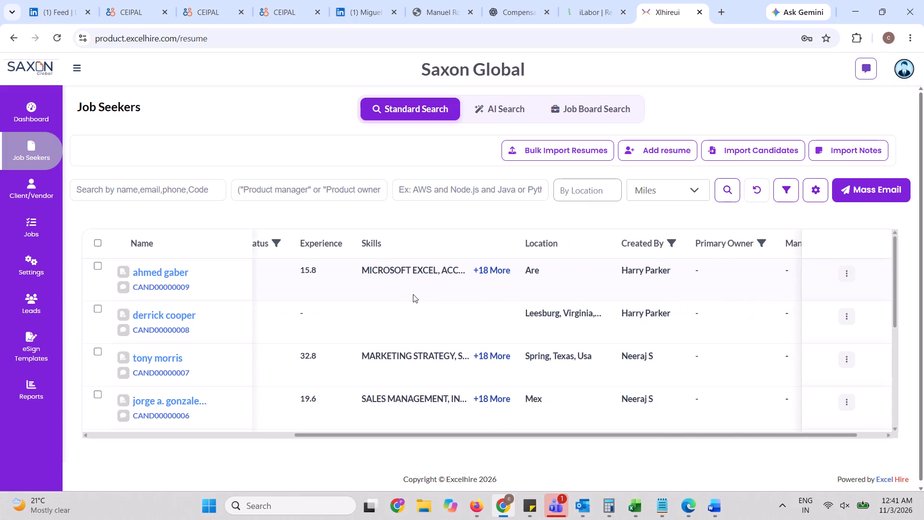
pyautogui.hscroll(-2, 413, 294)
pyautogui.hscroll(2, 413, 294)
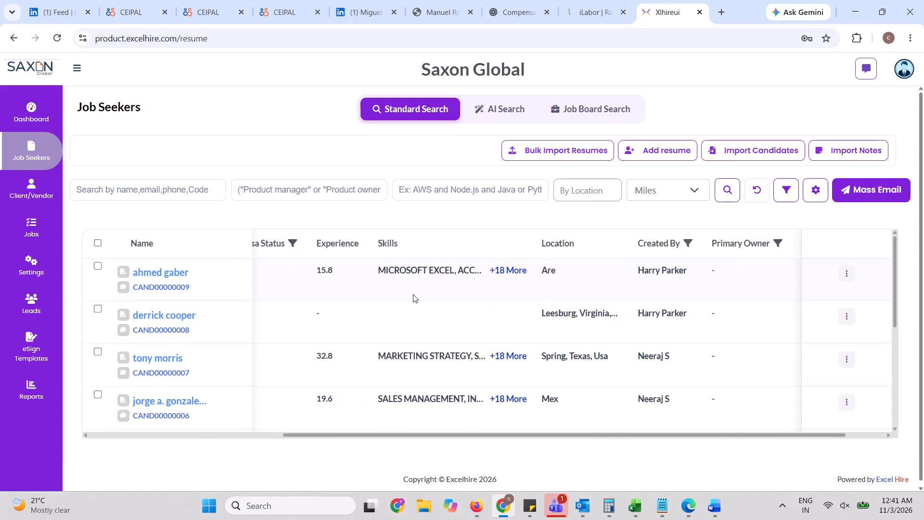
pyautogui.hscroll(2, 413, 294)
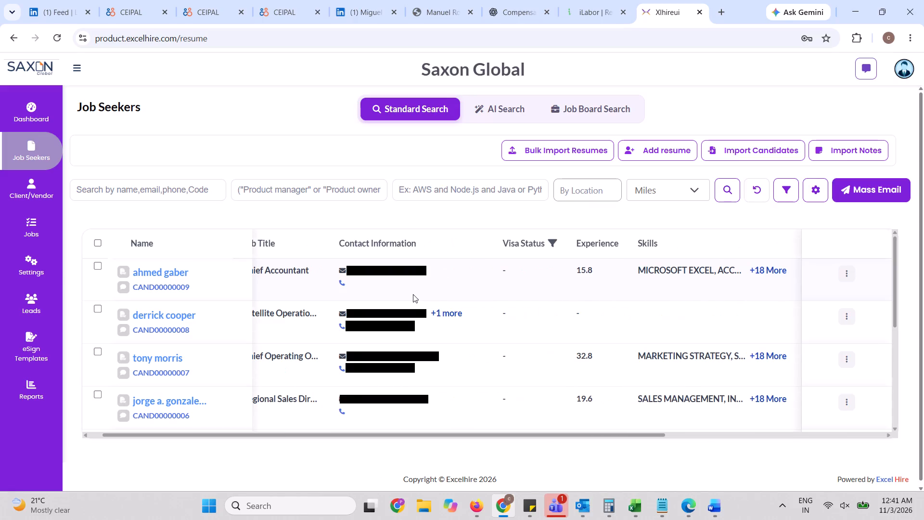
pyautogui.click(213, 152)
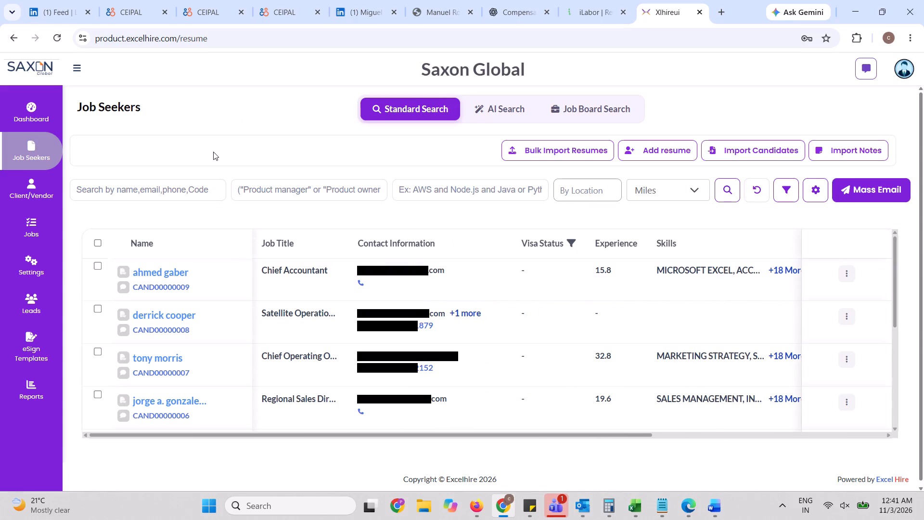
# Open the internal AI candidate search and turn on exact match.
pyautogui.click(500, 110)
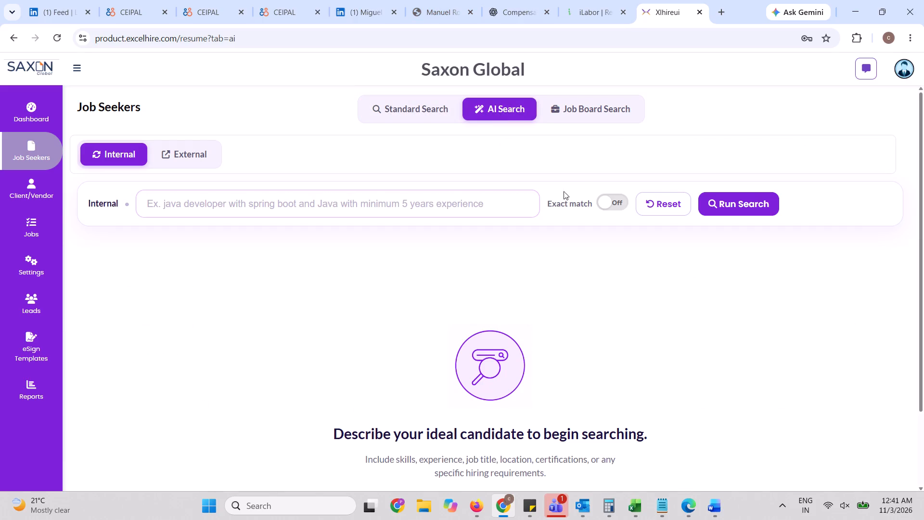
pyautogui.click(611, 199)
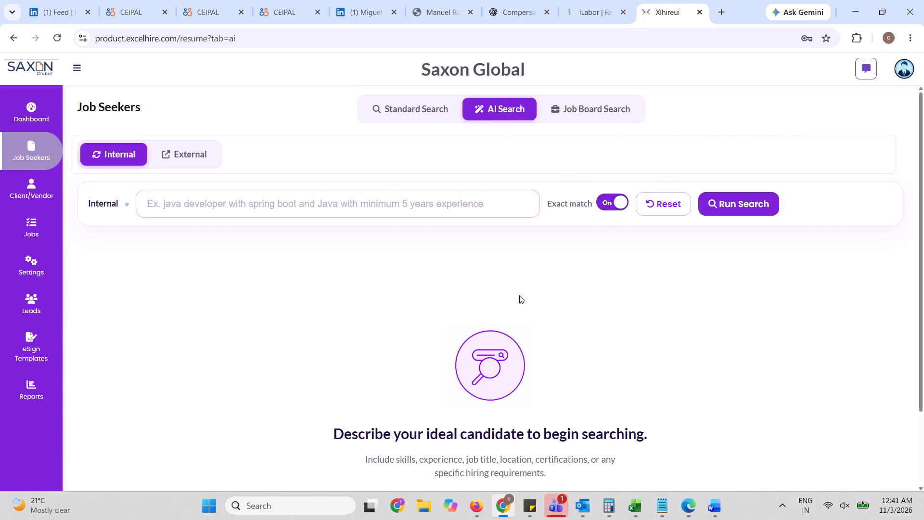
# Switch to CEIPAL and look at the Dice candidate search and IntelliSearch pages.
pyautogui.click(103, 0)
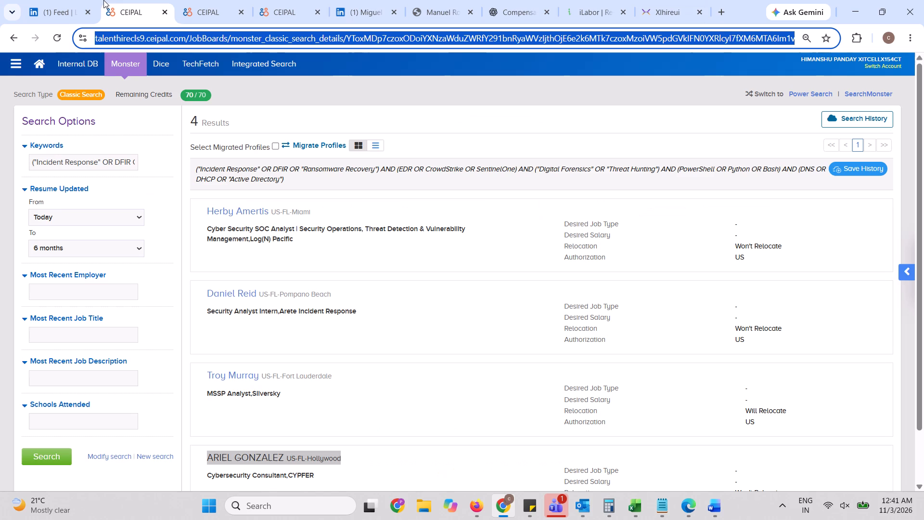
pyautogui.click(162, 64)
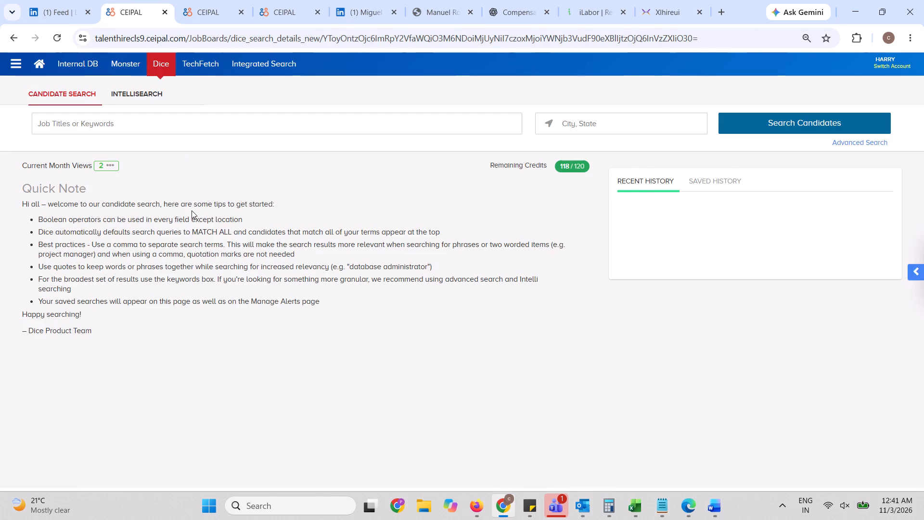
pyautogui.click(192, 210)
pyautogui.scroll(7, 192, 210)
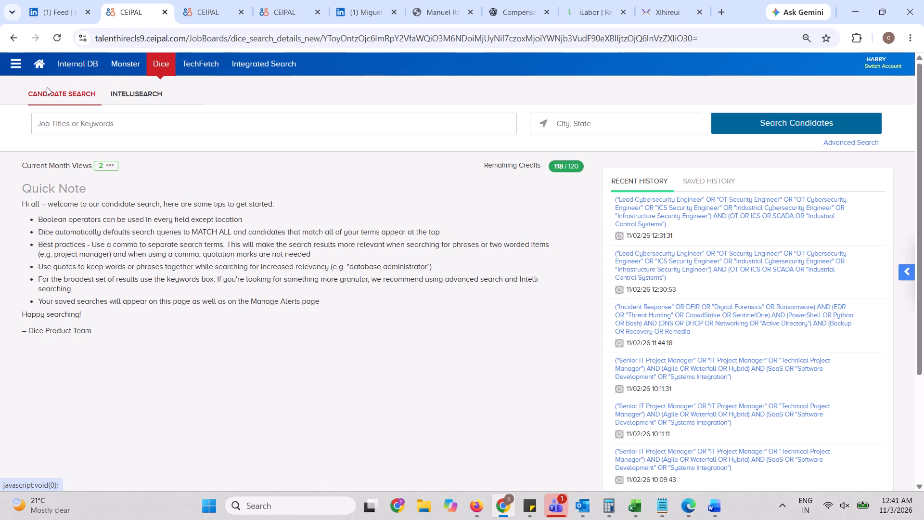
pyautogui.click(144, 102)
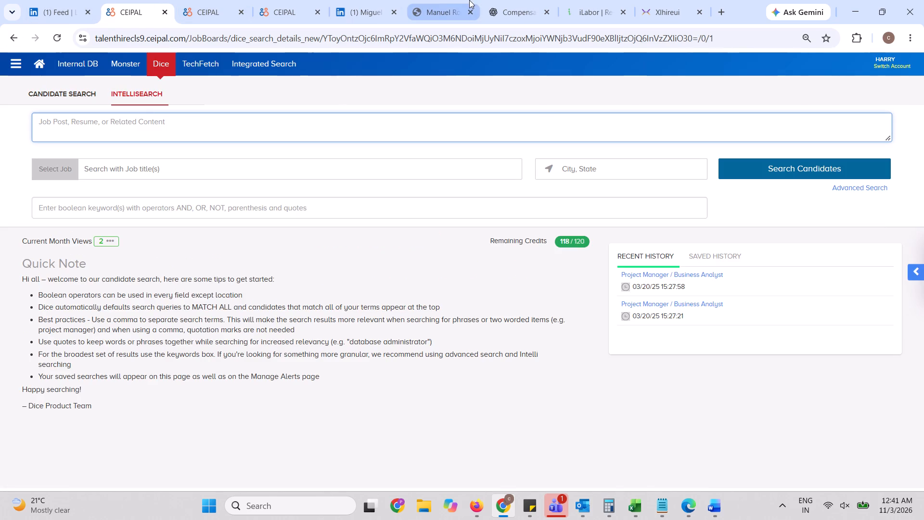
# Return to the Saxon Global job seekers site and check the external AI search with its recent searches.
pyautogui.click(658, 0)
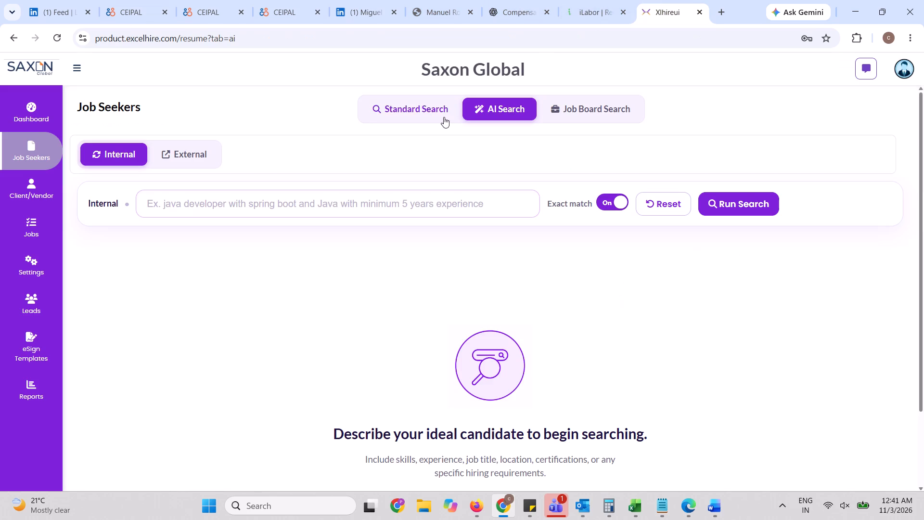
pyautogui.click(180, 147)
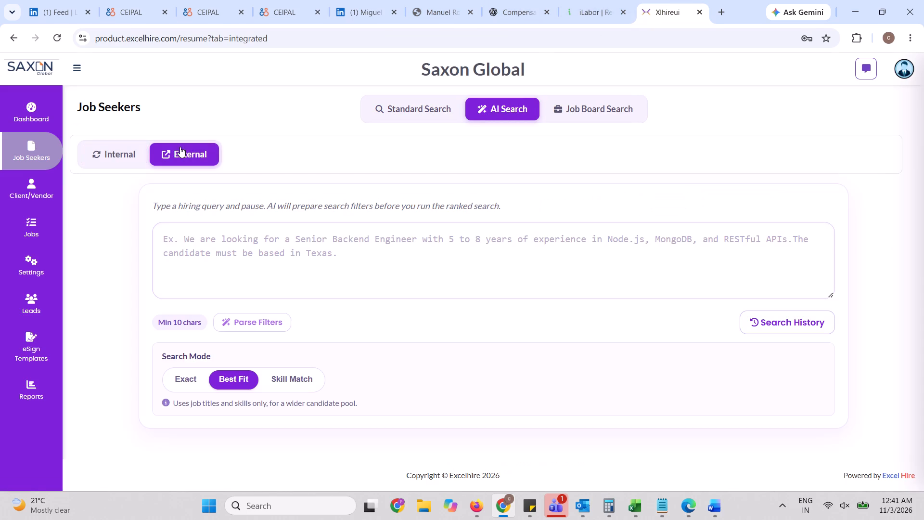
pyautogui.click(376, 274)
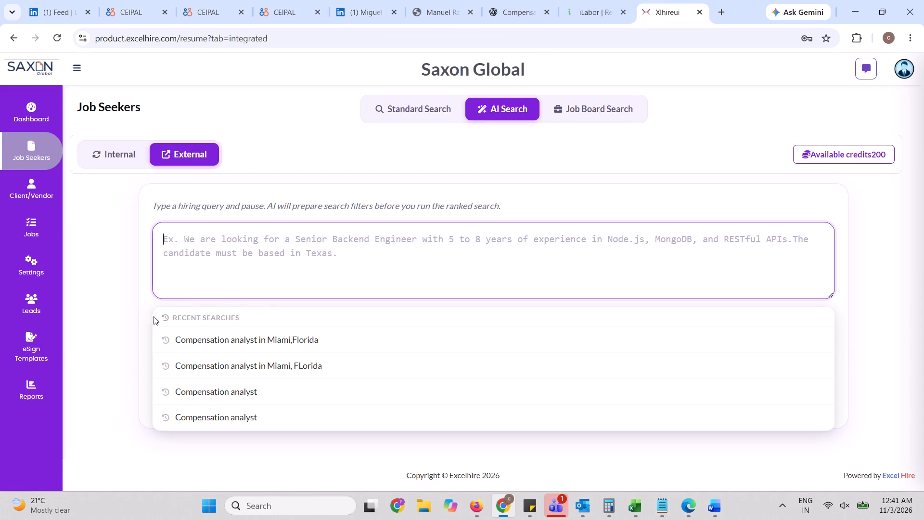
pyautogui.click(113, 337)
pyautogui.scroll(-1, 310, 286)
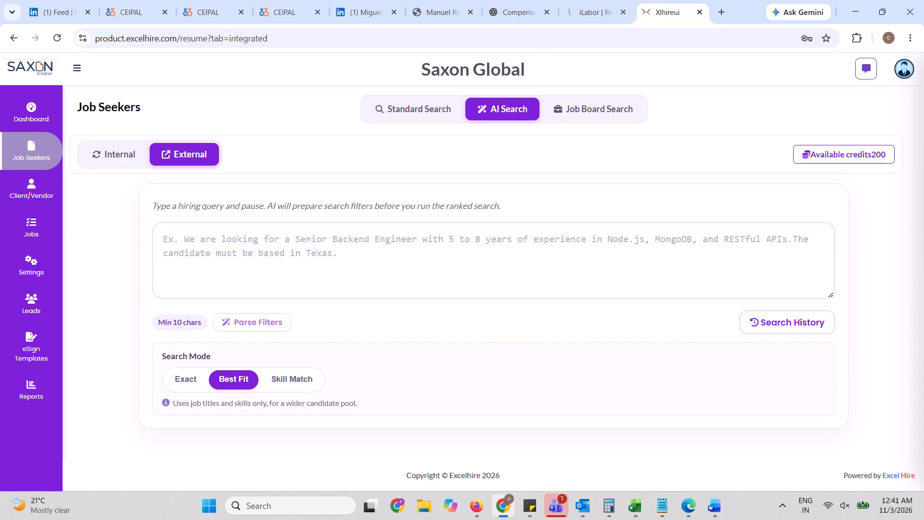
pyautogui.scroll(-2, 310, 286)
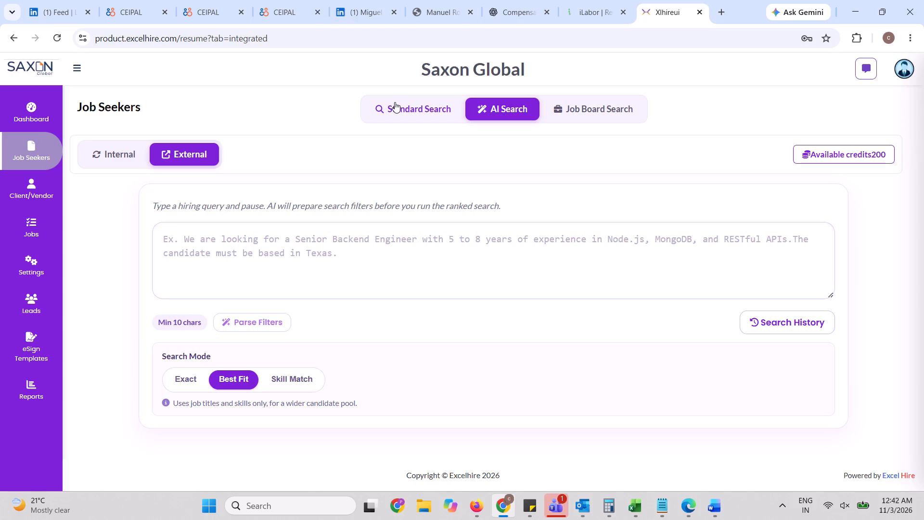
# Switch to Standard Search and enter "Compensation Analyst" in quotation marks as the job title criterion.
pyautogui.click(395, 102)
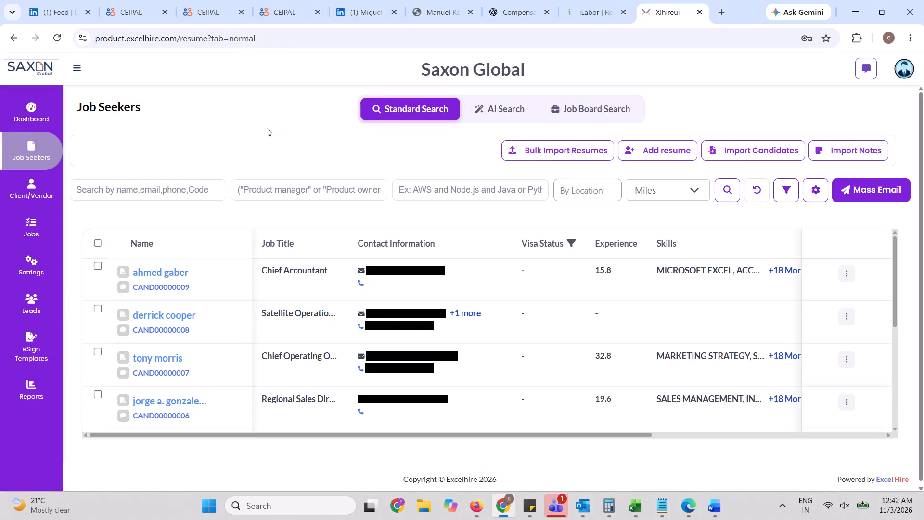
pyautogui.click(265, 145)
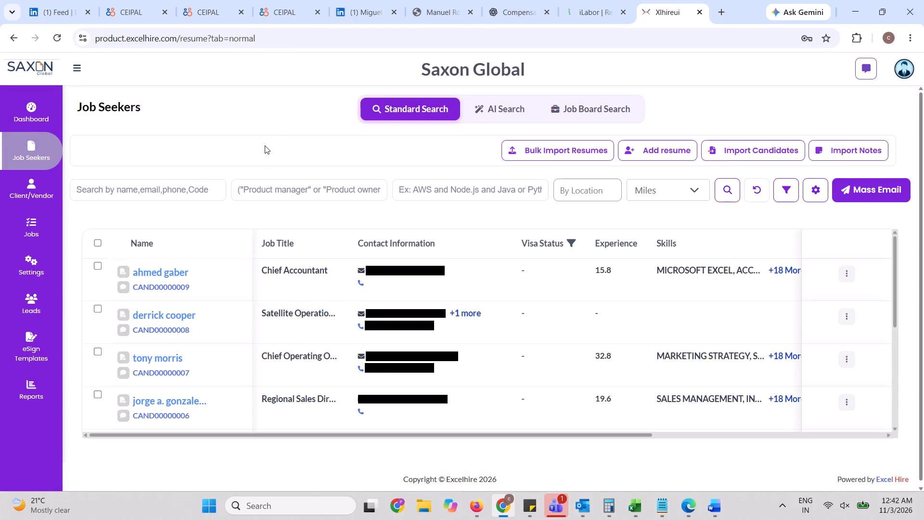
pyautogui.click(265, 145)
pyautogui.moveTo(265, 145); pyautogui.dragTo(229, 159)
pyautogui.moveTo(229, 159); pyautogui.dragTo(263, 212)
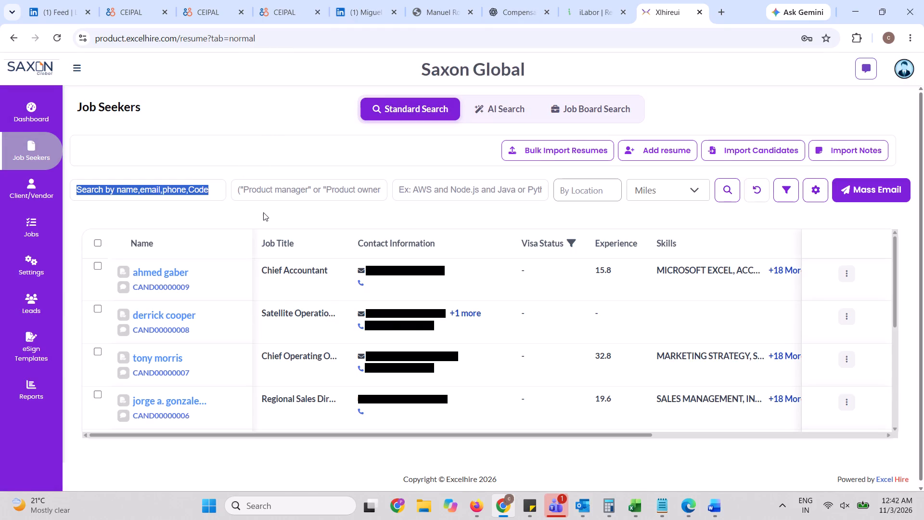
pyautogui.moveTo(263, 212); pyautogui.dragTo(264, 212)
pyautogui.click(264, 212)
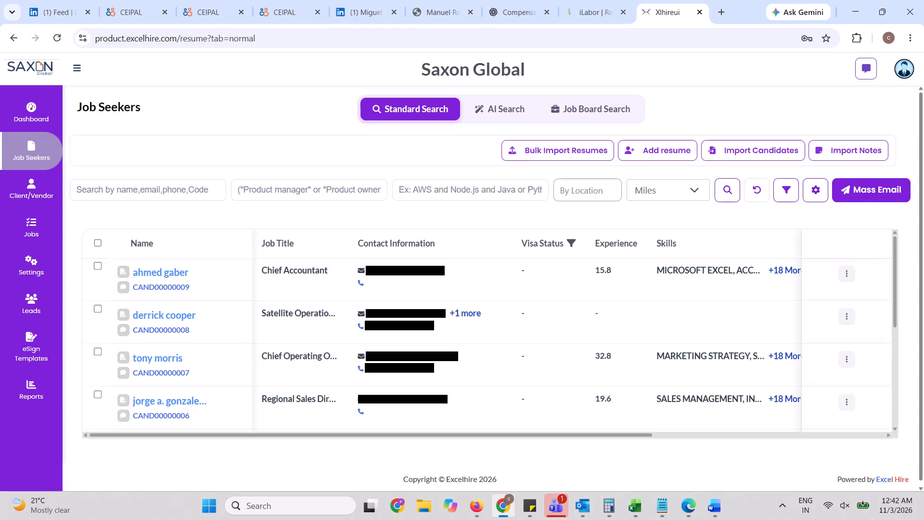
pyautogui.click(411, 184)
pyautogui.click(323, 191)
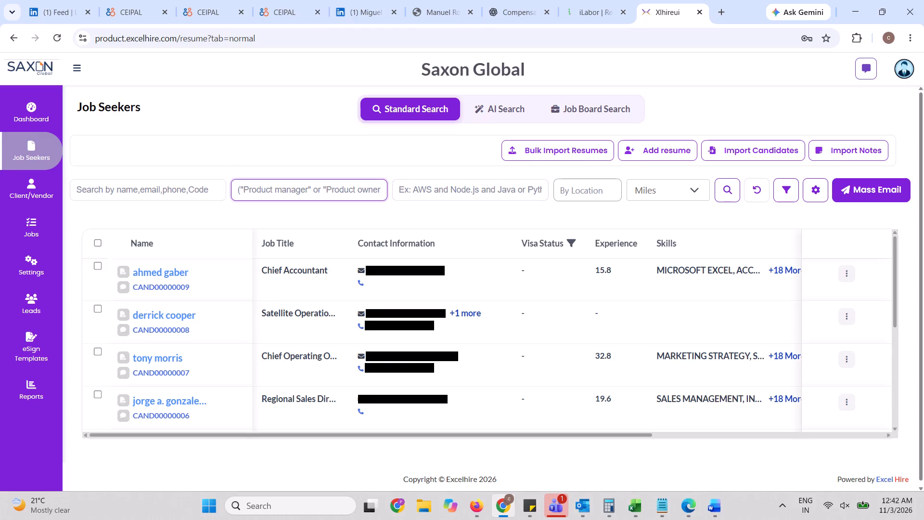
pyautogui.write('"Com')
pyautogui.write('pensat')
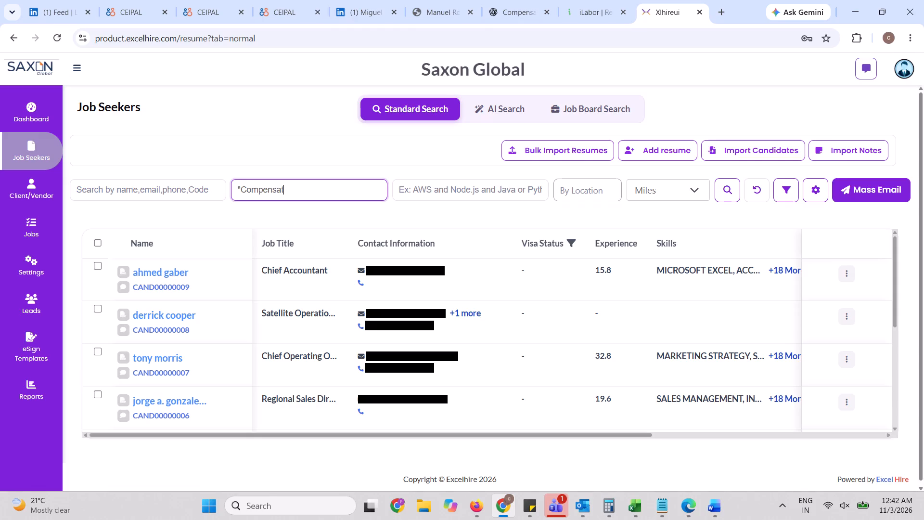
pyautogui.write('ion Analyst"')
# Add Miami as the location criterion and run the standard search for Compensation Analyst.
pyautogui.click(598, 193)
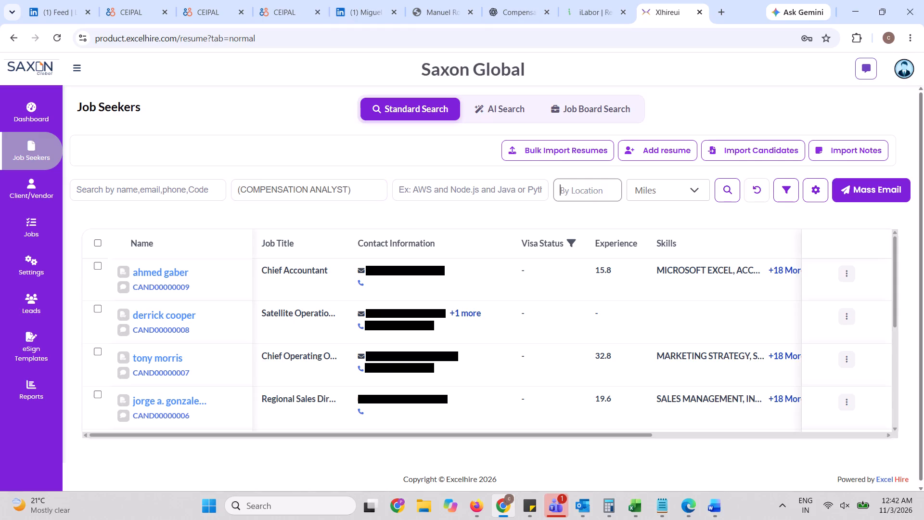
pyautogui.write('Miami')
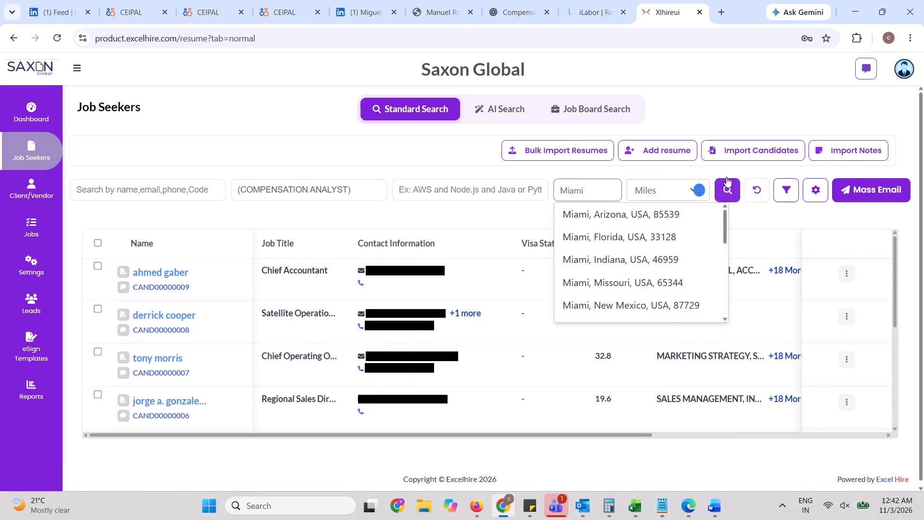
pyautogui.click(739, 157)
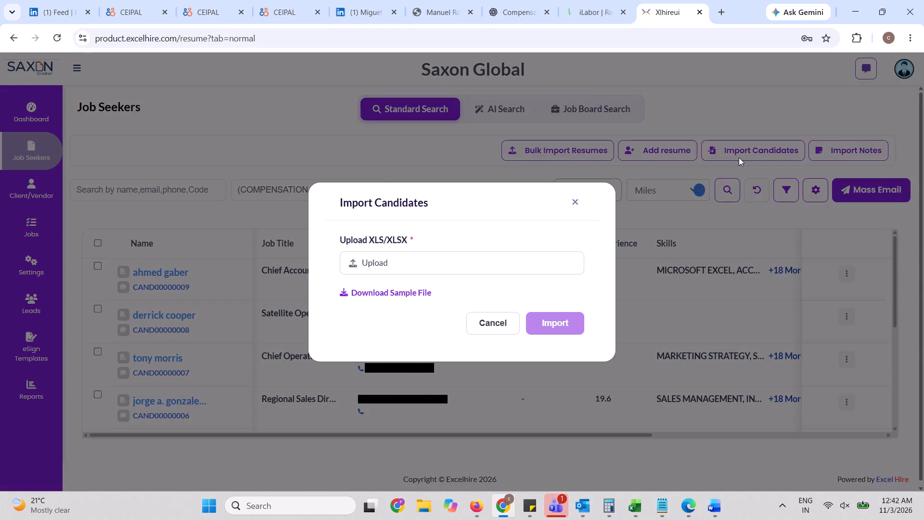
pyautogui.click(574, 207)
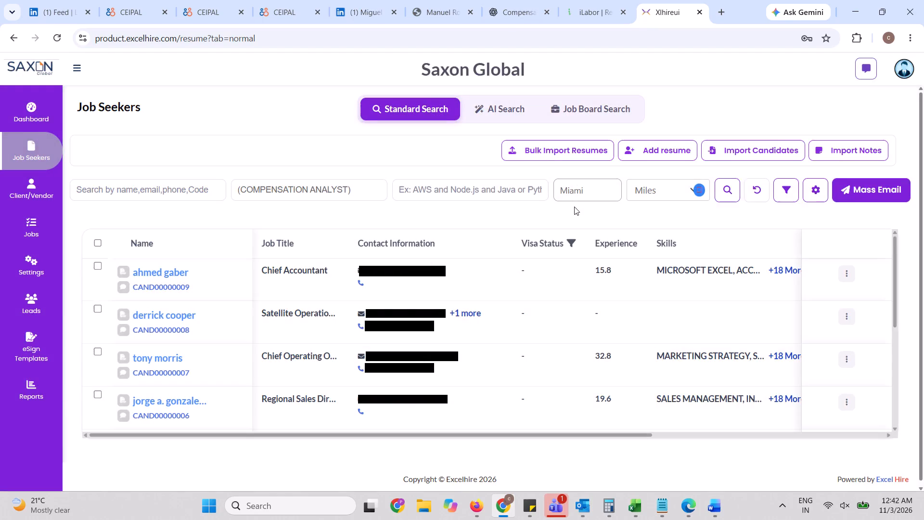
pyautogui.scroll(-1, 412, 280)
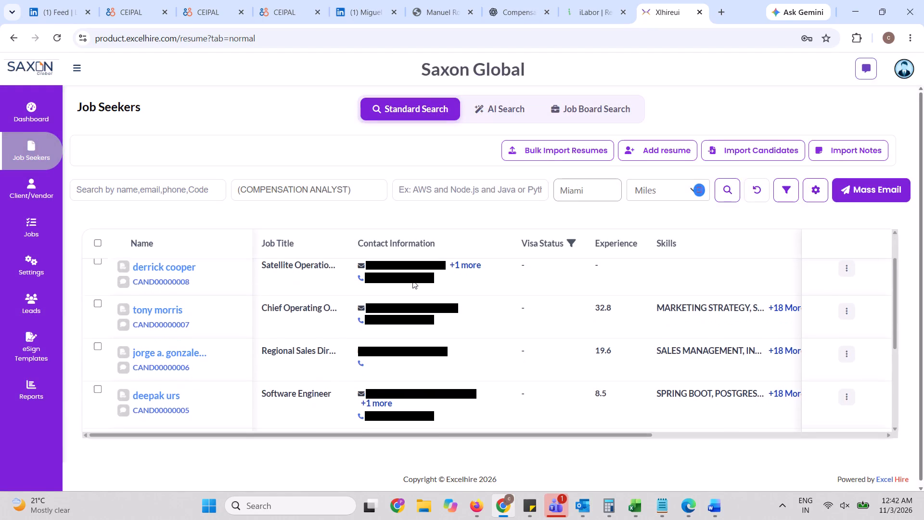
pyautogui.scroll(-1, 412, 280)
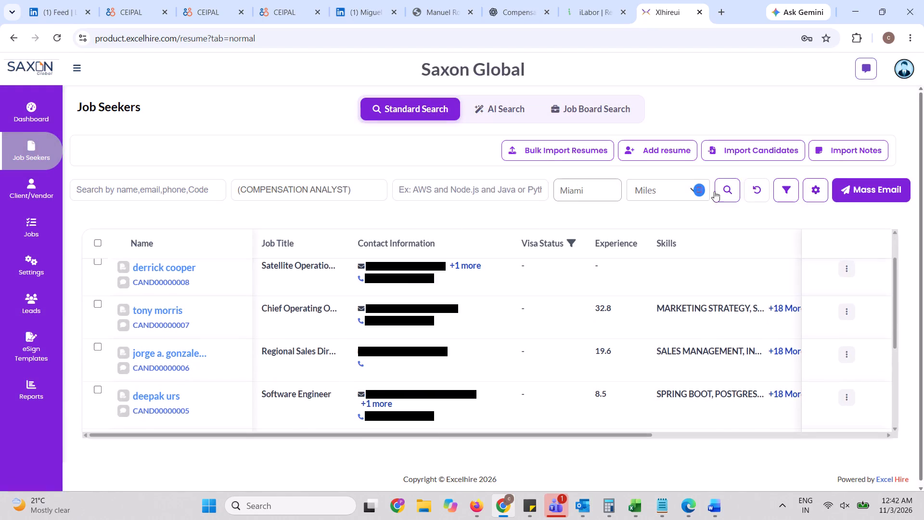
pyautogui.click(727, 191)
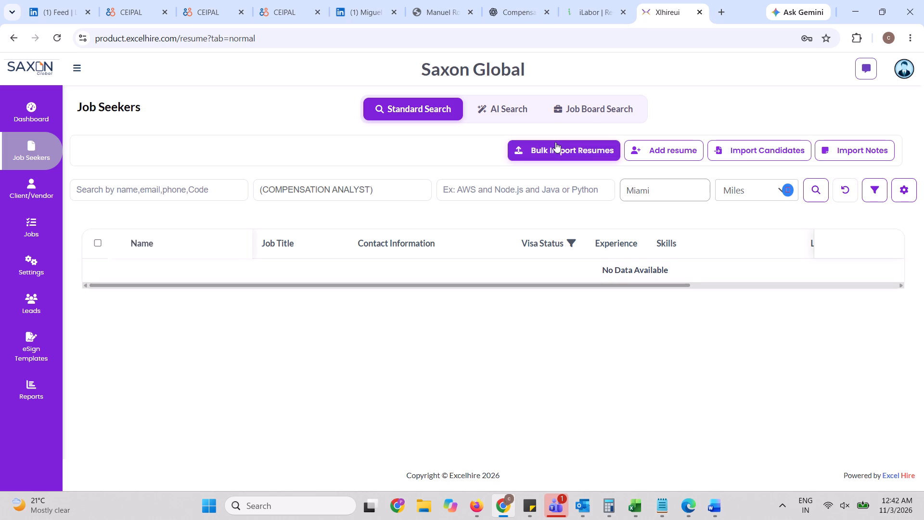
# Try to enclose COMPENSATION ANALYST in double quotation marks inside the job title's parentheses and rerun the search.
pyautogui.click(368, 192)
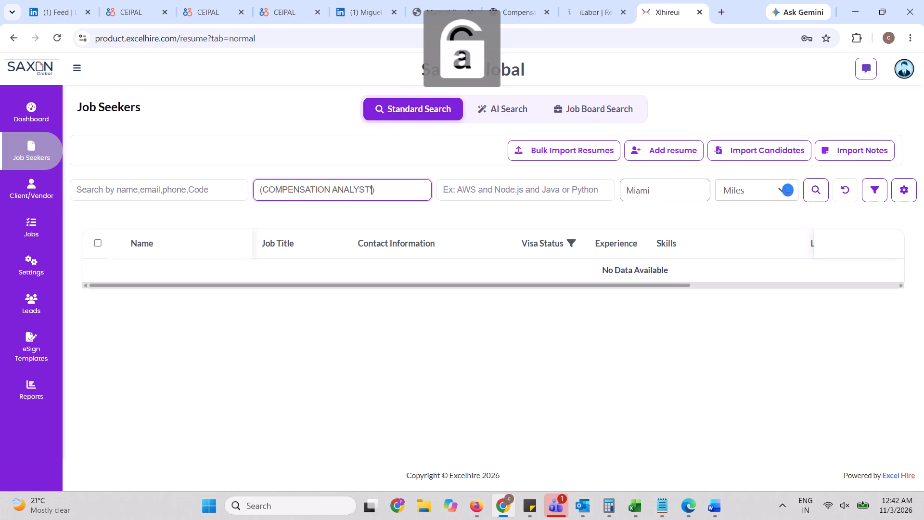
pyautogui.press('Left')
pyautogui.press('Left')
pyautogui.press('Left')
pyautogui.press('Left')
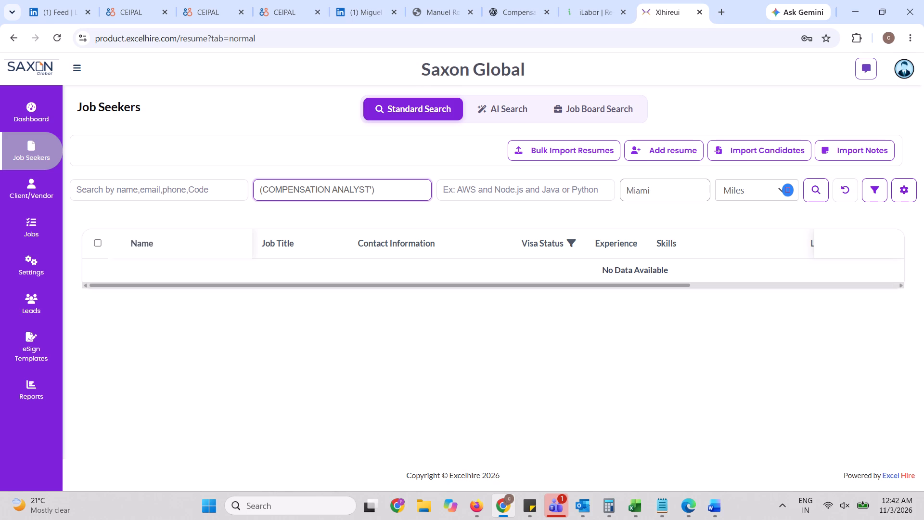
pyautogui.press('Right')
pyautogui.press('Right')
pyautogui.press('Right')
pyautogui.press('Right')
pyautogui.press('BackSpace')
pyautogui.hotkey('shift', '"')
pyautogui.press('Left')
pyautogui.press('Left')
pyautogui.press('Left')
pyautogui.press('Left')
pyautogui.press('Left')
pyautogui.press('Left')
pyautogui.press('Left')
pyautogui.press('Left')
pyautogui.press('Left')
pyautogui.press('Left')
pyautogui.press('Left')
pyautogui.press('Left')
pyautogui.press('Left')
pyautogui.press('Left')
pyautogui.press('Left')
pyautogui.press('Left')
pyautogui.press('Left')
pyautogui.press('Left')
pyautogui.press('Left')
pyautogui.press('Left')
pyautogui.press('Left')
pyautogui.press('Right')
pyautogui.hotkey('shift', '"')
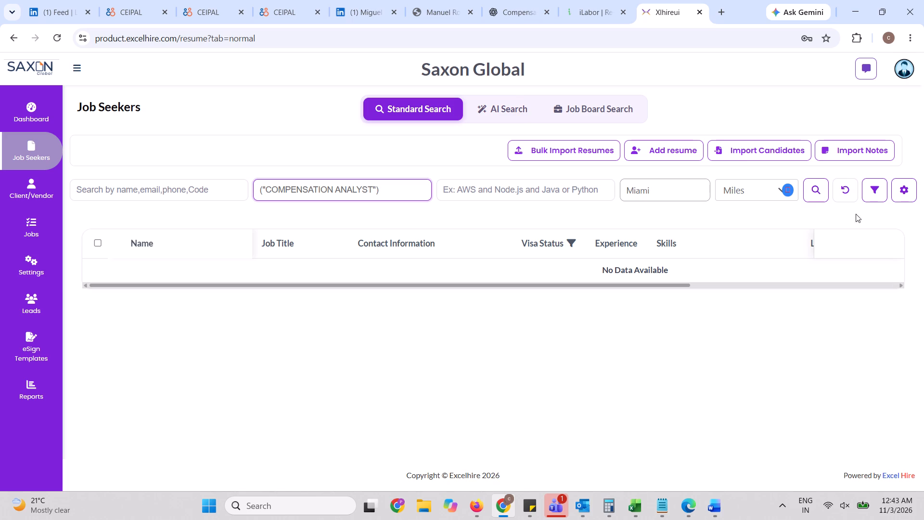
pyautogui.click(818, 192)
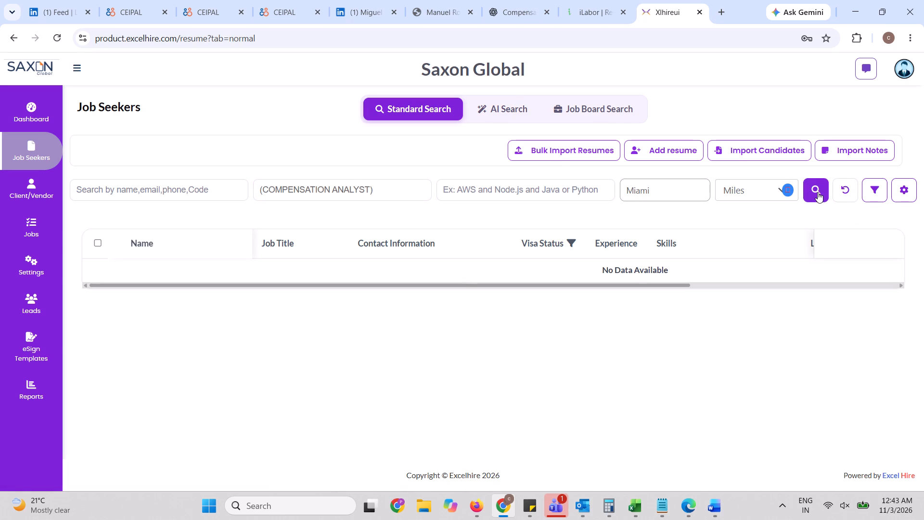
# Open the distance choices in miles for the Miami location.
pyautogui.click(758, 187)
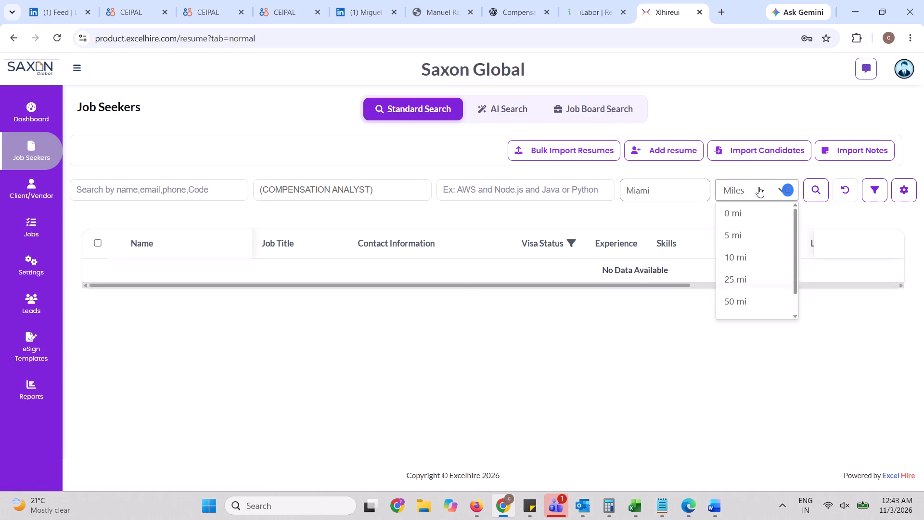
# Set the search radius around the Miami location to 50 mi.
pyautogui.click(749, 309)
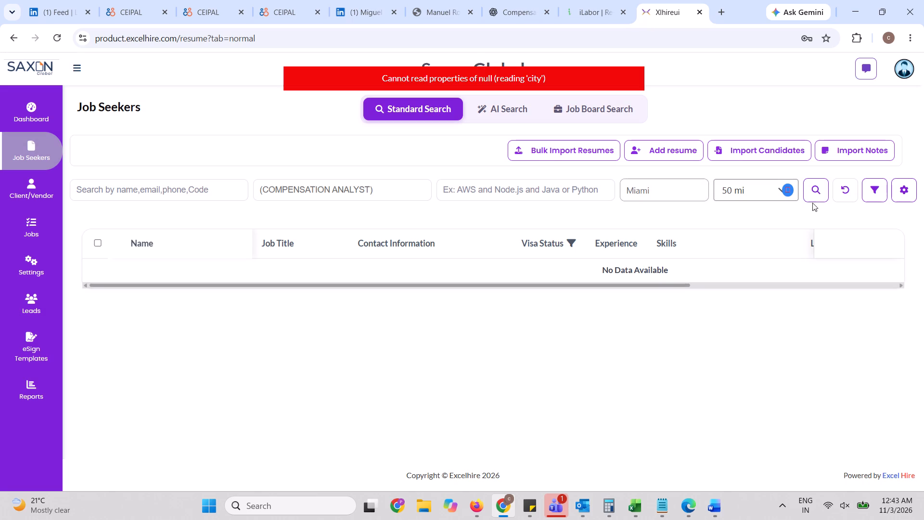
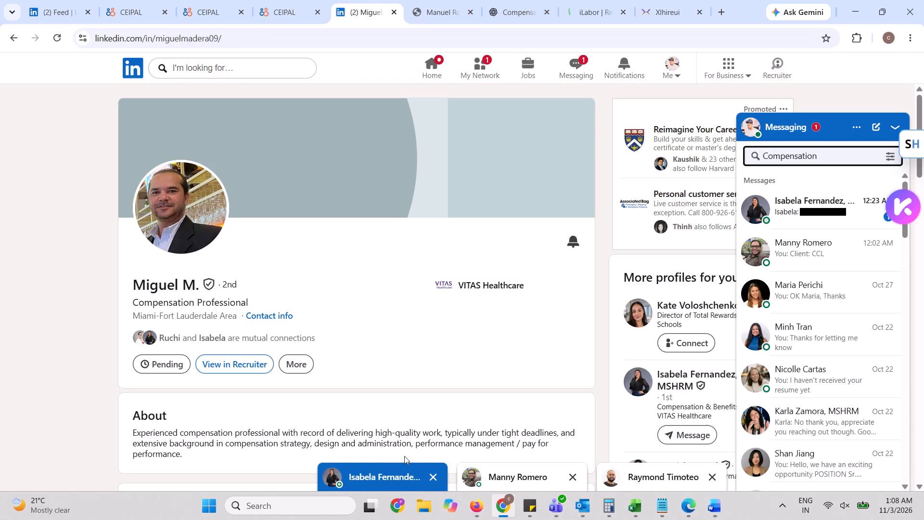
# Reply "Thank you" in the LinkedIn conversation with the VITAS Healthcare Compensation & Benefits Analyst who shared the referred candidate's details.
pyautogui.click(391, 482)
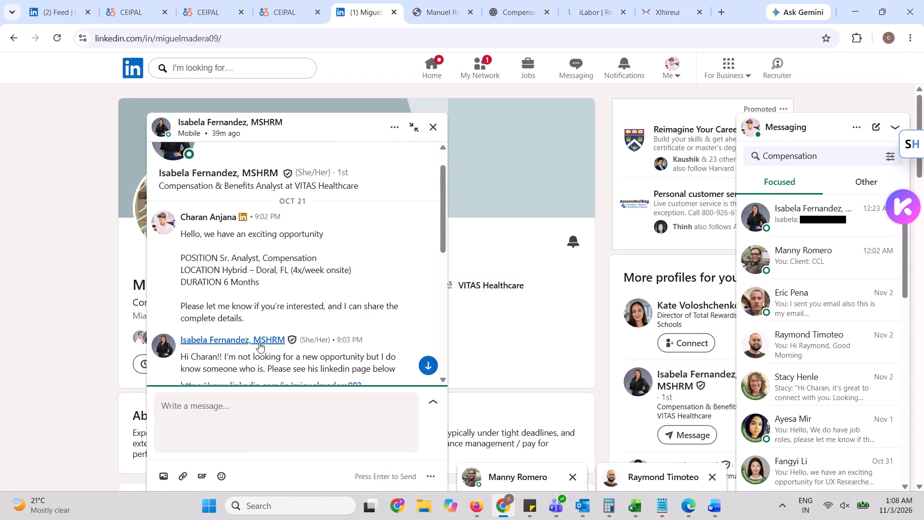
pyautogui.scroll(-11, 259, 342)
pyautogui.click(197, 390)
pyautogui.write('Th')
pyautogui.click(196, 403)
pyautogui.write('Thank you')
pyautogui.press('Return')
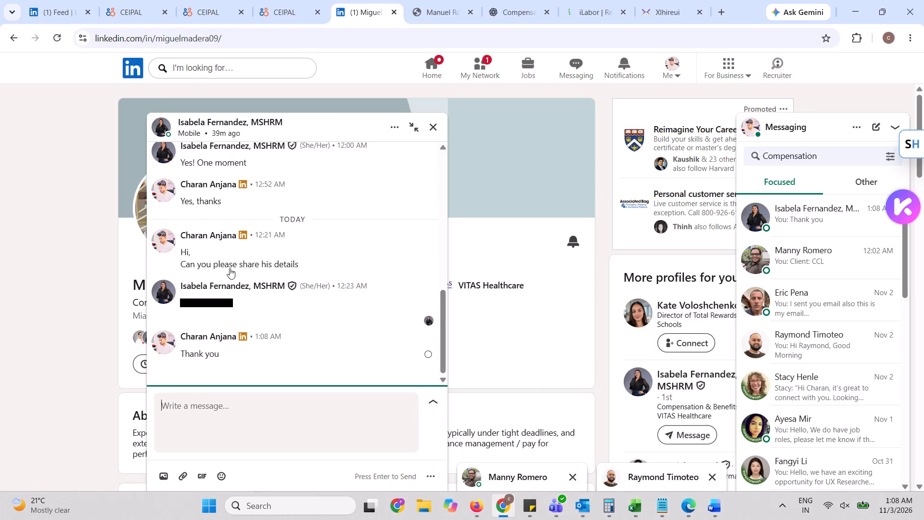
# Review the LinkedIn conversation with the VITAS Healthcare Compensation & Benefits Analyst and bring up the referred candidate's shared profile with the chat minimised.
pyautogui.scroll(3, 229, 250)
pyautogui.click(258, 172)
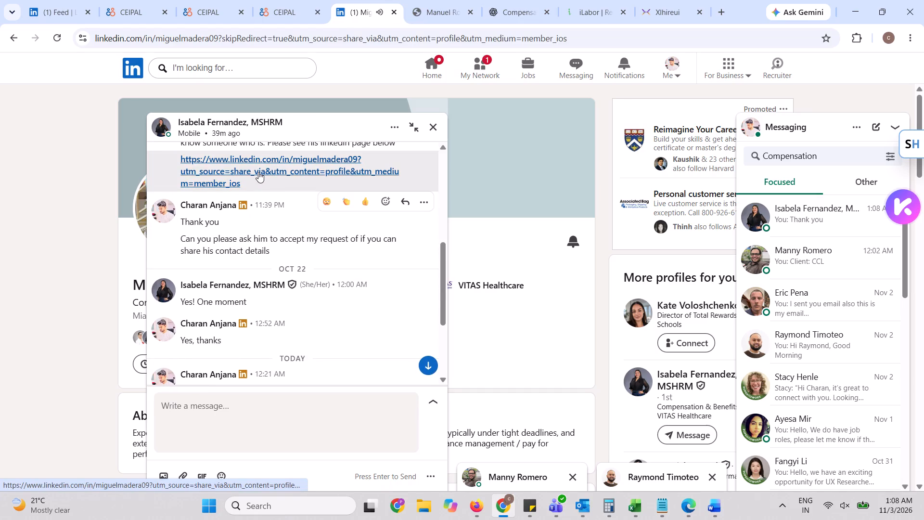
pyautogui.scroll(-4, 291, 297)
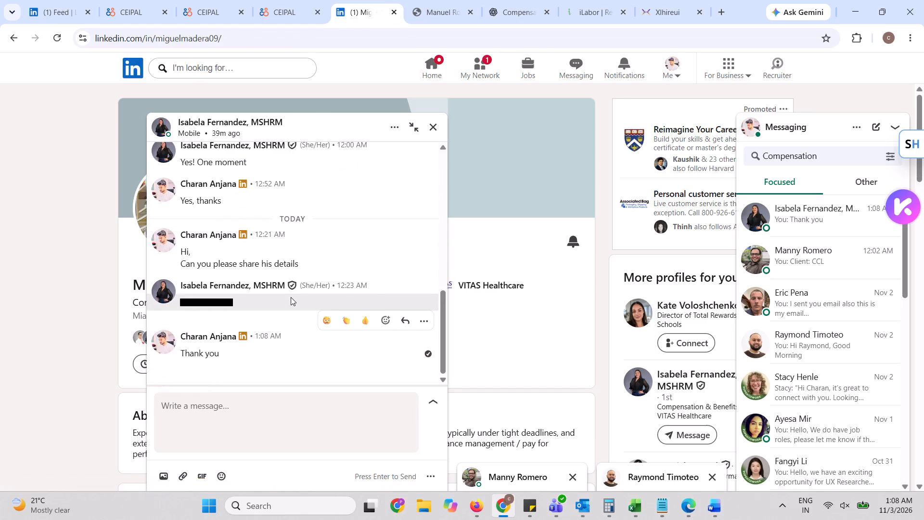
pyautogui.scroll(-2, 291, 297)
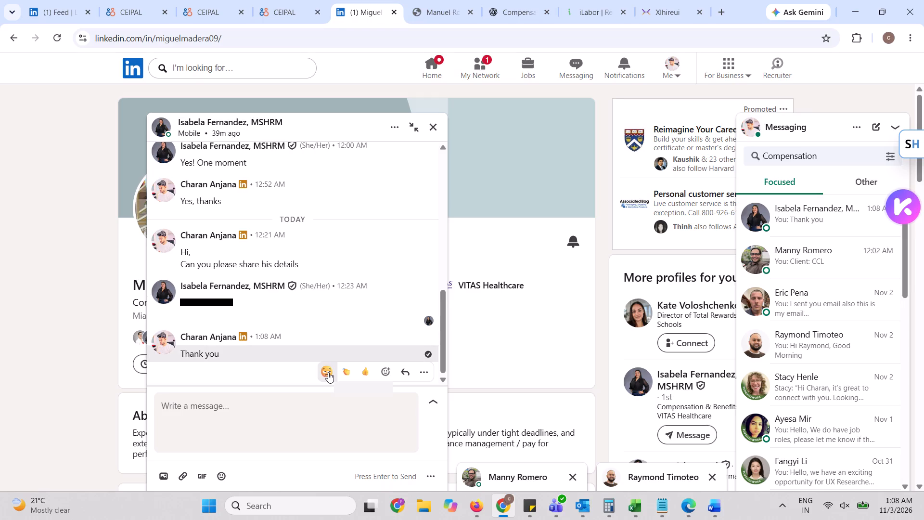
pyautogui.click(45, 351)
pyautogui.click(45, 351)
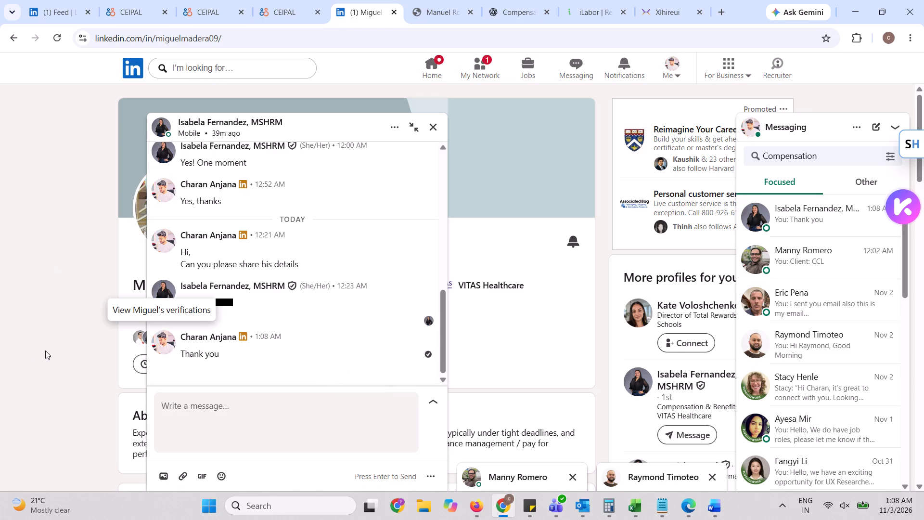
pyautogui.scroll(9, 250, 293)
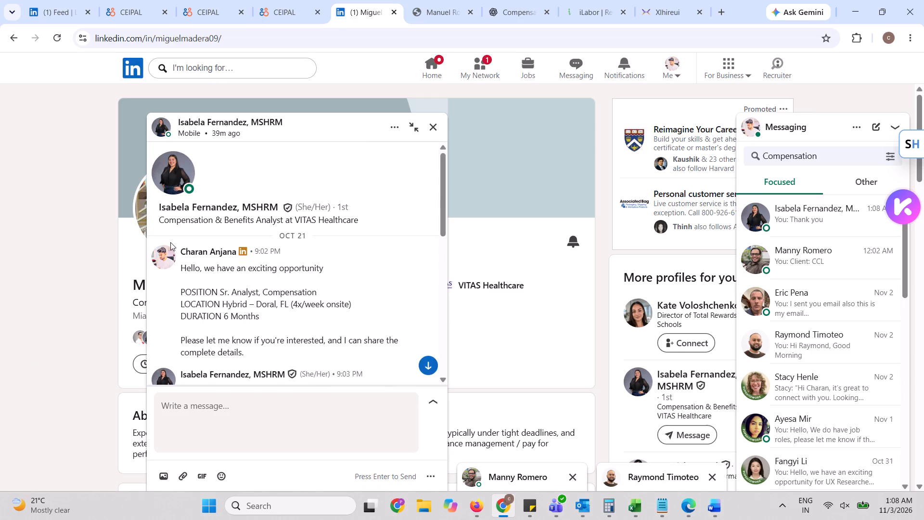
pyautogui.scroll(-2, 170, 242)
pyautogui.click(217, 284)
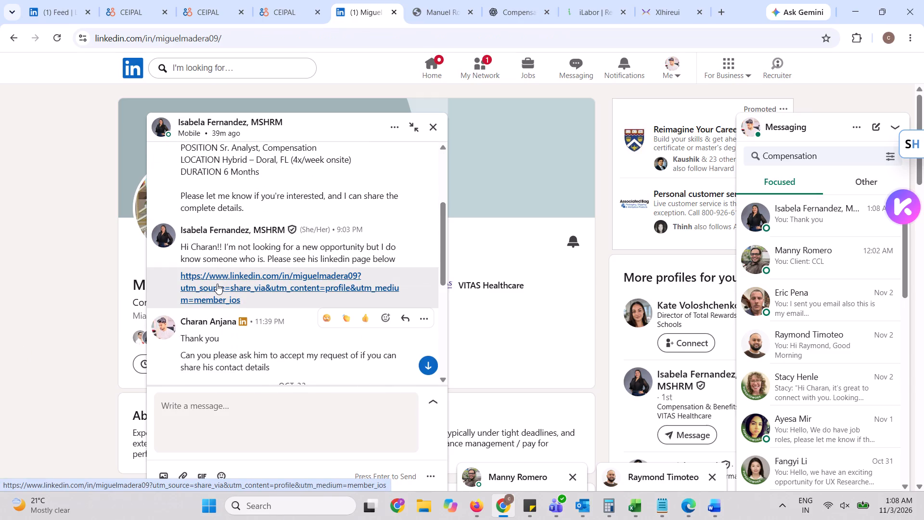
pyautogui.click(326, 131)
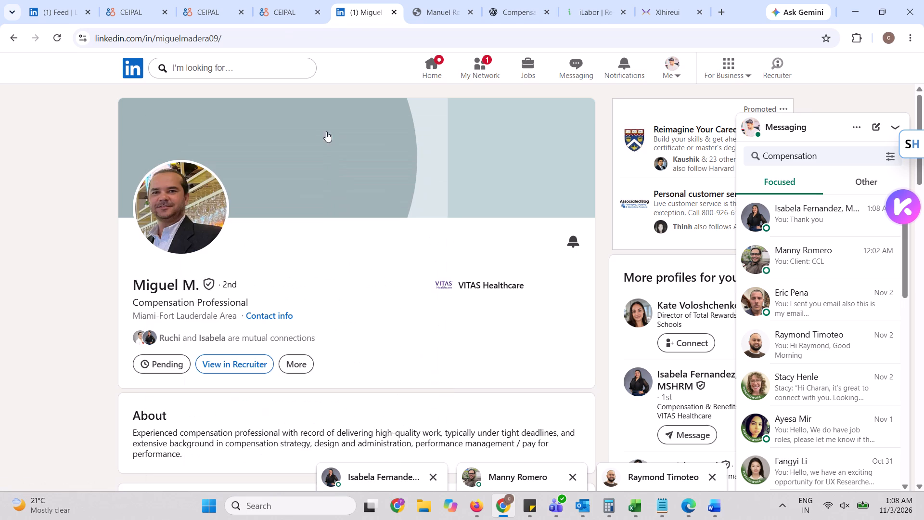
# Examine the referred candidate's activity and VITAS Healthcare experience on the LinkedIn profile.
pyautogui.click(29, 333)
pyautogui.scroll(-3, 29, 333)
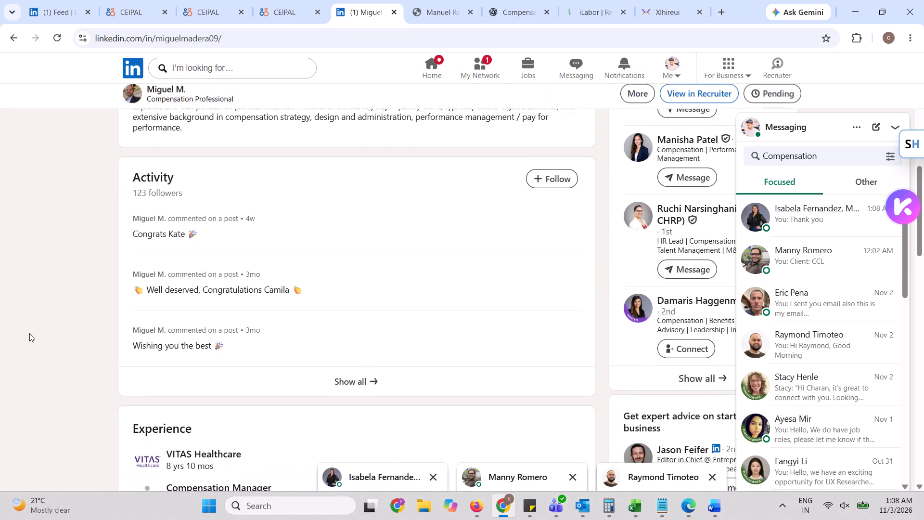
pyautogui.scroll(-2, 29, 333)
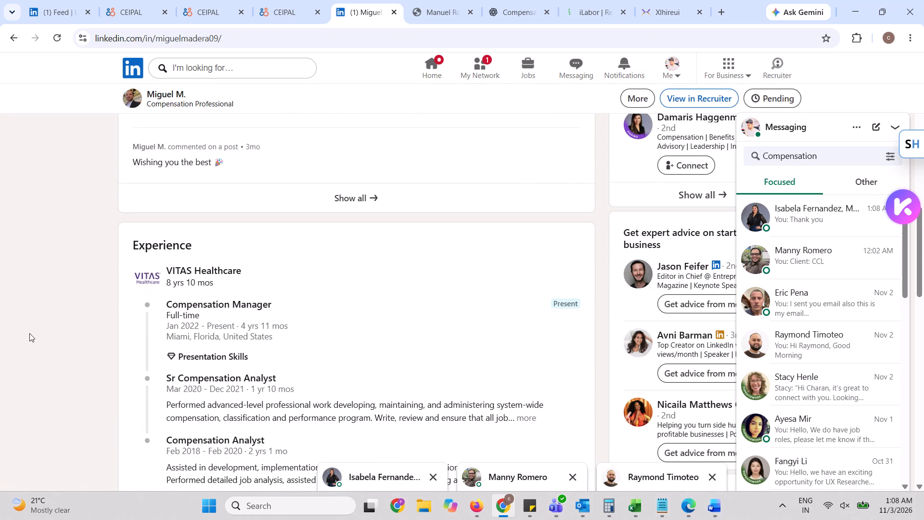
pyautogui.scroll(9, 29, 333)
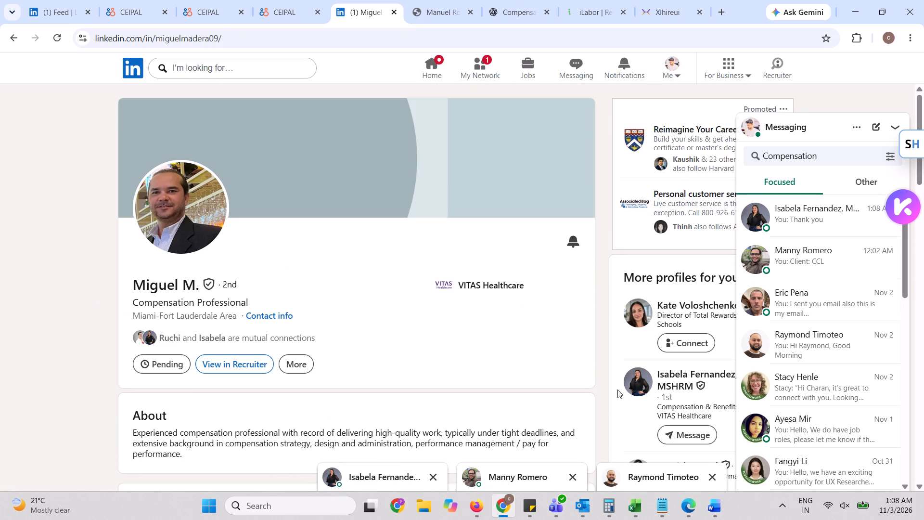
# Close the two unrelated chats, keeping only the conversation with the VITAS Healthcare Compensation & Benefits Analyst.
pyautogui.click(717, 477)
pyautogui.click(658, 484)
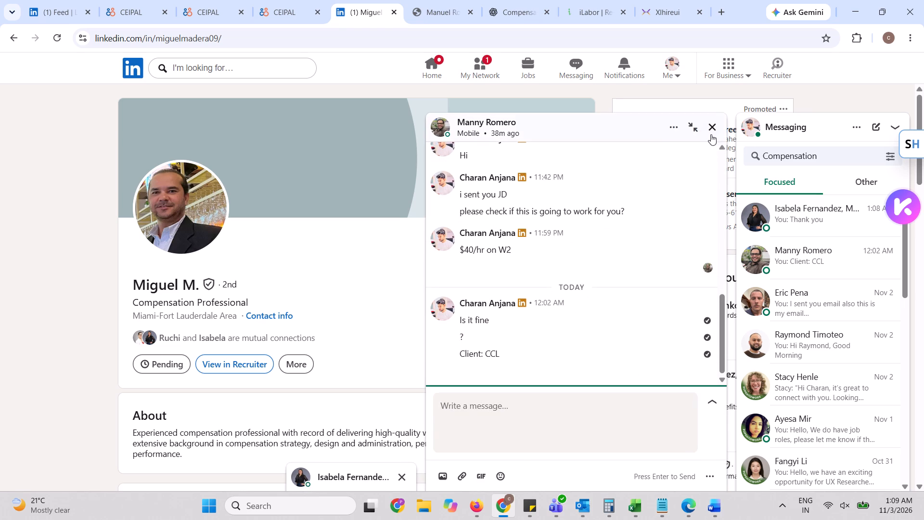
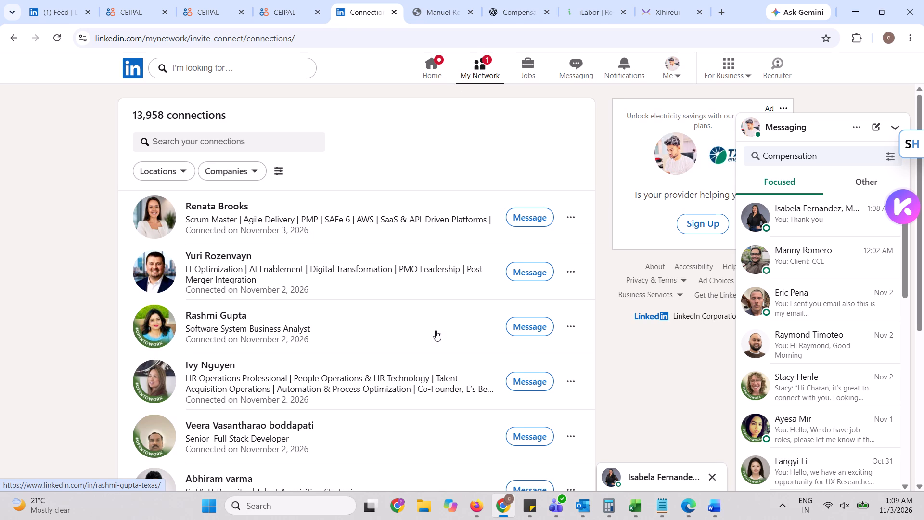
# Return to the ExcelHire job seekers page and switch from the standard search to AI Search.
pyautogui.click(579, 0)
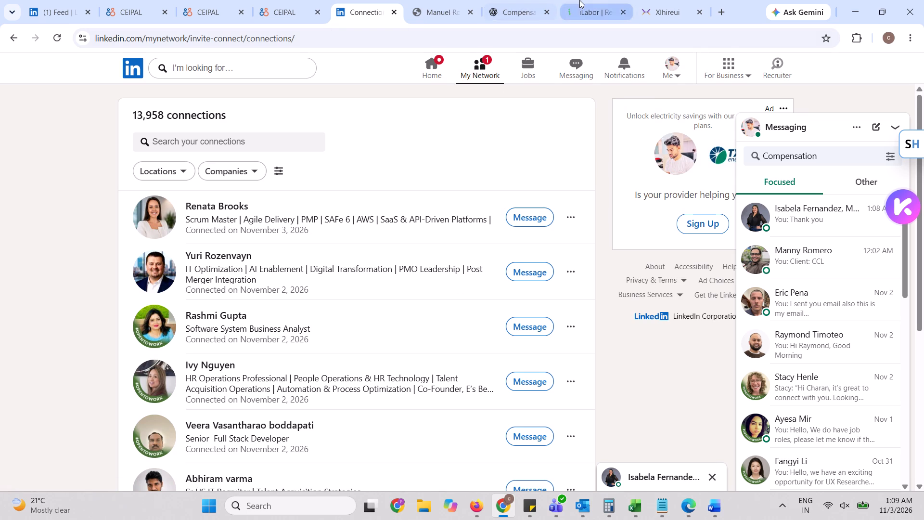
pyautogui.click(670, 0)
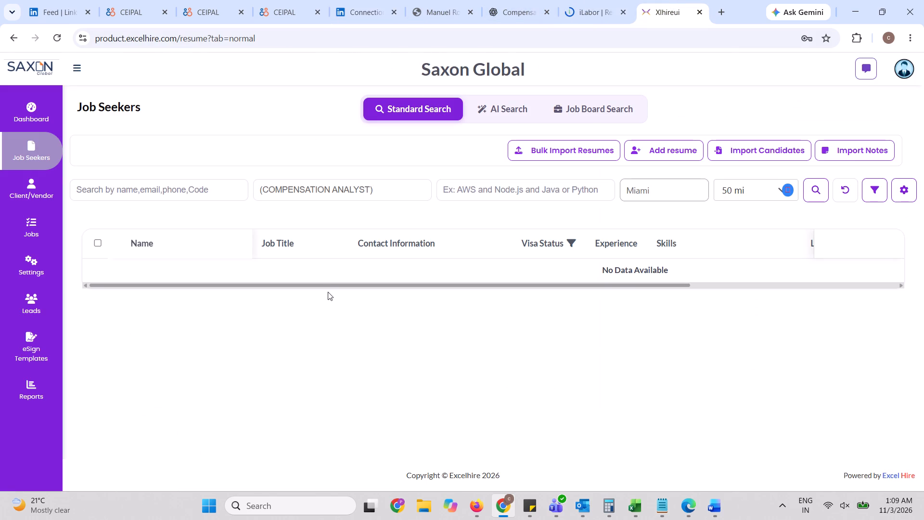
pyautogui.scroll(1, 342, 152)
pyautogui.click(501, 109)
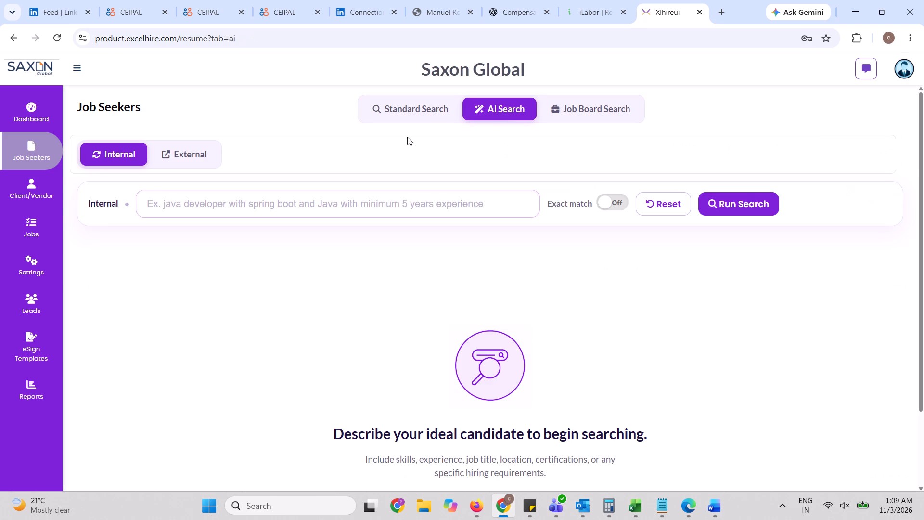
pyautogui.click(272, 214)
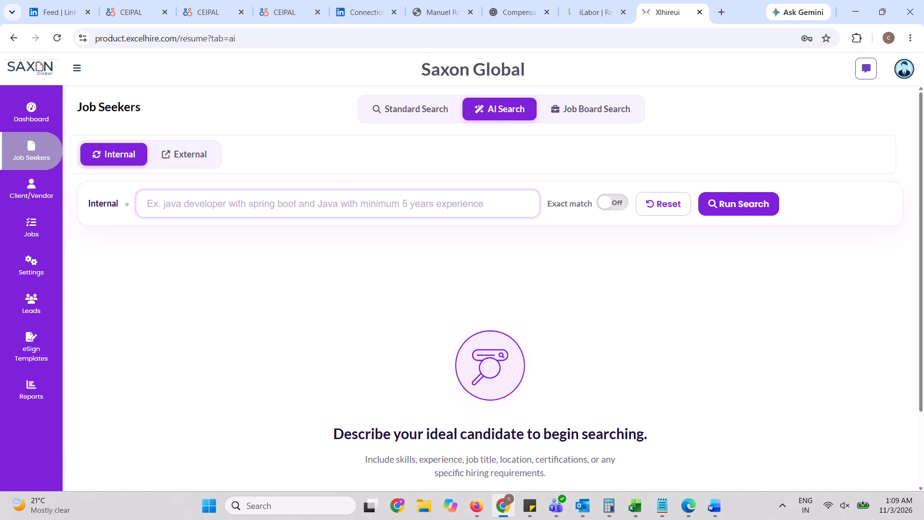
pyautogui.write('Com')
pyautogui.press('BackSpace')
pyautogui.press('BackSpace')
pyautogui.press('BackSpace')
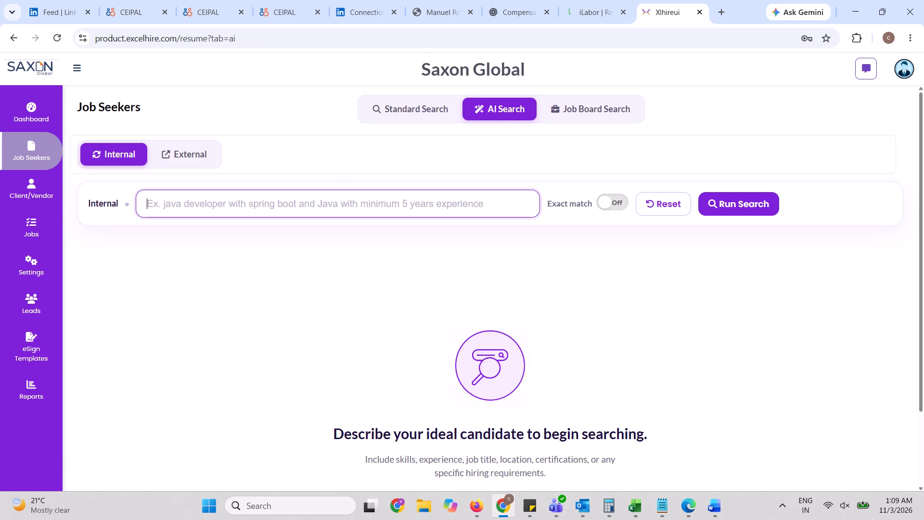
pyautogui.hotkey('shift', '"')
# Switch the AI job seeker search from internal to external candidates.
pyautogui.click(182, 147)
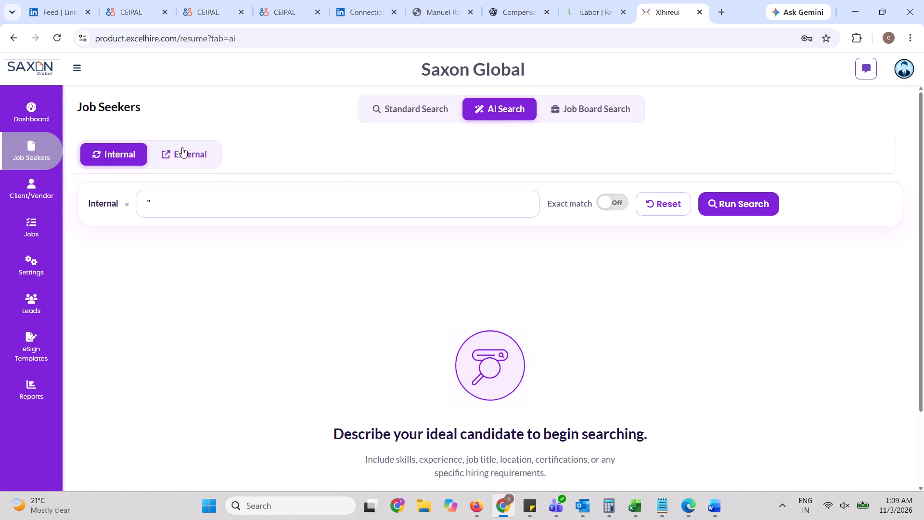
pyautogui.click(225, 251)
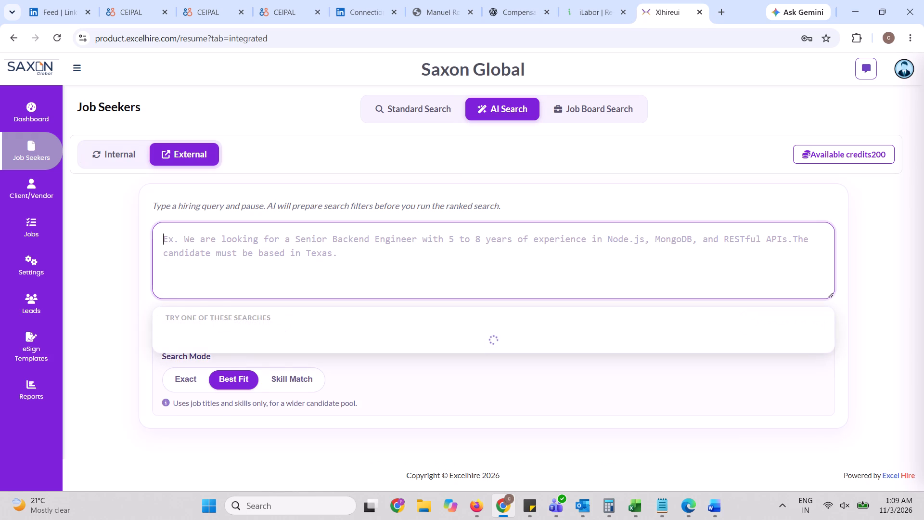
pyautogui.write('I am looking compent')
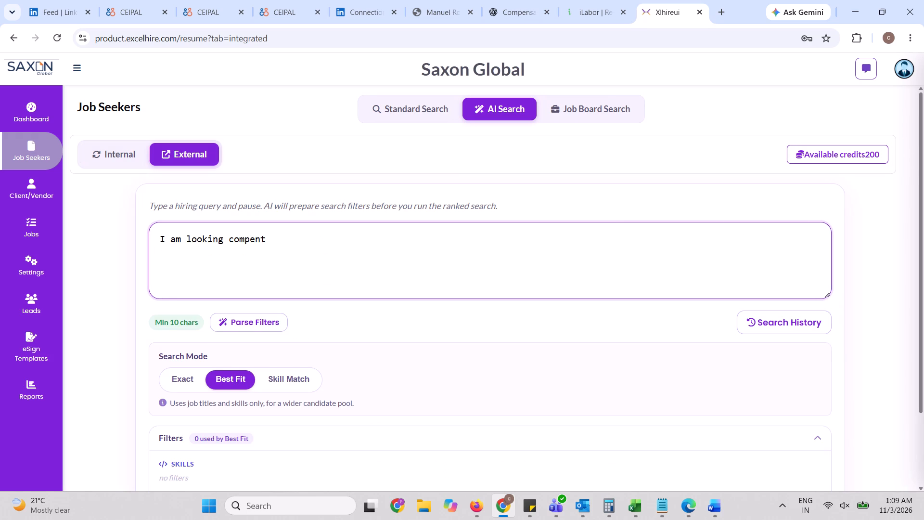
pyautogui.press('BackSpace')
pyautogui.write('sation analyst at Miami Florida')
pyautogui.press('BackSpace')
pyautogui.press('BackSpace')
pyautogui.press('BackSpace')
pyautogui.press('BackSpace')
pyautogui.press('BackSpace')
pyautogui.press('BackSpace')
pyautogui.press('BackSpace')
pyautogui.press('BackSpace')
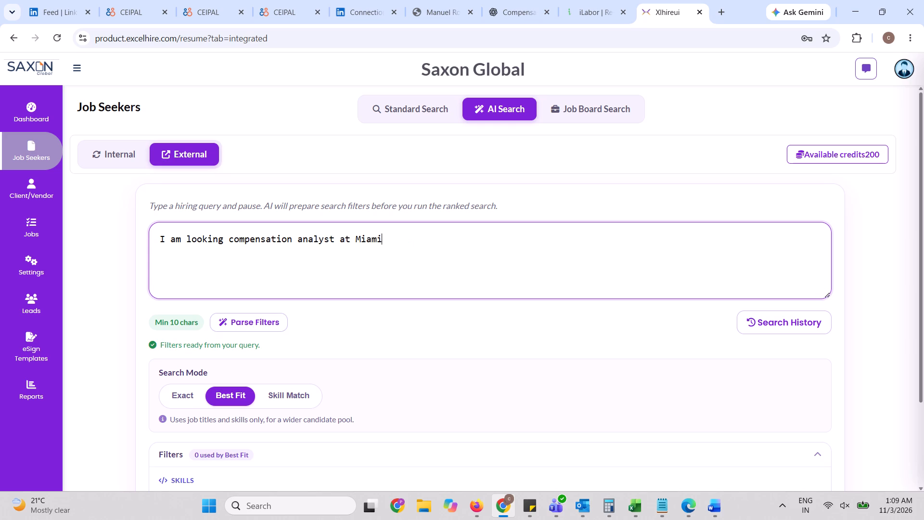
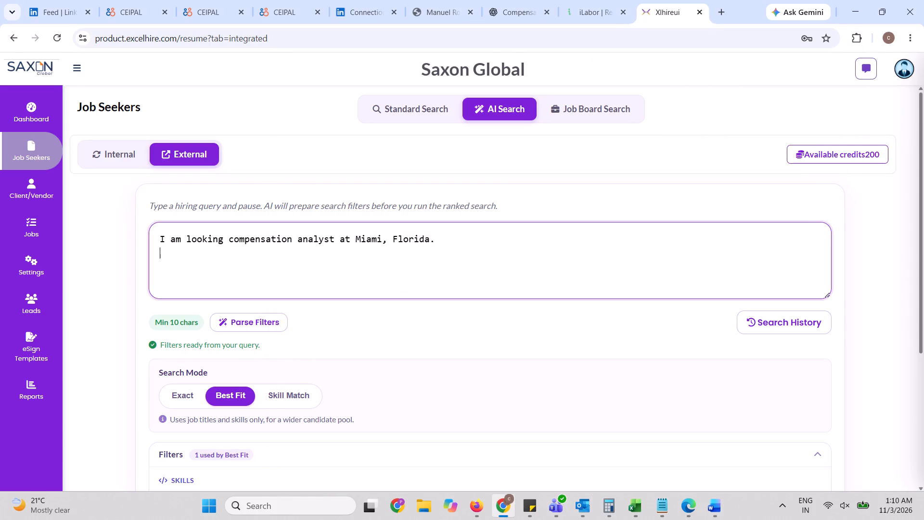
# Paste the copied job requirements, including HRIS, reporting and dashboard experience, below the Miami, Florida compensation analyst query and check the parsed skill and job title filters.
pyautogui.hotkey('ctrl', 'v')
pyautogui.scroll(-1, 404, 253)
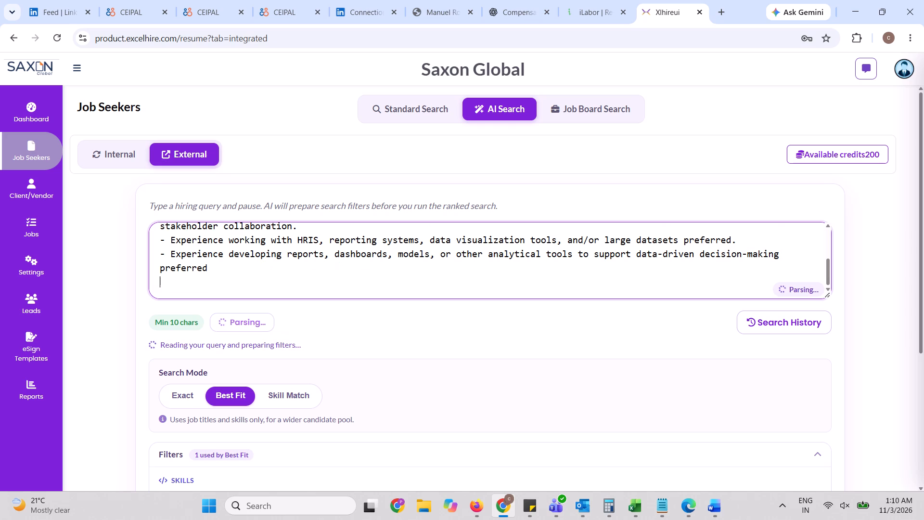
pyautogui.scroll(-1, 404, 253)
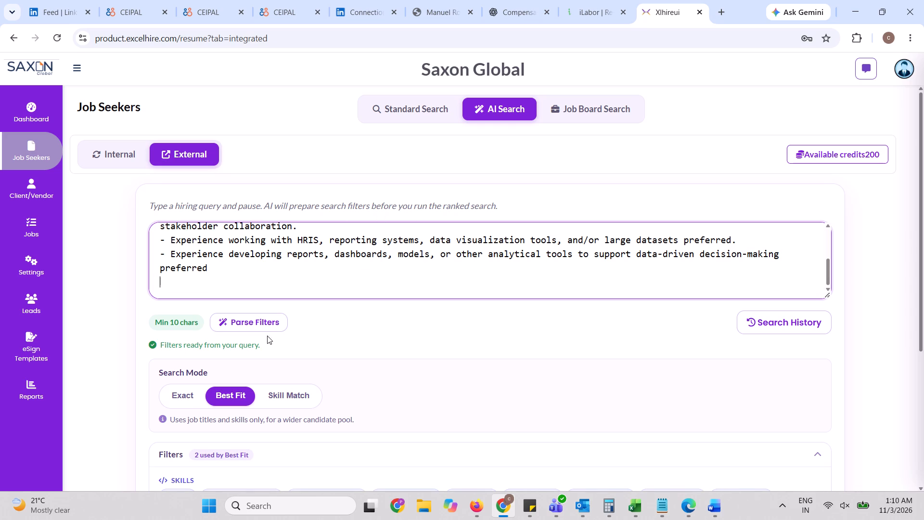
pyautogui.scroll(-2, 342, 341)
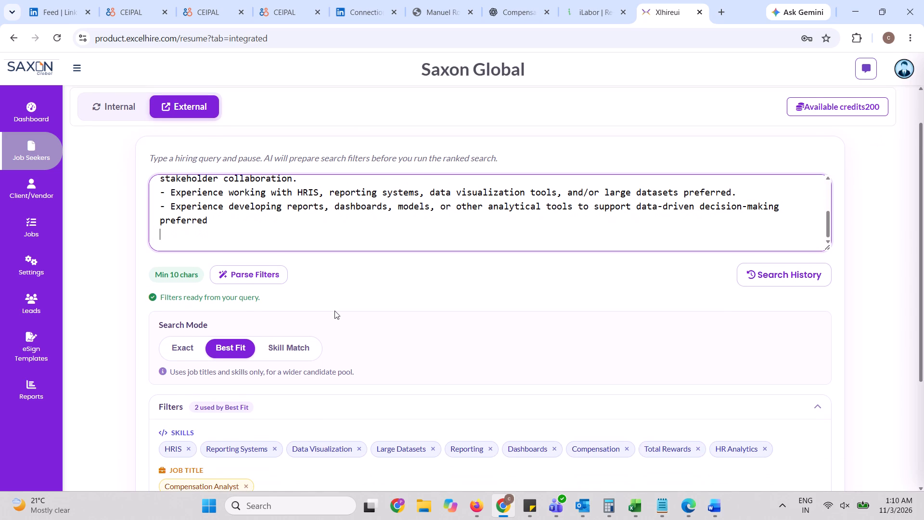
pyautogui.scroll(-2, 334, 311)
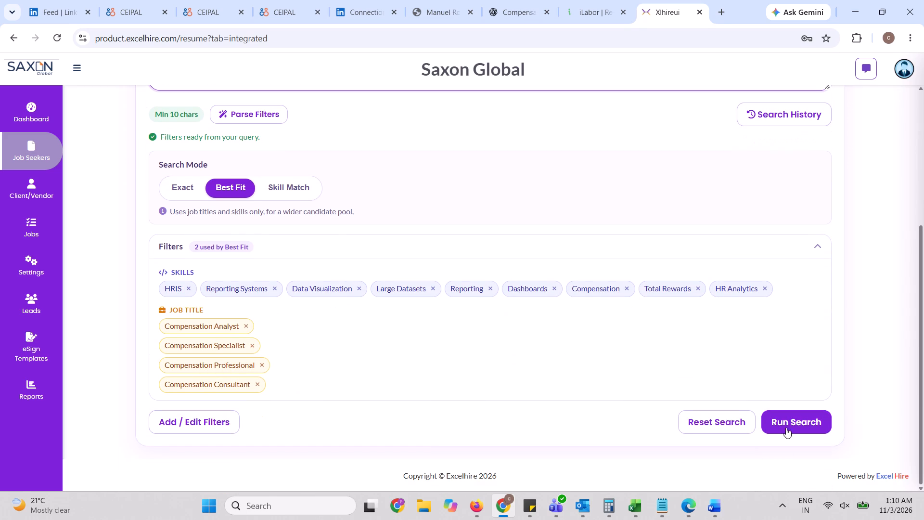
# Run the external candidate search in Best Fit mode with the parsed skill and job title filters.
pyautogui.click(788, 420)
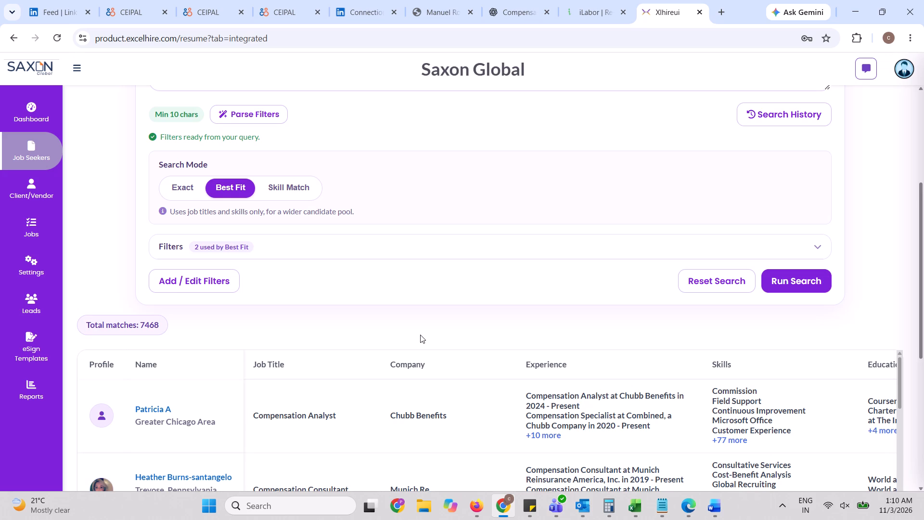
# Review the skills and job titles set in the search filter editor, leaving them as they are.
pyautogui.click(197, 274)
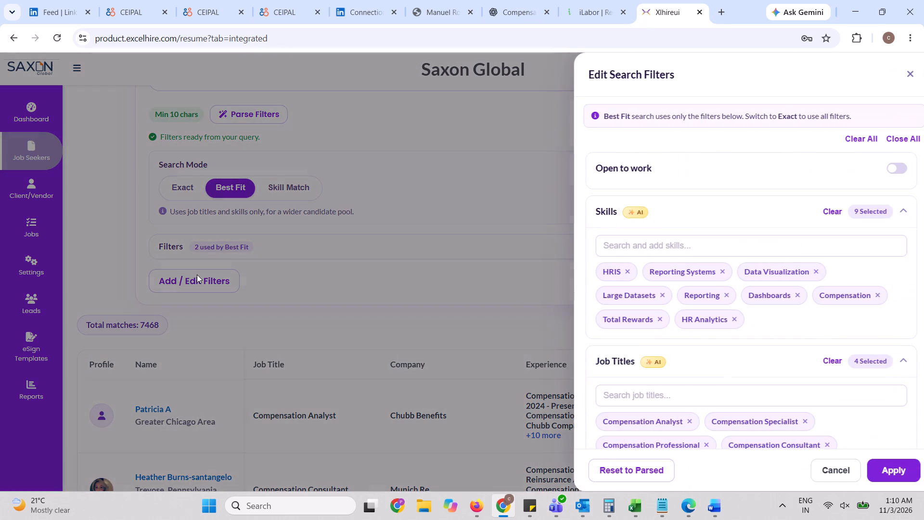
pyautogui.scroll(-1, 381, 278)
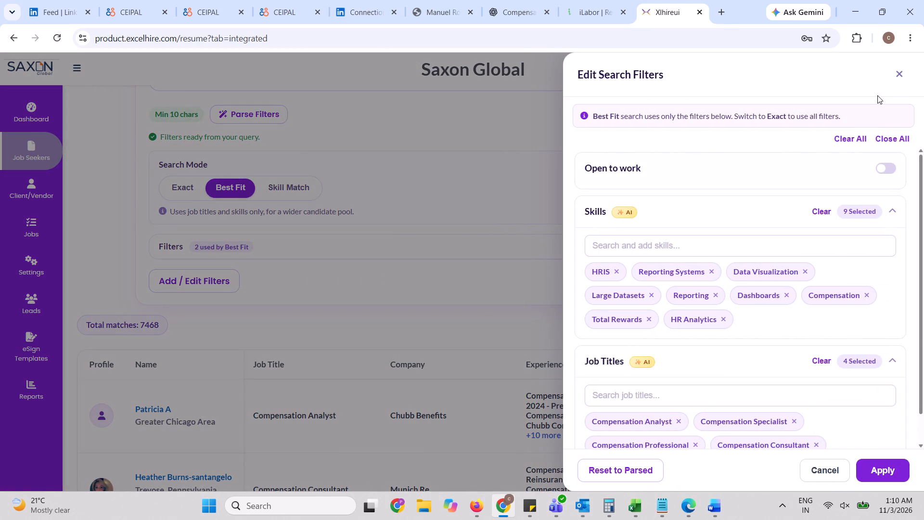
pyautogui.click(902, 70)
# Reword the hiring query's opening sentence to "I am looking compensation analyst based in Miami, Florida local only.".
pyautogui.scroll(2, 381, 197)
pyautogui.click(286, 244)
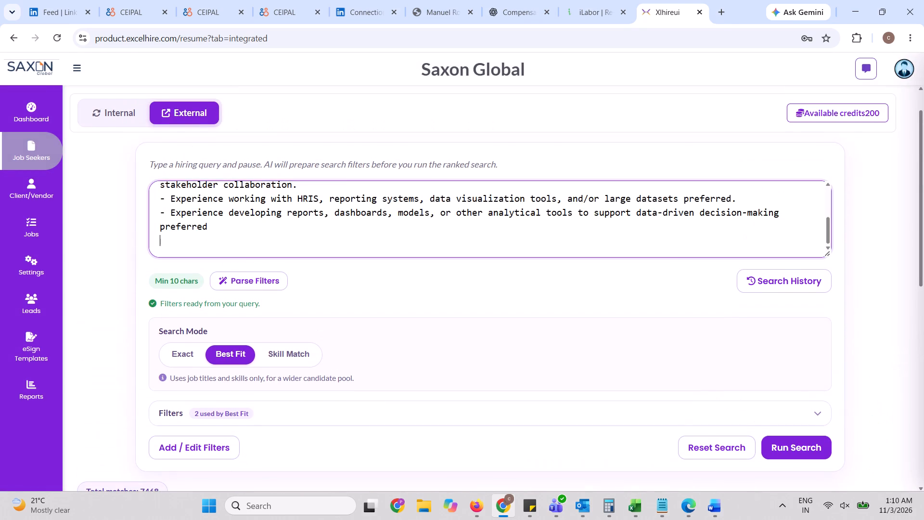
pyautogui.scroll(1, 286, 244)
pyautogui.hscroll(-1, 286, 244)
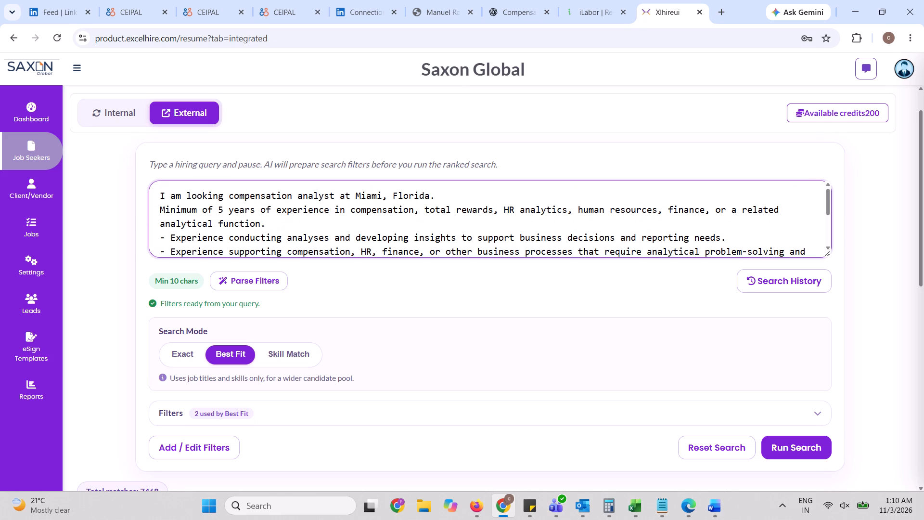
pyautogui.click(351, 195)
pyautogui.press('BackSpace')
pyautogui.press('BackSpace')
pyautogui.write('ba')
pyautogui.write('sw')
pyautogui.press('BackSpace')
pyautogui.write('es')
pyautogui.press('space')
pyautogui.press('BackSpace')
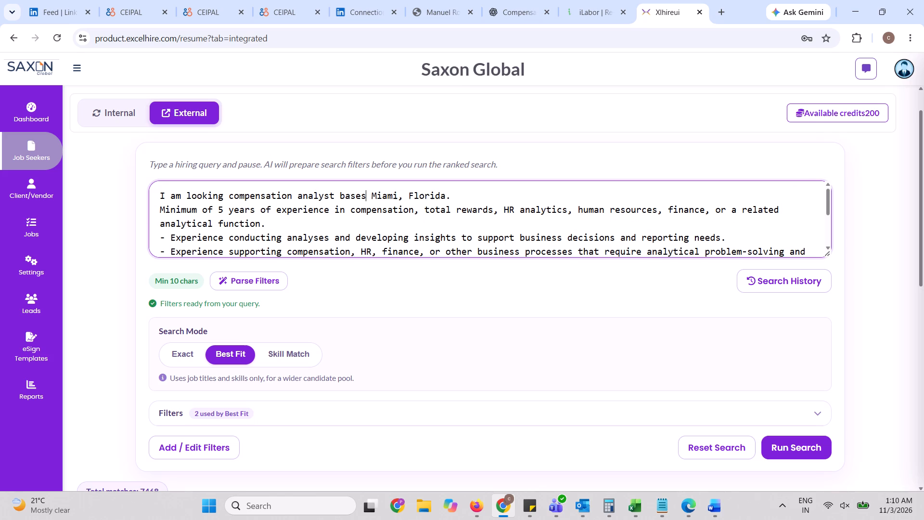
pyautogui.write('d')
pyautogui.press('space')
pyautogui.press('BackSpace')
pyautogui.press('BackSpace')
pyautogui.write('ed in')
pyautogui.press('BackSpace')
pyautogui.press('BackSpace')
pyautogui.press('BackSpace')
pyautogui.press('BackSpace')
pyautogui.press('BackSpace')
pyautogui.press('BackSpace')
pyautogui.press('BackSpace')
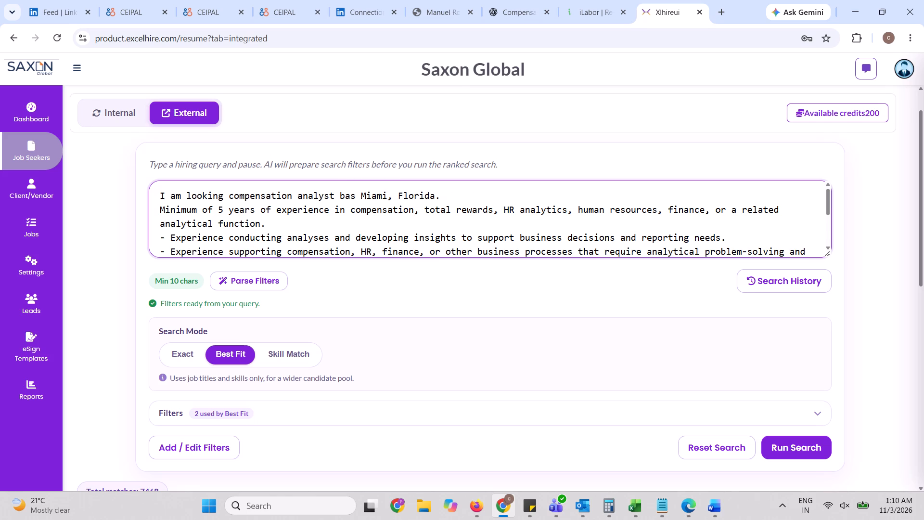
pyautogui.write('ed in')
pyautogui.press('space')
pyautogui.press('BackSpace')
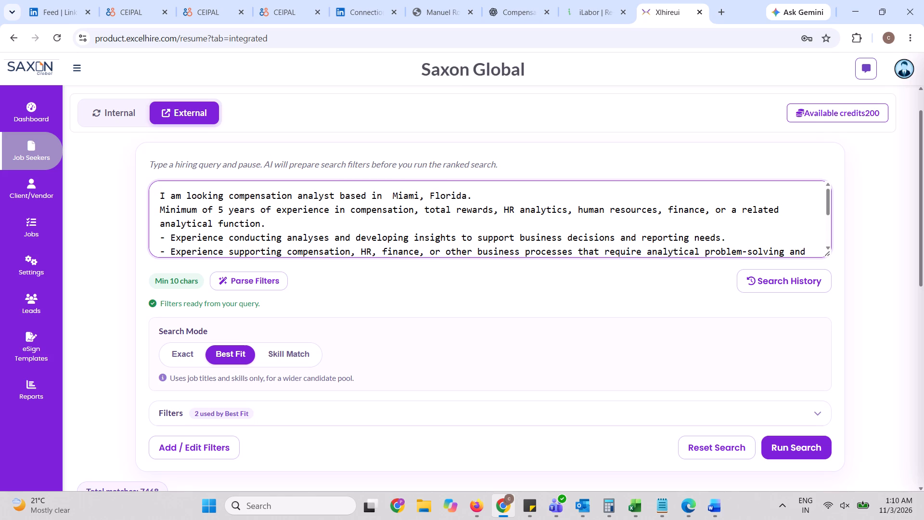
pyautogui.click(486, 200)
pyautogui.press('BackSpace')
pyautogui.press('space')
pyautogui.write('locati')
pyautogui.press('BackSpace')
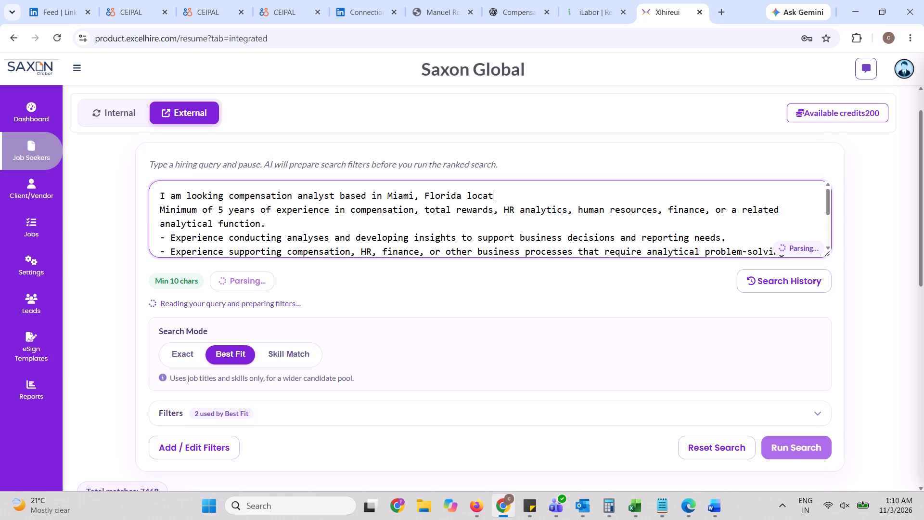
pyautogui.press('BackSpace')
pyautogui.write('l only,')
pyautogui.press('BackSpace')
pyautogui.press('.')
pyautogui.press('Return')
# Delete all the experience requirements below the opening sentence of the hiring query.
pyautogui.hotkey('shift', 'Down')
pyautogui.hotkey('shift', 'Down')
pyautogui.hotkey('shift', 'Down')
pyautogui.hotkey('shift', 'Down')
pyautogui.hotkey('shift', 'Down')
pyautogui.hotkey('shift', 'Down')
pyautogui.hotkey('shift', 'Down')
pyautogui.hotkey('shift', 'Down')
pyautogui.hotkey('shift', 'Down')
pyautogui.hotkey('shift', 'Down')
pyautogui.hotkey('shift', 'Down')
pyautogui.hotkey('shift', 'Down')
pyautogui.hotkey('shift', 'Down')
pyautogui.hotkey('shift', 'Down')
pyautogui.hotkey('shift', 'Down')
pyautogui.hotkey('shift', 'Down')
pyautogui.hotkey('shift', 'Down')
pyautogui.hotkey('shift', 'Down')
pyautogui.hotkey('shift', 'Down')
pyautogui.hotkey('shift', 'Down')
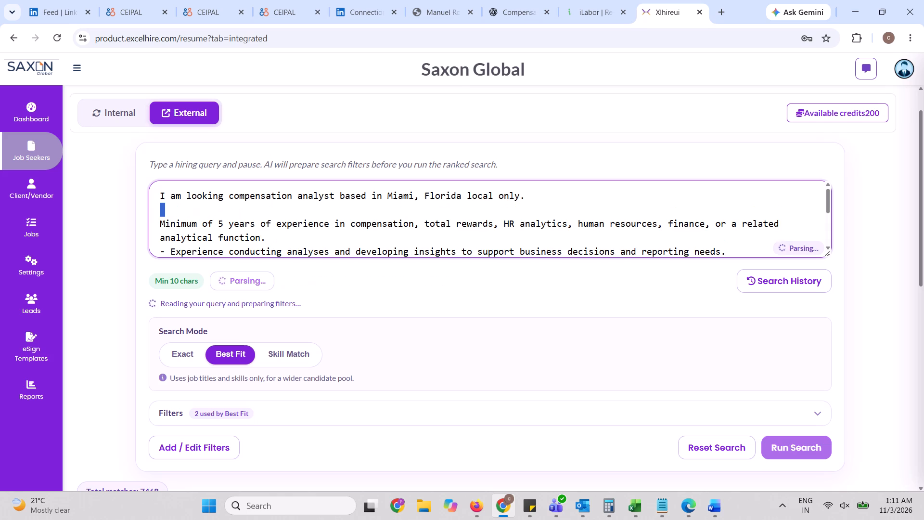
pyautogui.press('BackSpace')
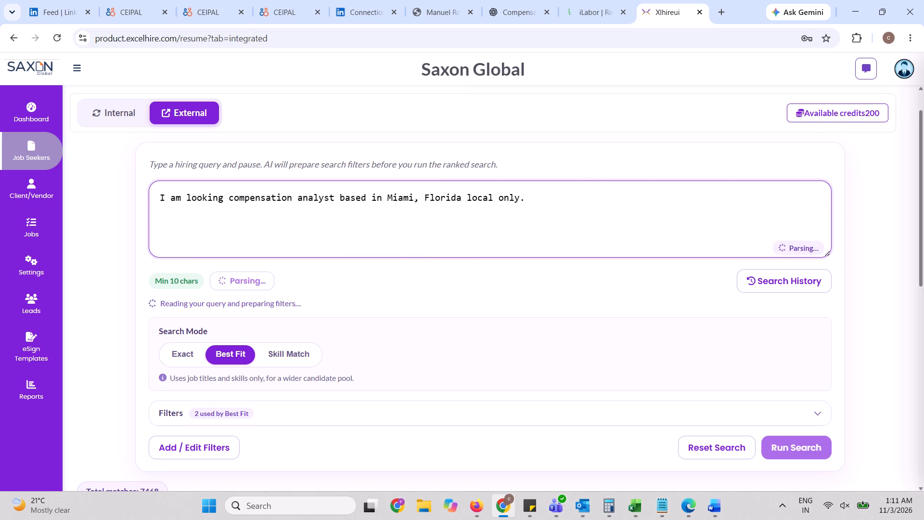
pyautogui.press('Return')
# Run the external candidate search with the shortened hiring query.
pyautogui.scroll(-2, 397, 259)
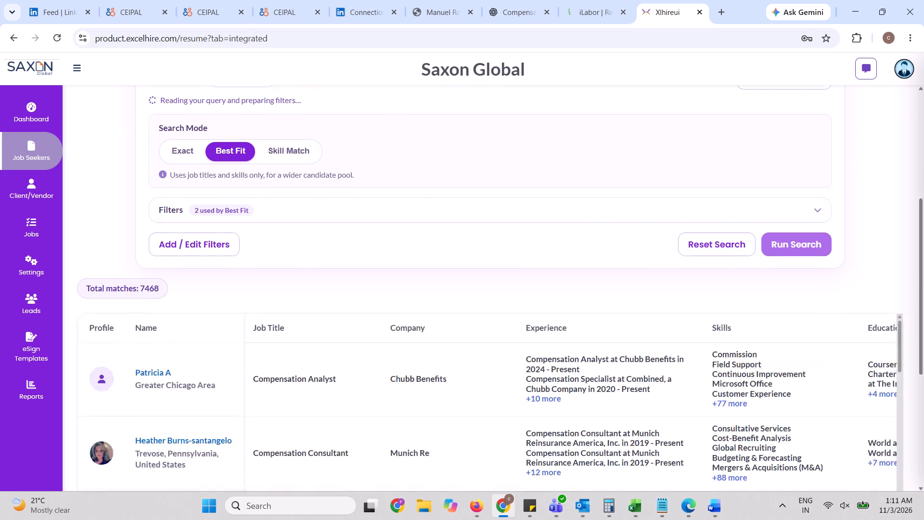
pyautogui.scroll(-2, 397, 259)
pyautogui.click(801, 189)
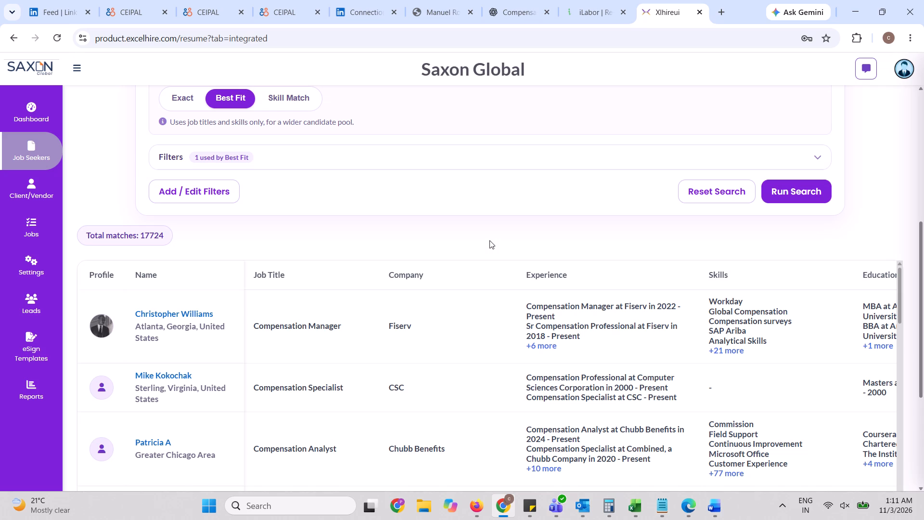
# Clear the entire text of the hiring query.
pyautogui.scroll(4, 489, 240)
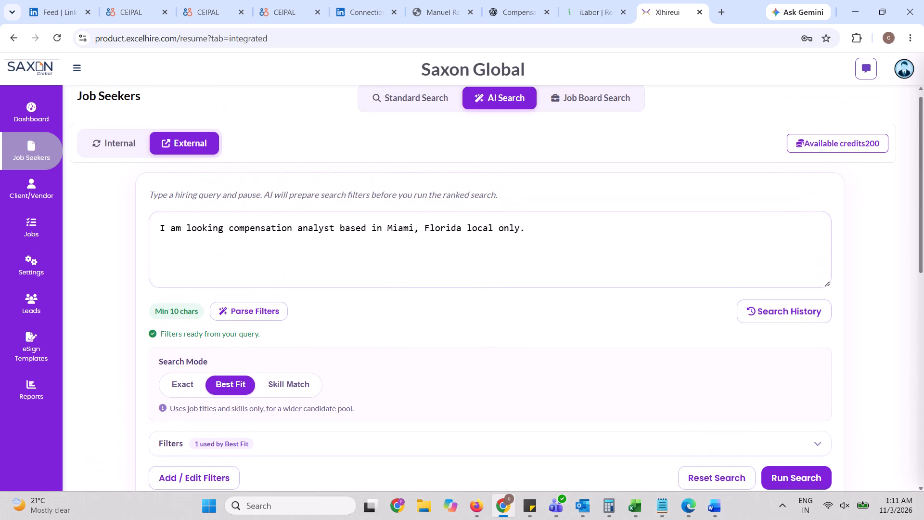
pyautogui.hotkey('ctrl', 'a')
pyautogui.click(280, 242)
pyautogui.hotkey('ctrl', 'a')
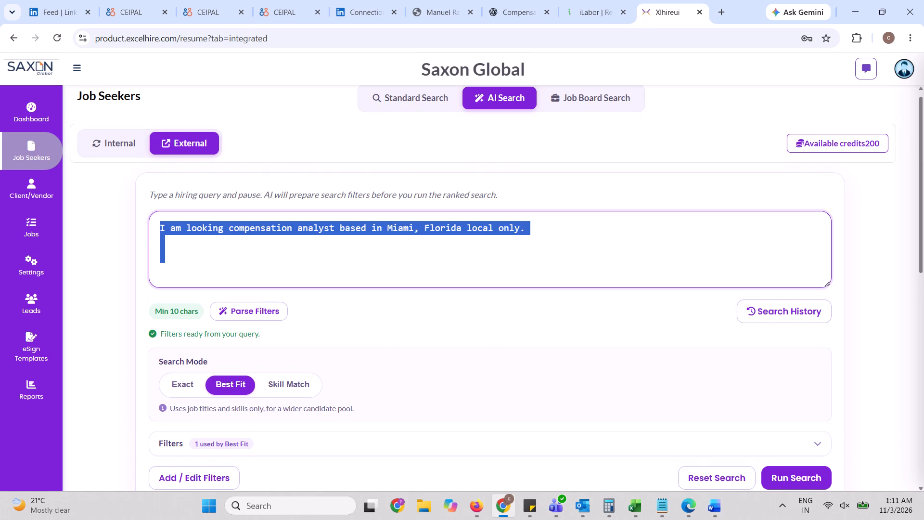
pyautogui.press('BackSpace')
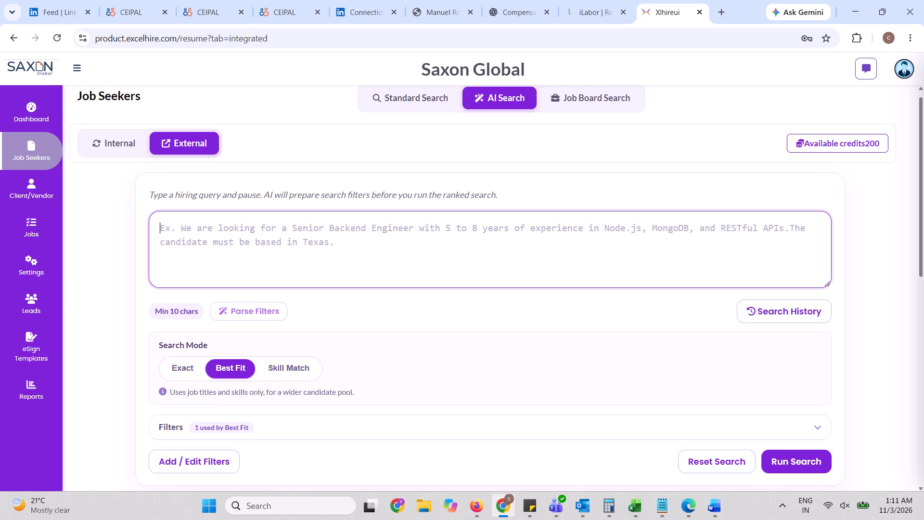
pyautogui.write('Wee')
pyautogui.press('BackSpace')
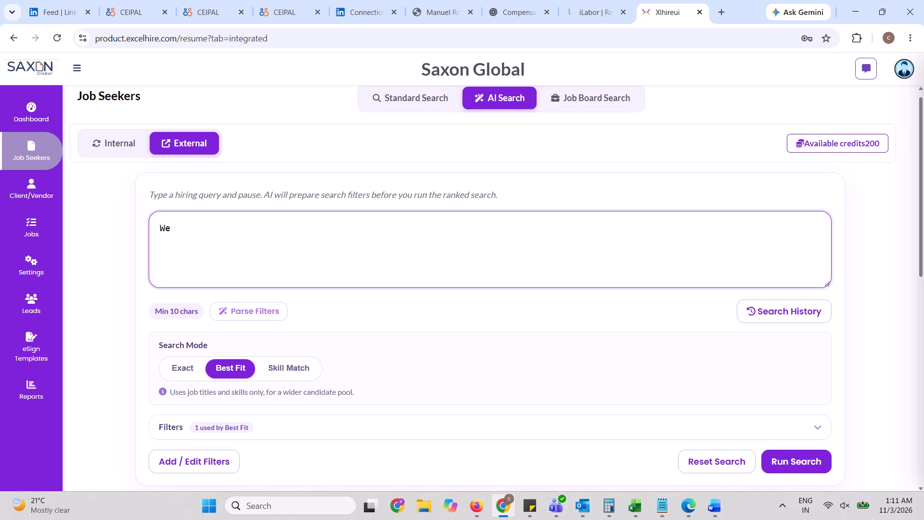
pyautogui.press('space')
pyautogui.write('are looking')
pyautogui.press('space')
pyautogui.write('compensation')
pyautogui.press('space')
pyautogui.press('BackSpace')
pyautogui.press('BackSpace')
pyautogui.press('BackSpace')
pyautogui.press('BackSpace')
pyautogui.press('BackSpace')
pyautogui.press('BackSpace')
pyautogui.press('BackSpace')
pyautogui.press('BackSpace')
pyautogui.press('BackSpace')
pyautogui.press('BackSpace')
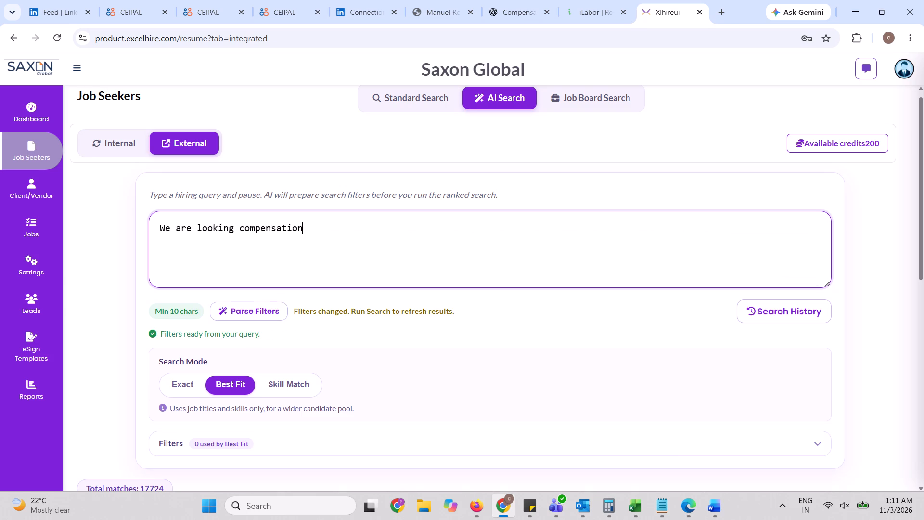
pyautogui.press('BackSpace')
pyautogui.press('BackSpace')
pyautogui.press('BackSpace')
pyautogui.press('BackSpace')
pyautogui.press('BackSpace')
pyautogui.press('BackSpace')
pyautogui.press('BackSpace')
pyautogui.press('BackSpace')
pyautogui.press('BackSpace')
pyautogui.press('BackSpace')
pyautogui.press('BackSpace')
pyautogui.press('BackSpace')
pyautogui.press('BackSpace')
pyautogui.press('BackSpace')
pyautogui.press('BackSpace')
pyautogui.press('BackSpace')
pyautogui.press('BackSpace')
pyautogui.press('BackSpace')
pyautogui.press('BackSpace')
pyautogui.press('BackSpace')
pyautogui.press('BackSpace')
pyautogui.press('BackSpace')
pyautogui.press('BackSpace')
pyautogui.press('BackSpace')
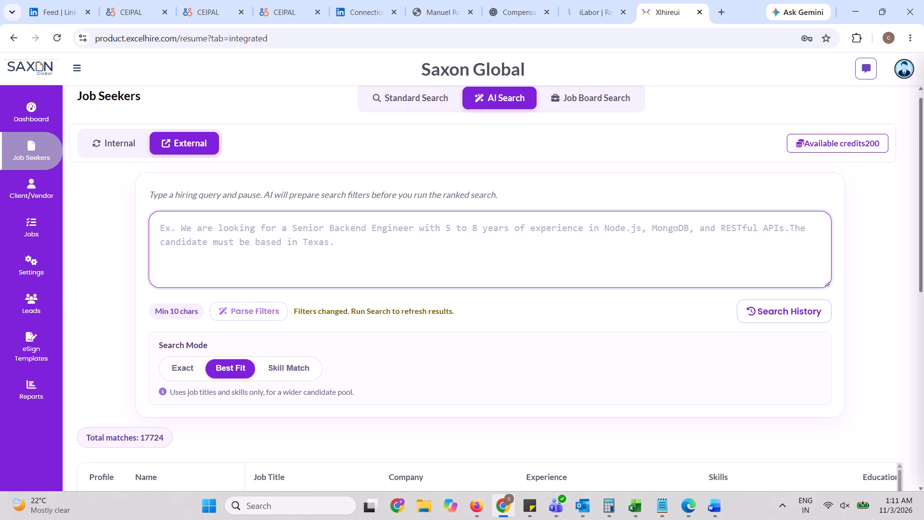
# Run the external search with the hiring query "We are looking for compensation analyst based in Miami, Fl".
pyautogui.write('W')
pyautogui.press('space')
pyautogui.press('BackSpace')
pyautogui.write('e are looking for compensation analyst b')
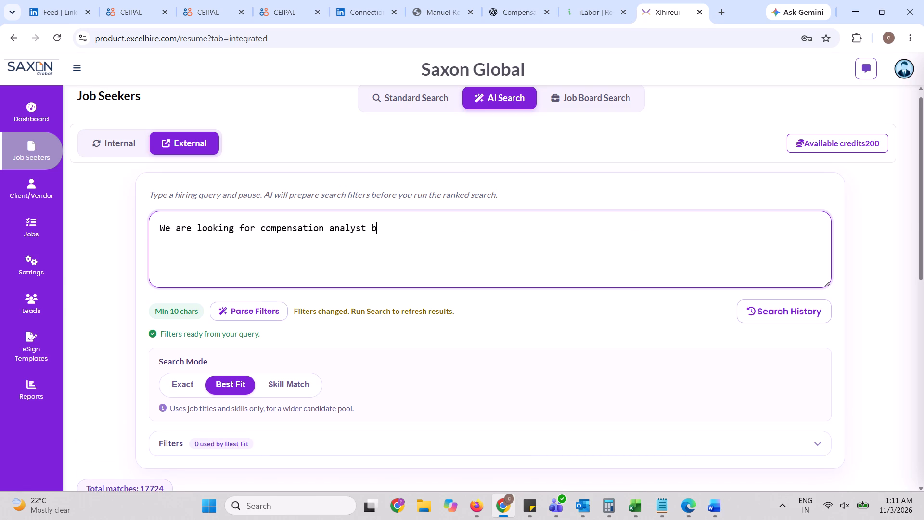
pyautogui.write('ases')
pyautogui.press('space')
pyautogui.press('BackSpace')
pyautogui.write('d')
pyautogui.press('space')
pyautogui.press('BackSpace')
pyautogui.press('BackSpace')
pyautogui.press('BackSpace')
pyautogui.write('d in Miami Fl')
pyautogui.press('BackSpace')
pyautogui.press('BackSpace')
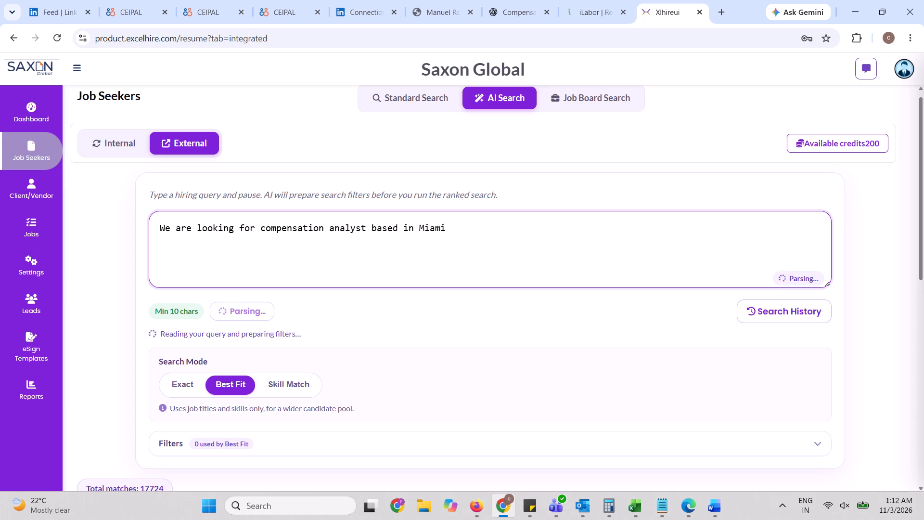
pyautogui.press('BackSpace')
pyautogui.write(', Fl')
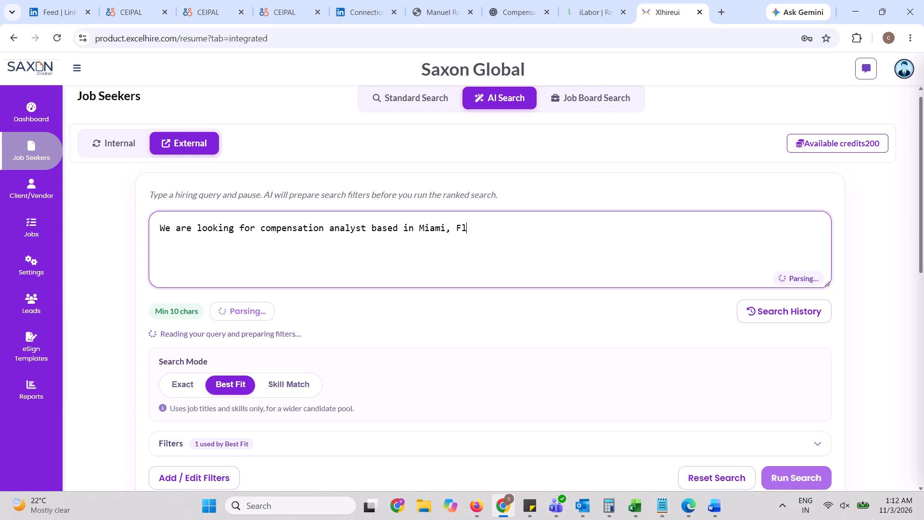
pyautogui.scroll(-1, 387, 326)
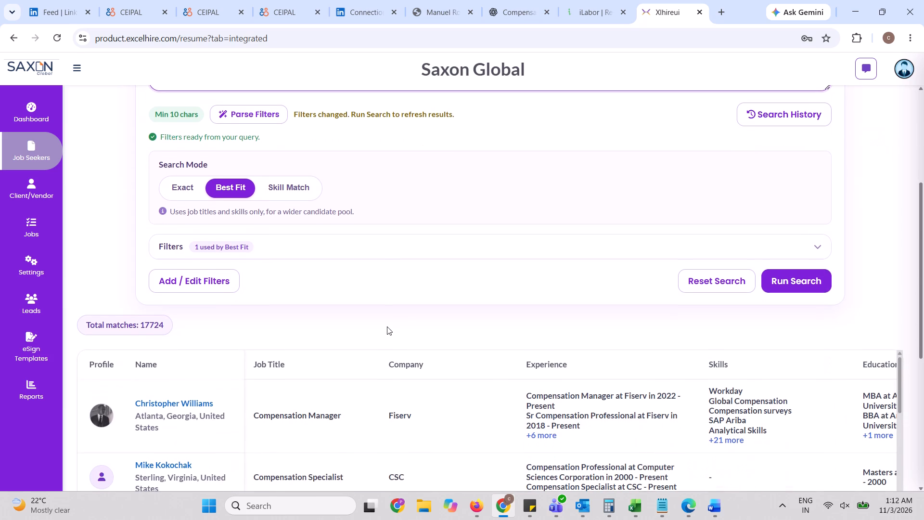
pyautogui.scroll(-1, 387, 326)
pyautogui.click(804, 274)
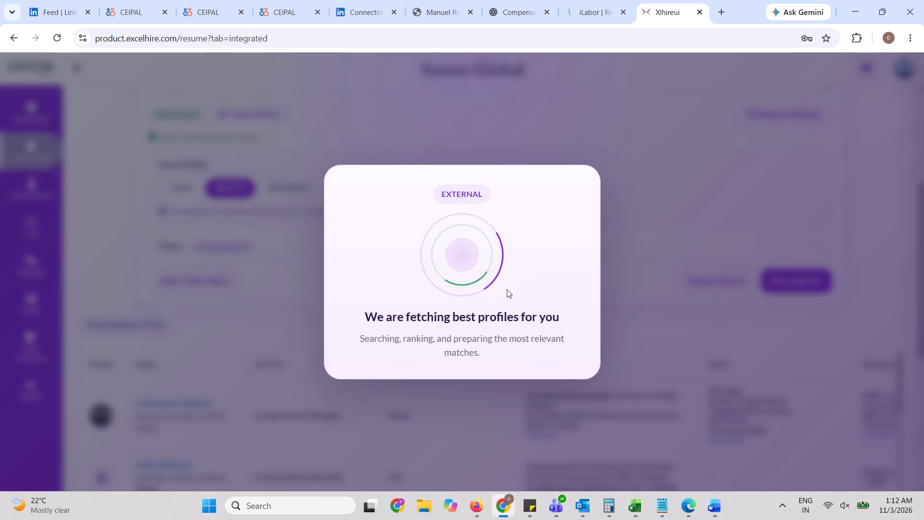
# Browse the external matches and open the LinkedIn profile of the Compensation Consultant at The University of Kansas Health System.
pyautogui.scroll(3, 507, 289)
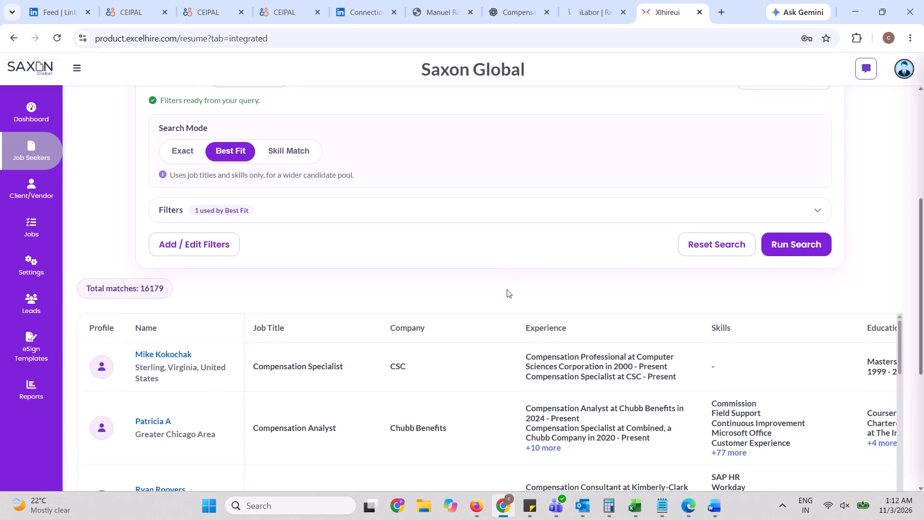
pyautogui.scroll(7, 507, 289)
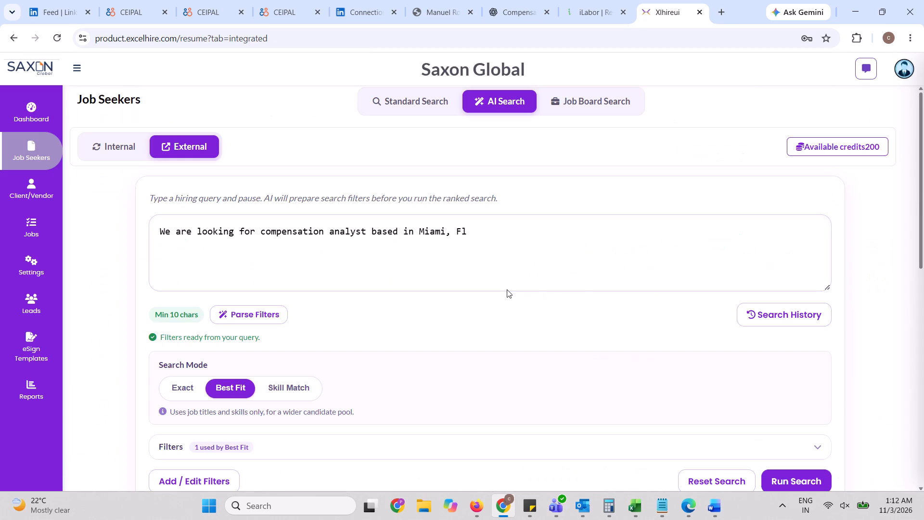
pyautogui.scroll(-4, 507, 289)
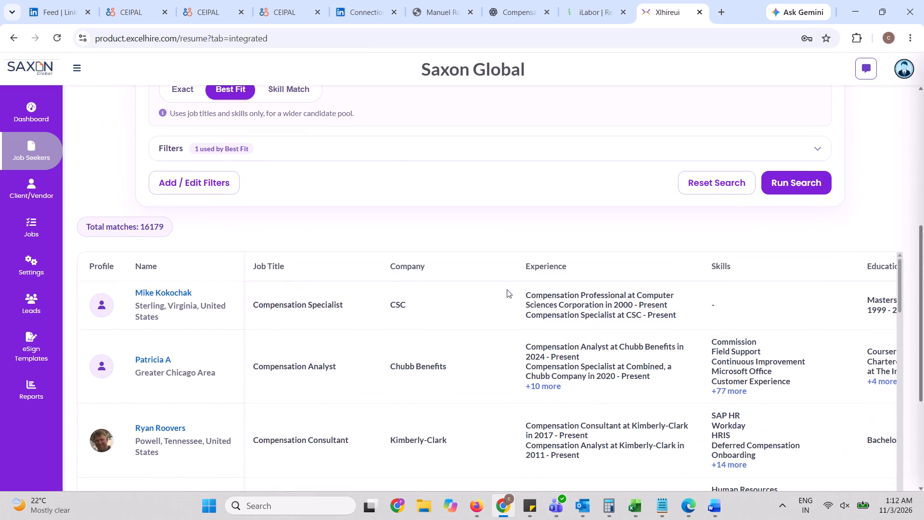
pyautogui.hscroll(-2, 507, 289)
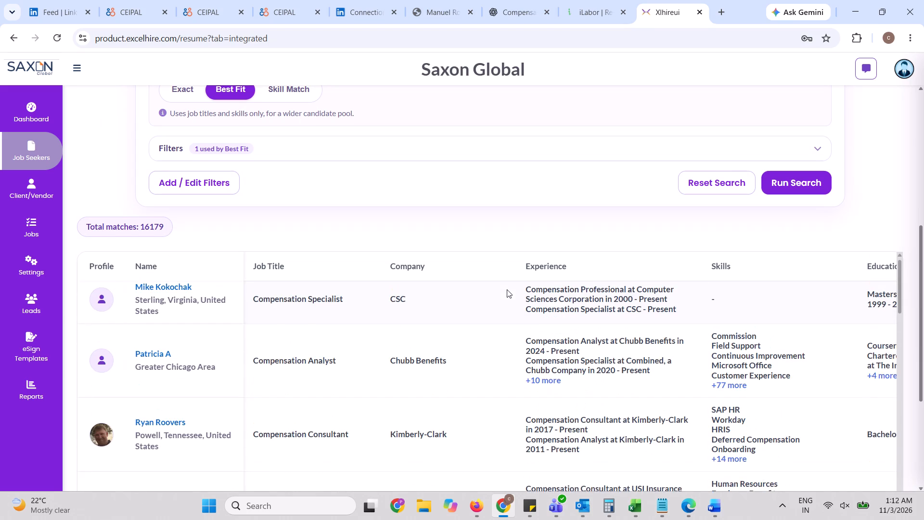
pyautogui.scroll(-4, 507, 289)
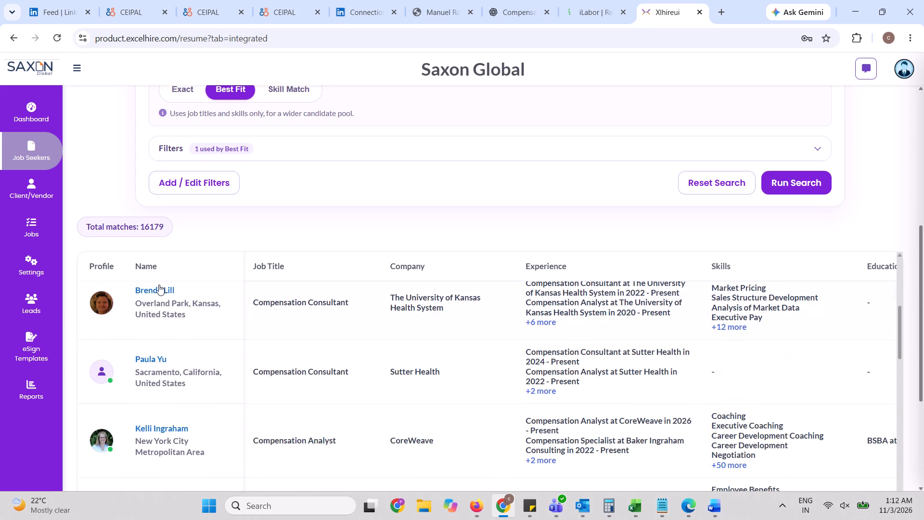
pyautogui.keyDown('ctrl'); pyautogui.click(162, 287); pyautogui.keyUp('ctrl')
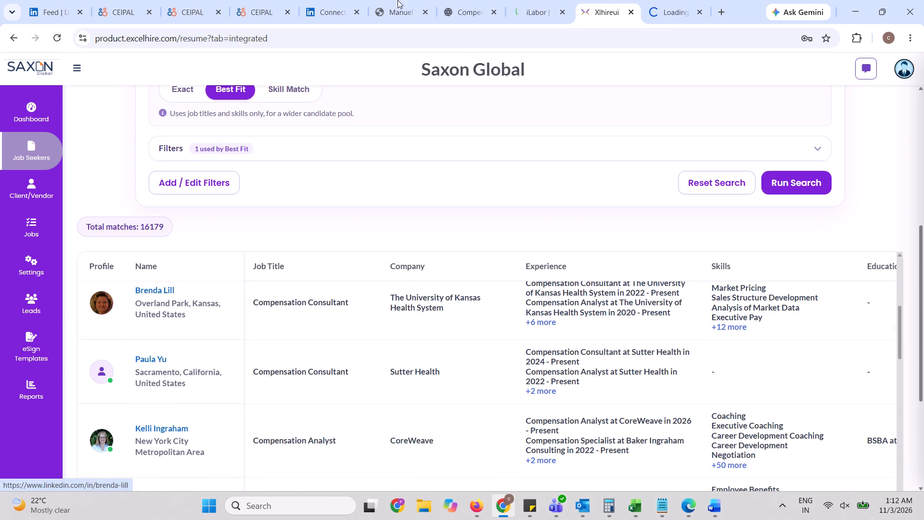
pyautogui.click(667, 0)
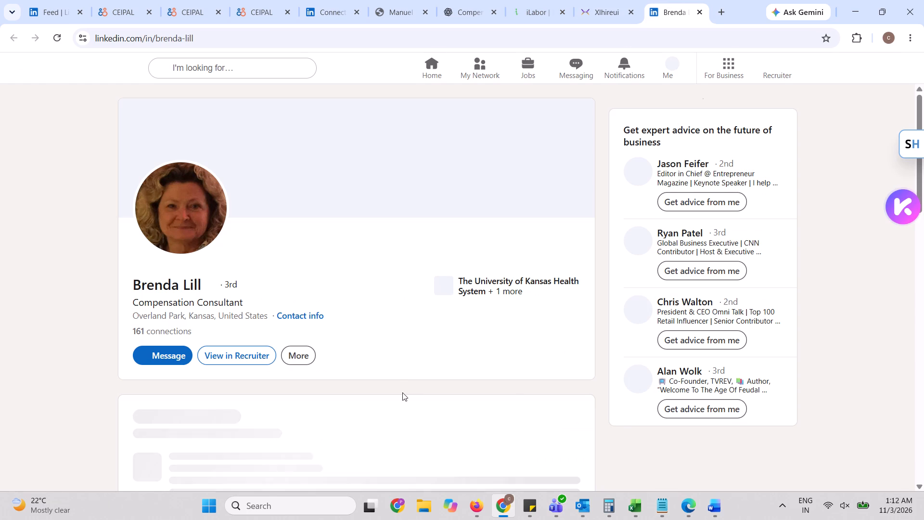
# Examine the Compensation Consultant's LinkedIn profile for work locations and search the page for "flor".
pyautogui.scroll(-5, 402, 392)
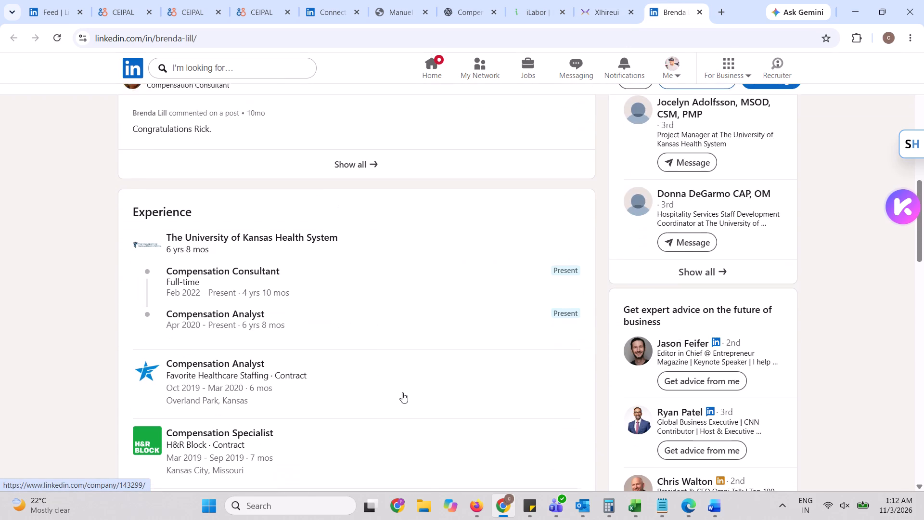
pyautogui.scroll(-1, 402, 392)
pyautogui.hotkey('ctrl', 'f')
pyautogui.write('flor')
pyautogui.press('BackSpace')
pyautogui.press('BackSpace')
pyautogui.press('BackSpace')
pyautogui.press('BackSpace')
pyautogui.press('BackSpace')
pyautogui.press('BackSpace')
pyautogui.press('BackSpace')
pyautogui.scroll(-2, 402, 392)
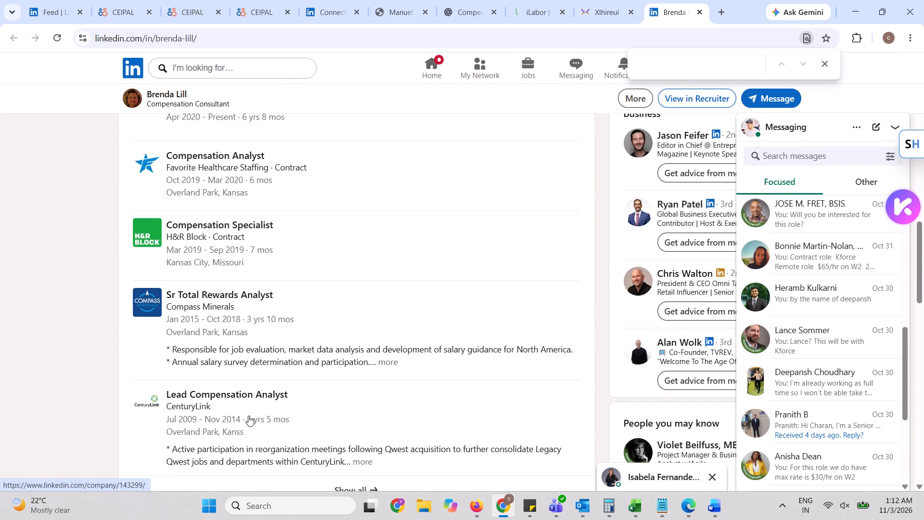
pyautogui.scroll(-2, 248, 416)
pyautogui.click(354, 357)
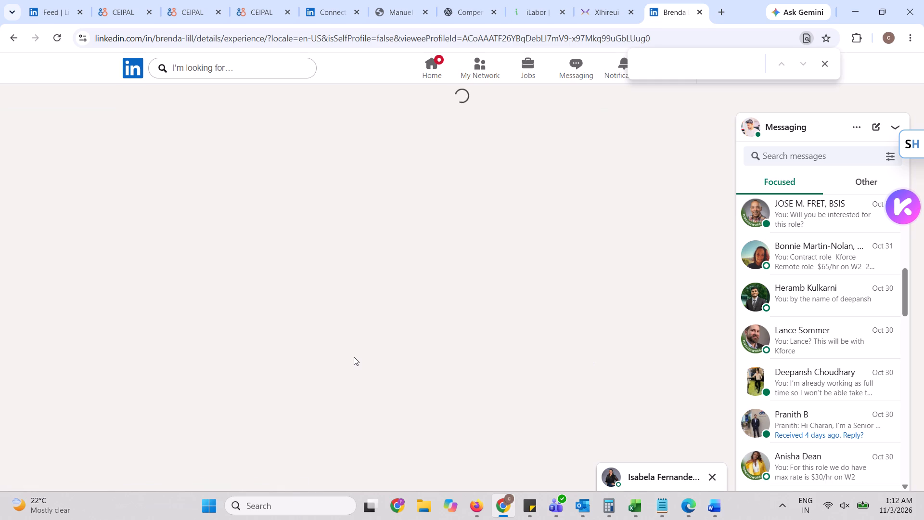
pyautogui.scroll(-9, 354, 357)
pyautogui.scroll(1, 354, 357)
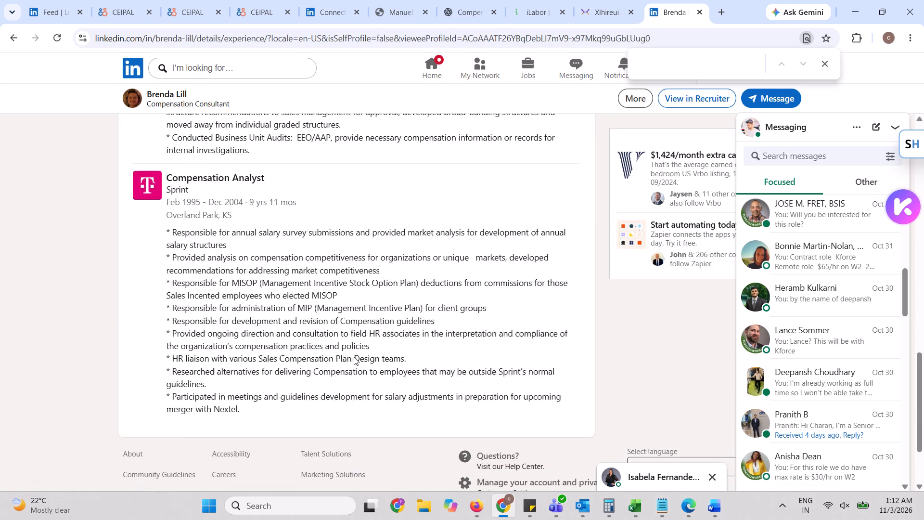
pyautogui.scroll(10, 354, 357)
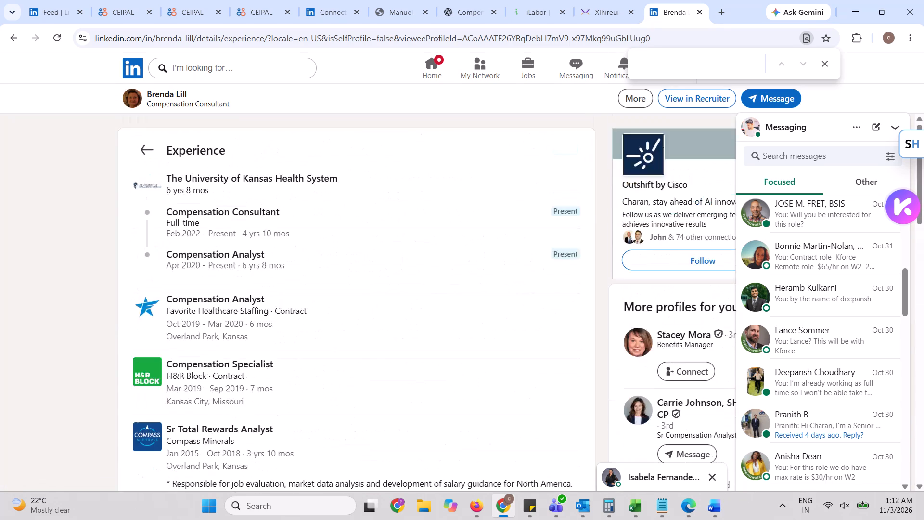
pyautogui.scroll(5, 354, 357)
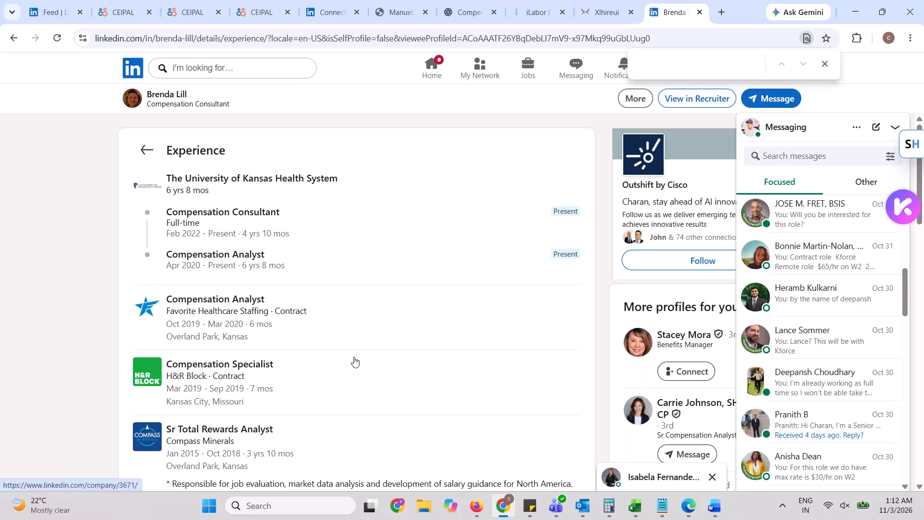
# Return to the external candidate search and reword the hiring query as "We are looking for compensation analyst must be based in Miami, Fl".
pyautogui.click(602, 0)
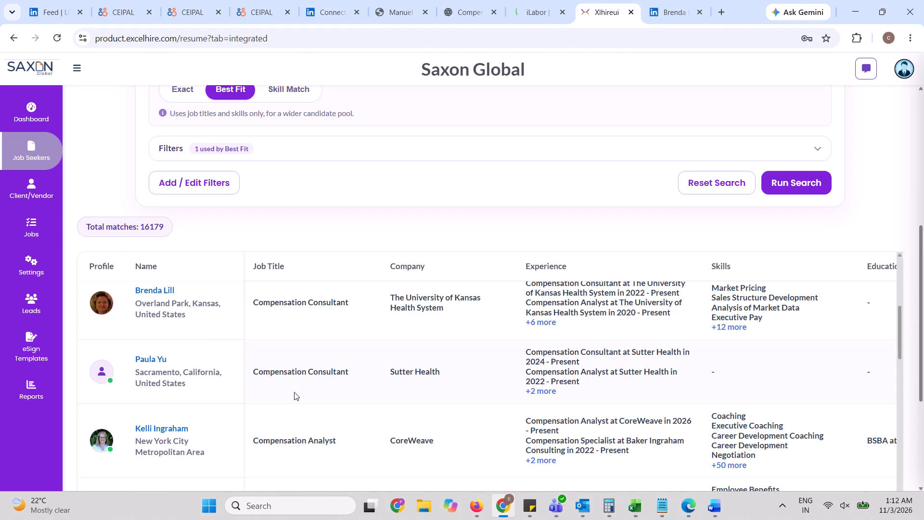
pyautogui.scroll(5, 294, 392)
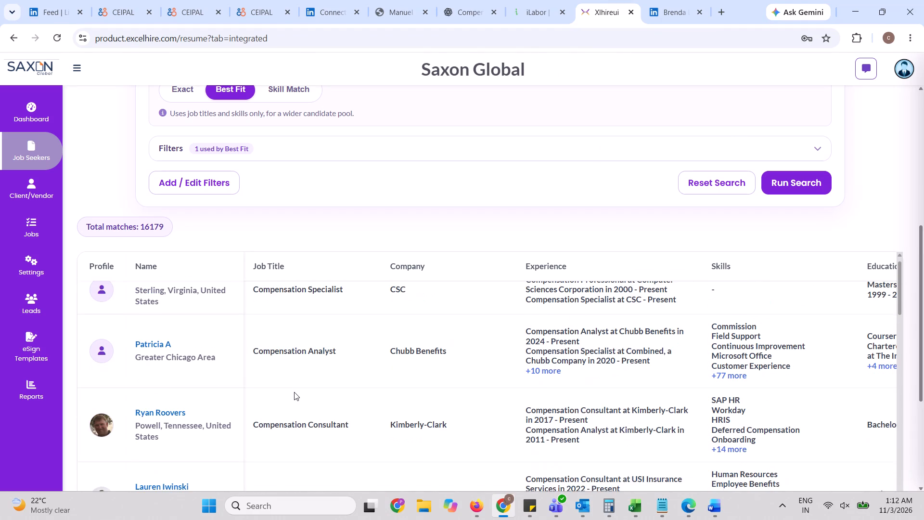
pyautogui.scroll(4, 294, 392)
pyautogui.scroll(3, 378, 286)
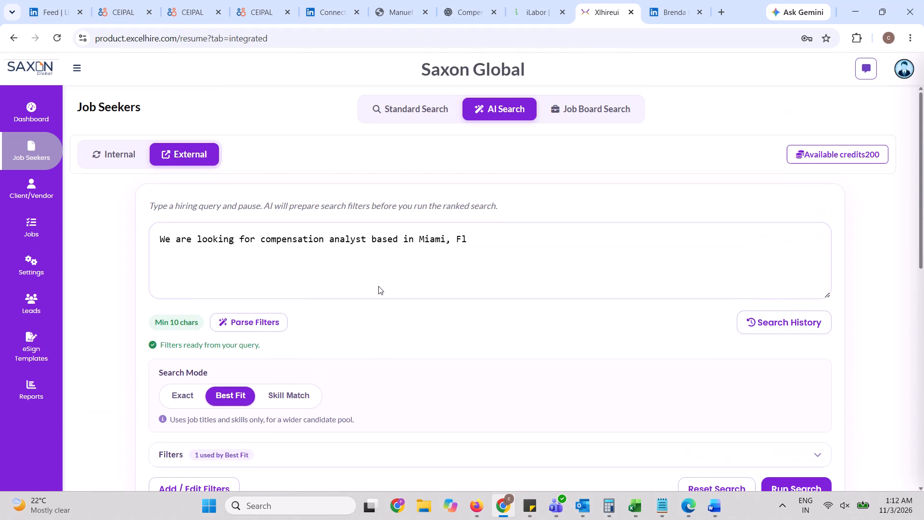
pyautogui.scroll(1, 378, 286)
pyautogui.moveTo(502, 247); pyautogui.dragTo(17, 210)
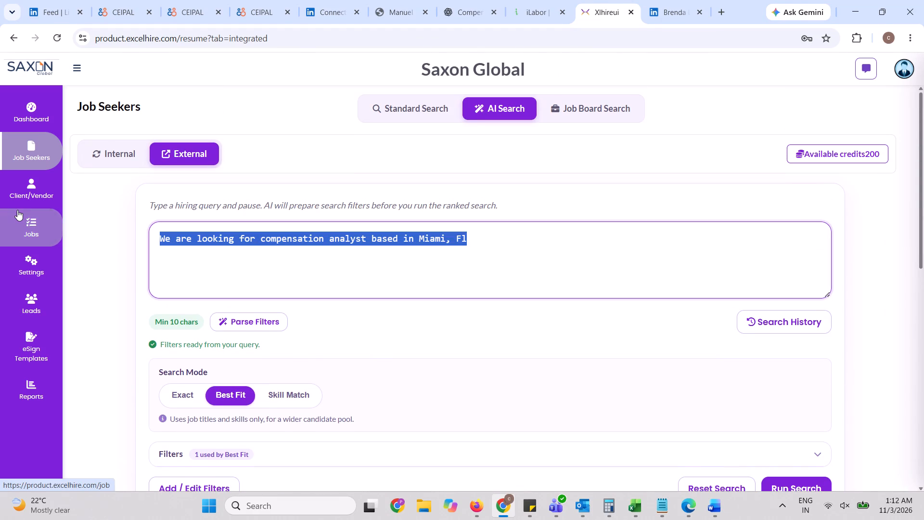
pyautogui.hotkey('ctrl', 'x')
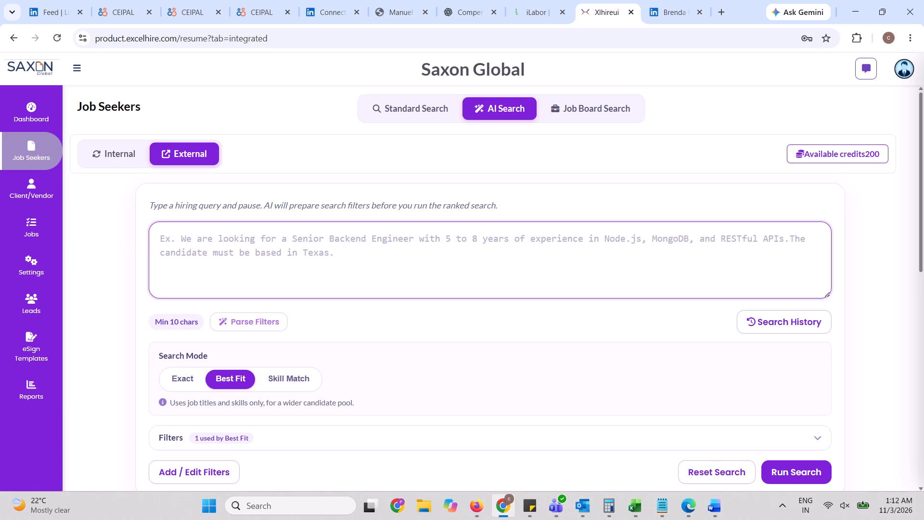
pyautogui.hotkey('ctrl', 'v')
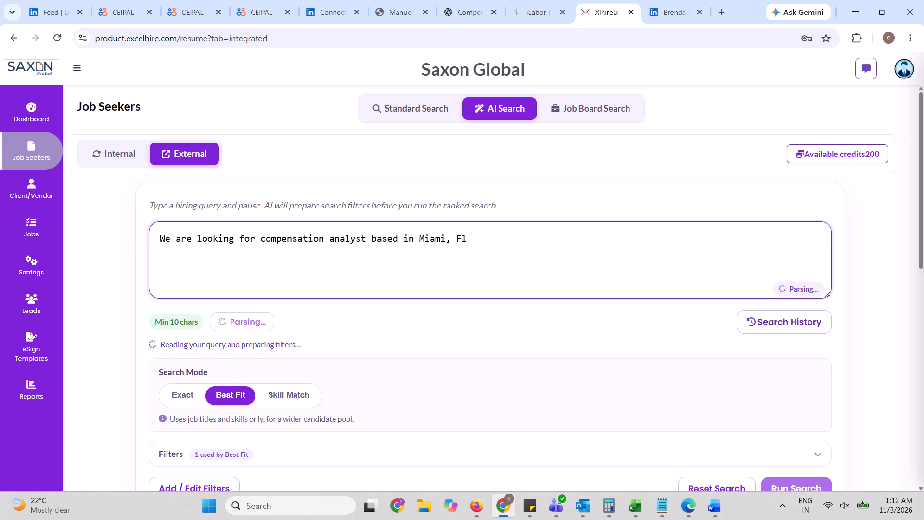
pyautogui.click(369, 240)
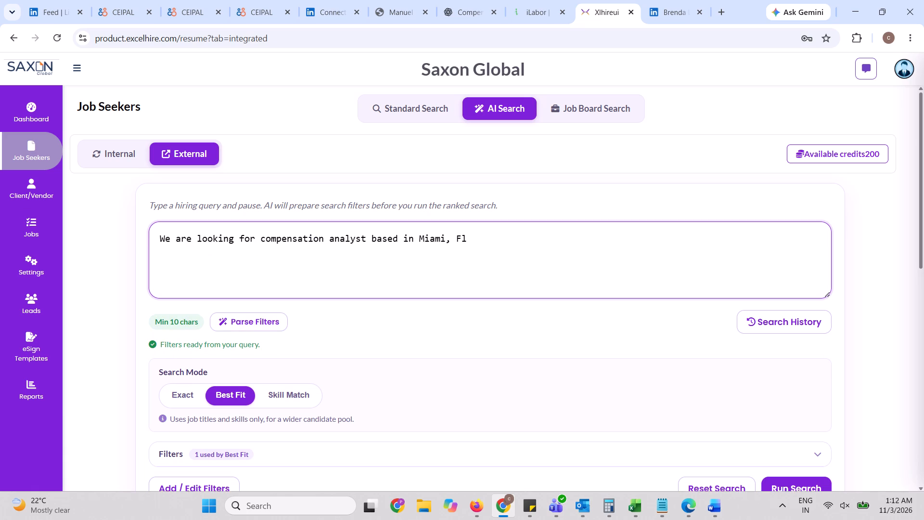
pyautogui.write('must be')
pyautogui.press('space')
pyautogui.press('Return')
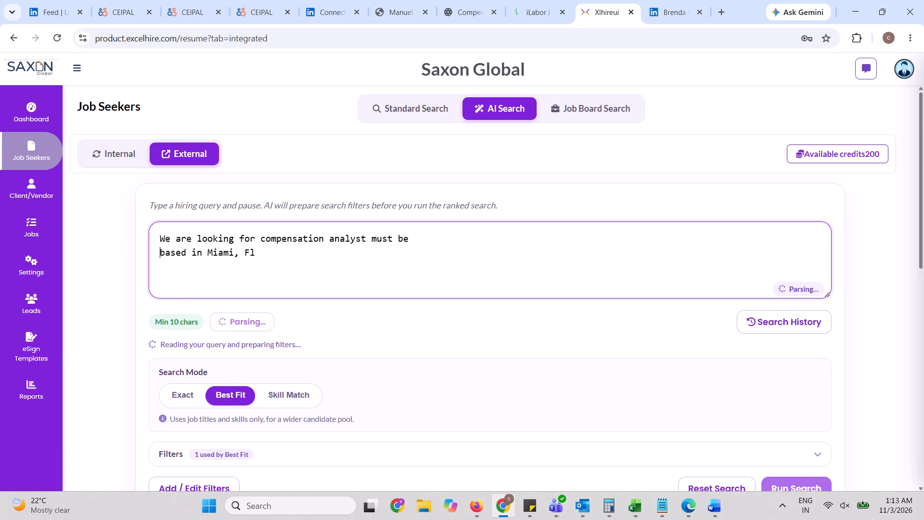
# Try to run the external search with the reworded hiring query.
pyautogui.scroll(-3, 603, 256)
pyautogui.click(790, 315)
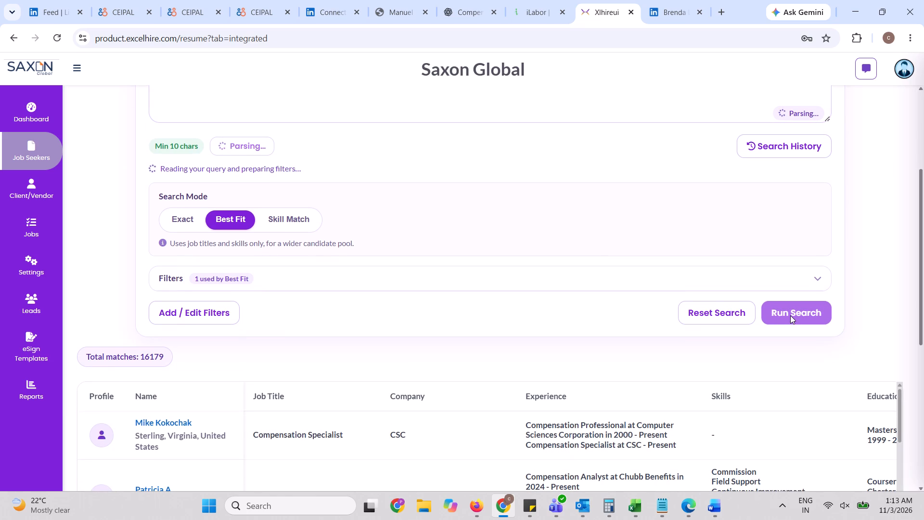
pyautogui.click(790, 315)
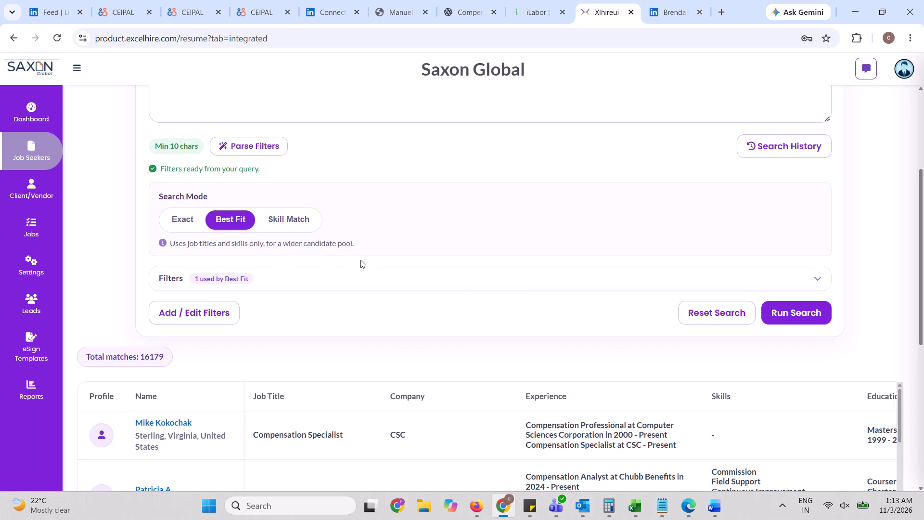
# Cut the whole hiring query and paste it into the Notepad file on a new line below "Project Manager" AND.
pyautogui.scroll(2, 360, 260)
pyautogui.click(360, 260)
pyautogui.hotkey('ctrl', 'a')
pyautogui.hotkey('ctrl', 'x')
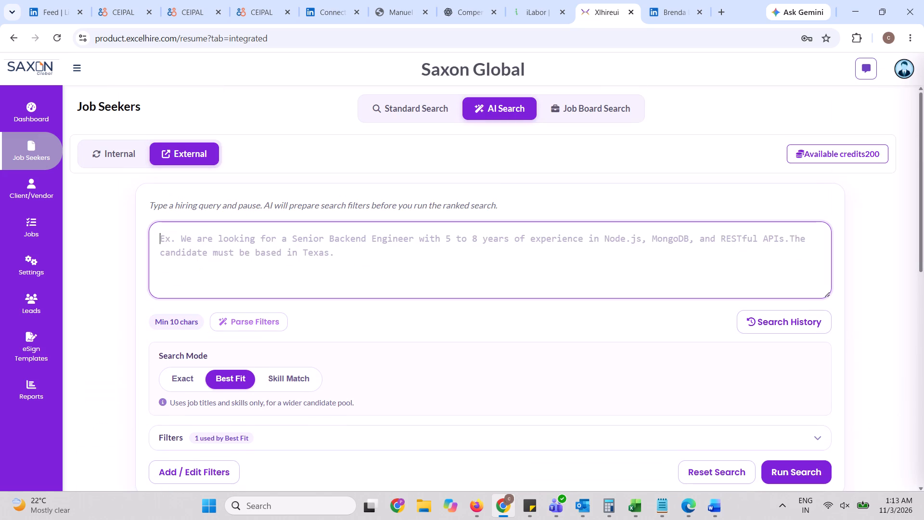
pyautogui.click(659, 508)
pyautogui.press('Right')
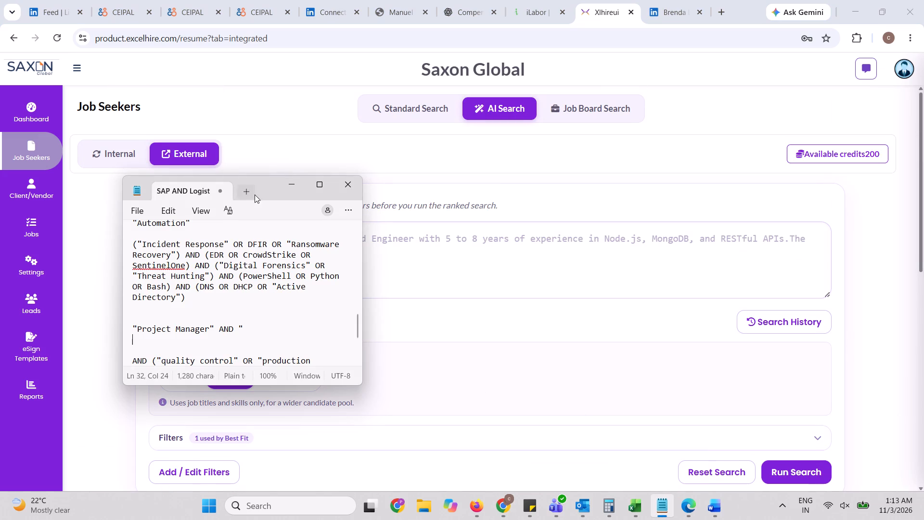
pyautogui.press('Return')
pyautogui.press('Return')
pyautogui.moveTo(261, 189); pyautogui.dragTo(369, 98)
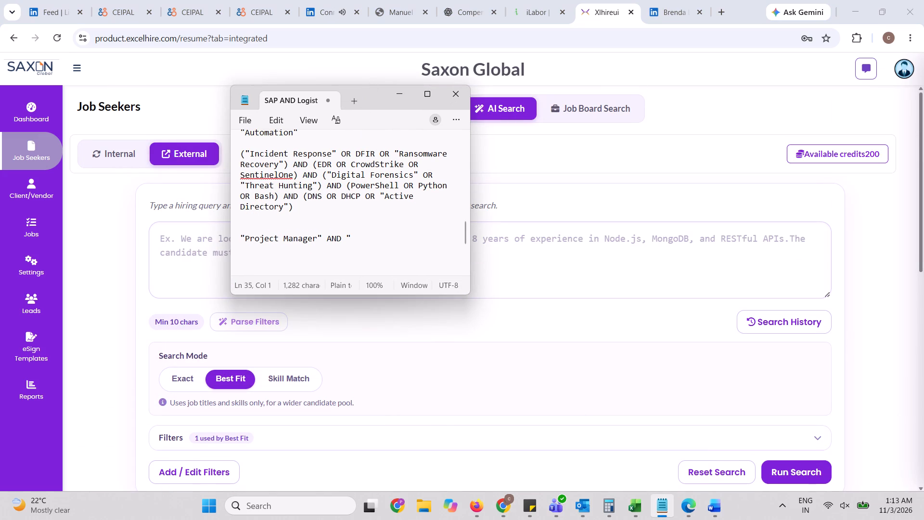
pyautogui.hotkey('ctrl', 'v')
pyautogui.moveTo(372, 100); pyautogui.dragTo(312, 51)
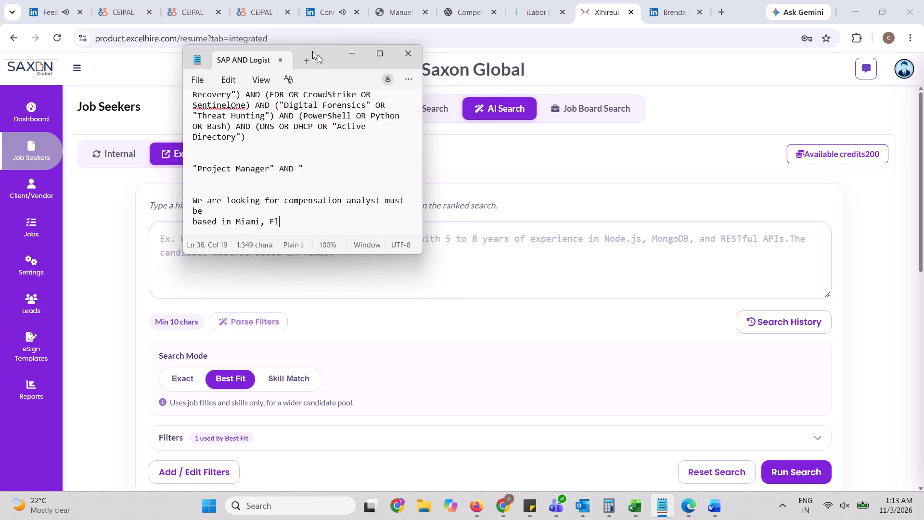
pyautogui.moveTo(312, 51); pyautogui.dragTo(276, 20)
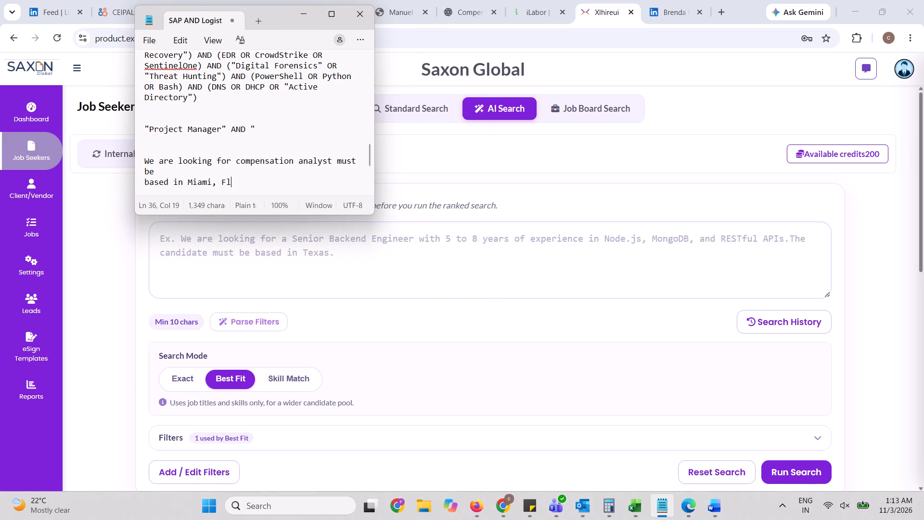
# Begin inserting wording before "must be" in the Notepad copy of the hiring query.
pyautogui.click(232, 162)
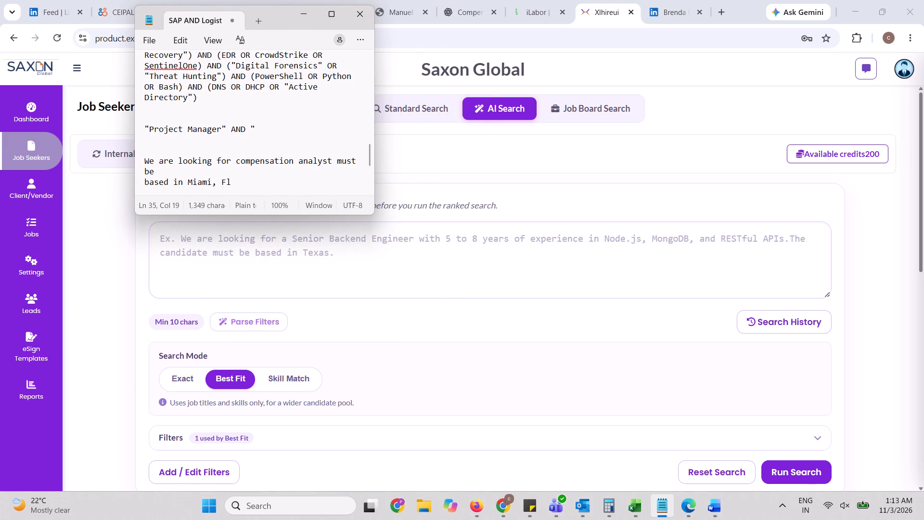
pyautogui.click(336, 160)
pyautogui.press('w')
pyautogui.press('BackSpace')
pyautogui.write('wt')
pyautogui.press('BackSpace')
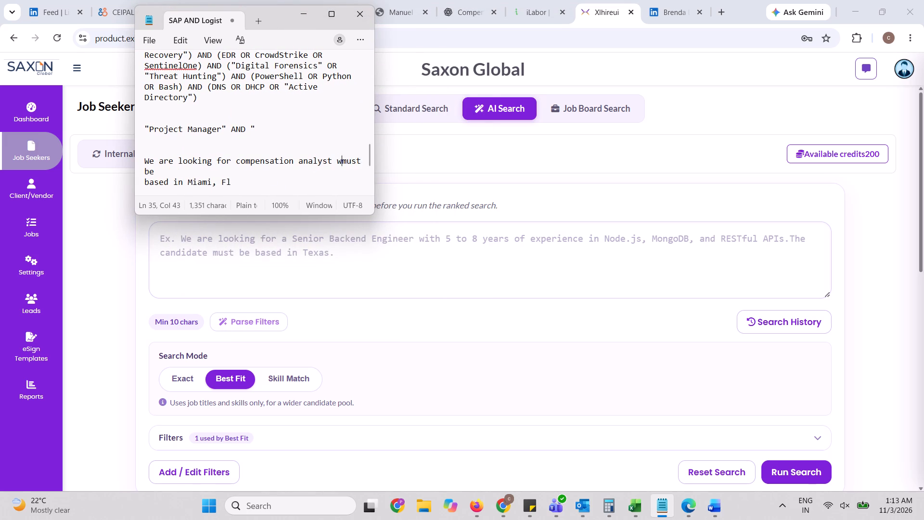
# Insert "with 5+ Years of experience The candidate" before "must be" in the Notepad copy of the hiring query.
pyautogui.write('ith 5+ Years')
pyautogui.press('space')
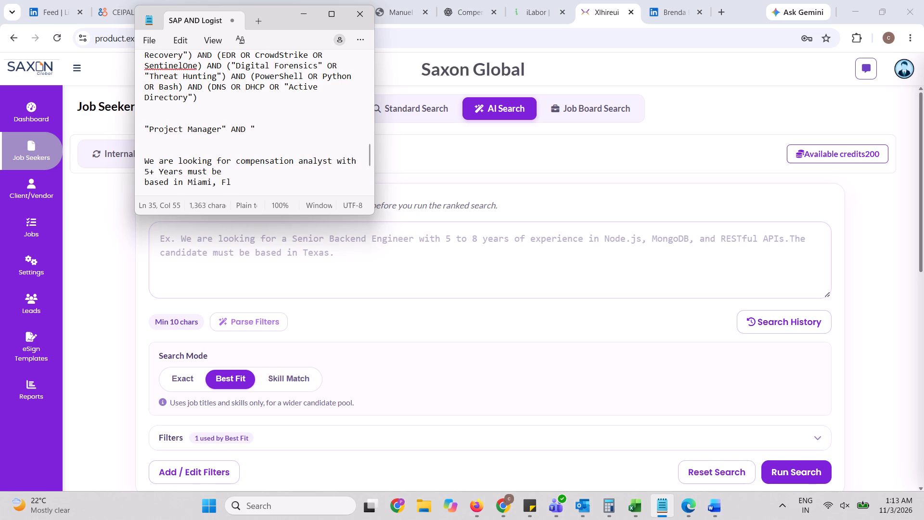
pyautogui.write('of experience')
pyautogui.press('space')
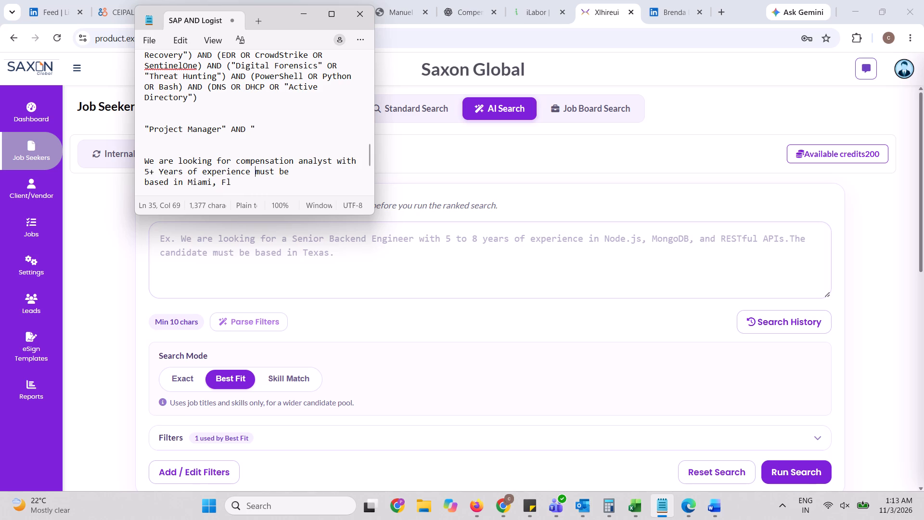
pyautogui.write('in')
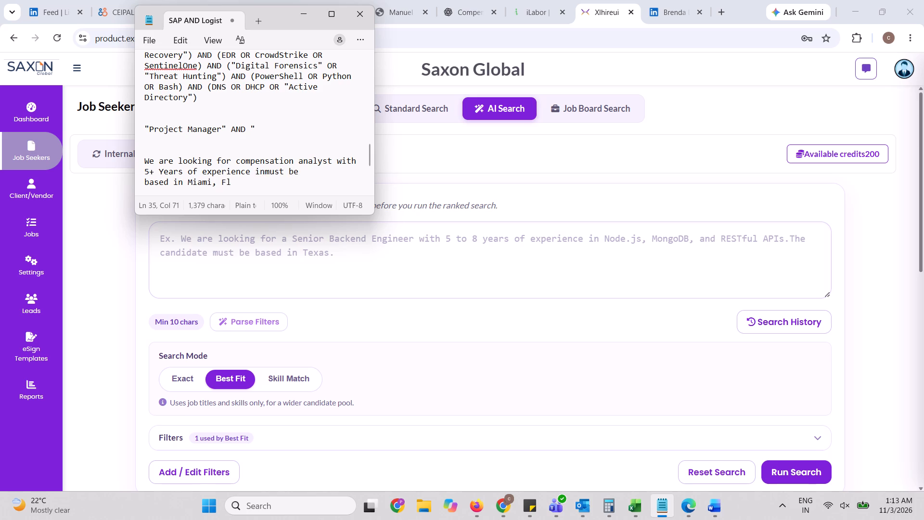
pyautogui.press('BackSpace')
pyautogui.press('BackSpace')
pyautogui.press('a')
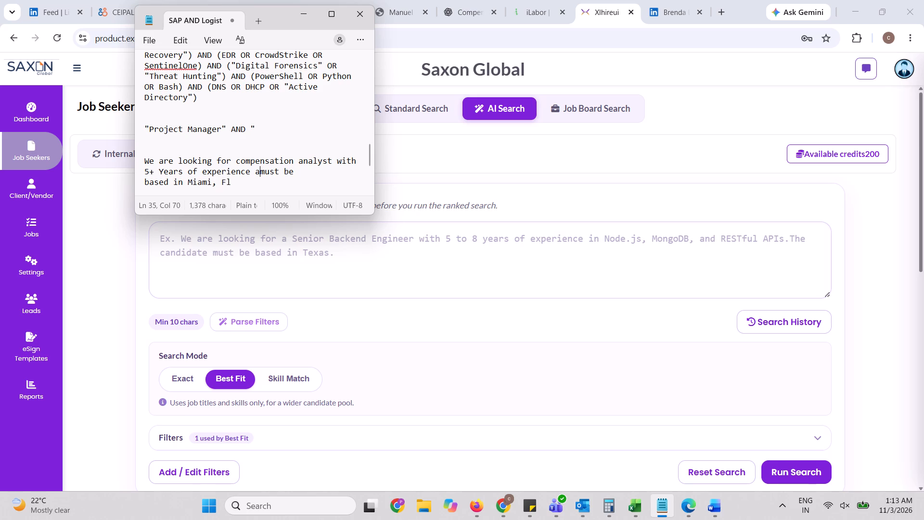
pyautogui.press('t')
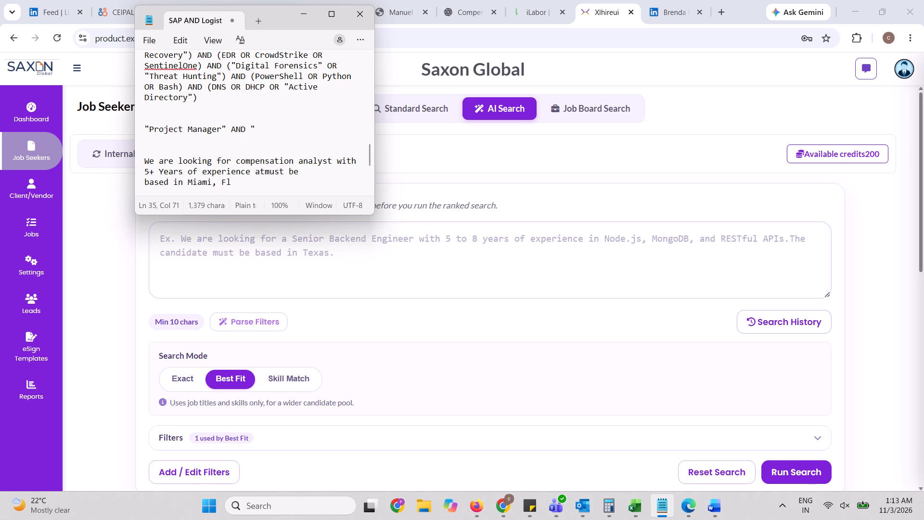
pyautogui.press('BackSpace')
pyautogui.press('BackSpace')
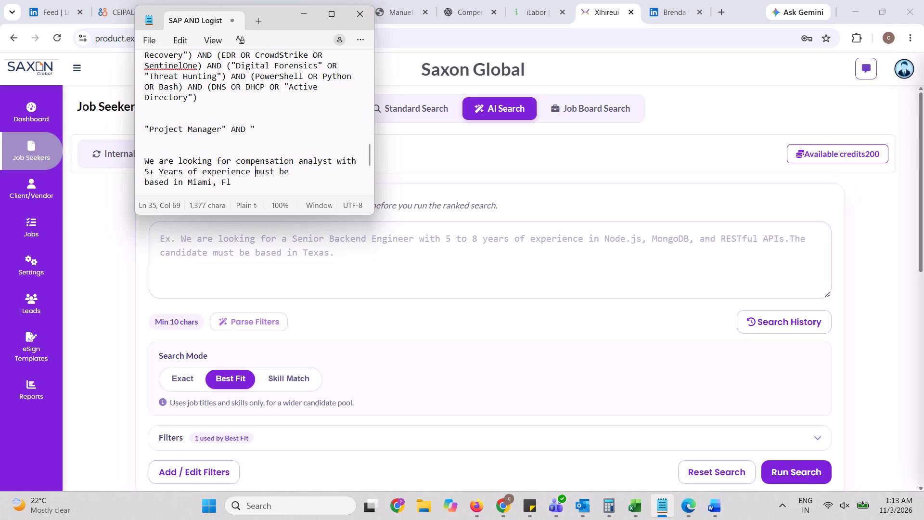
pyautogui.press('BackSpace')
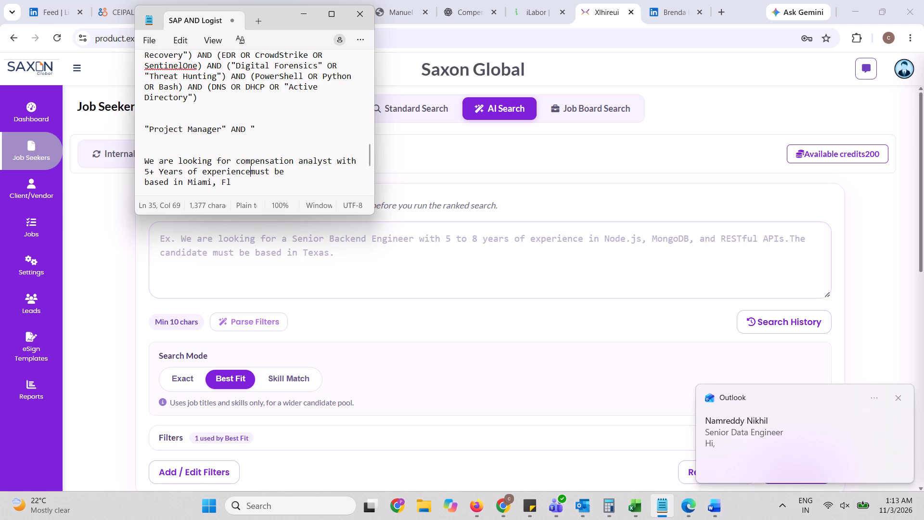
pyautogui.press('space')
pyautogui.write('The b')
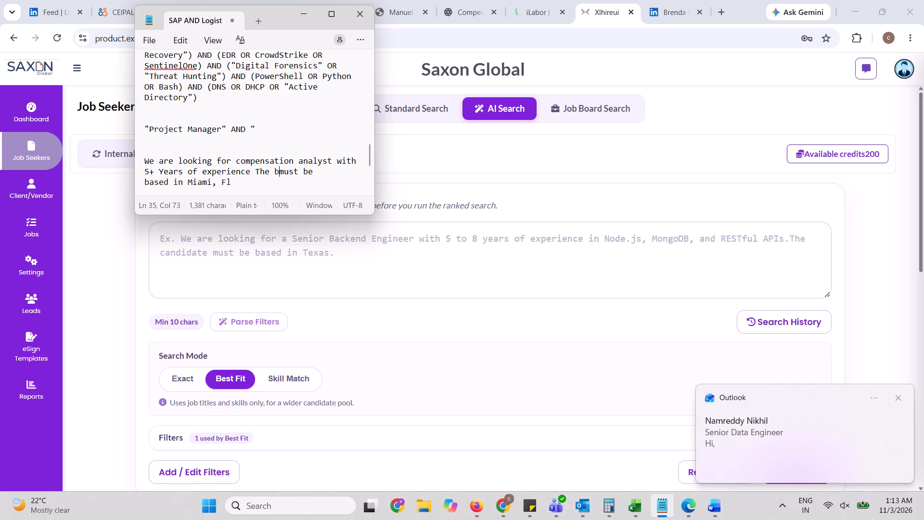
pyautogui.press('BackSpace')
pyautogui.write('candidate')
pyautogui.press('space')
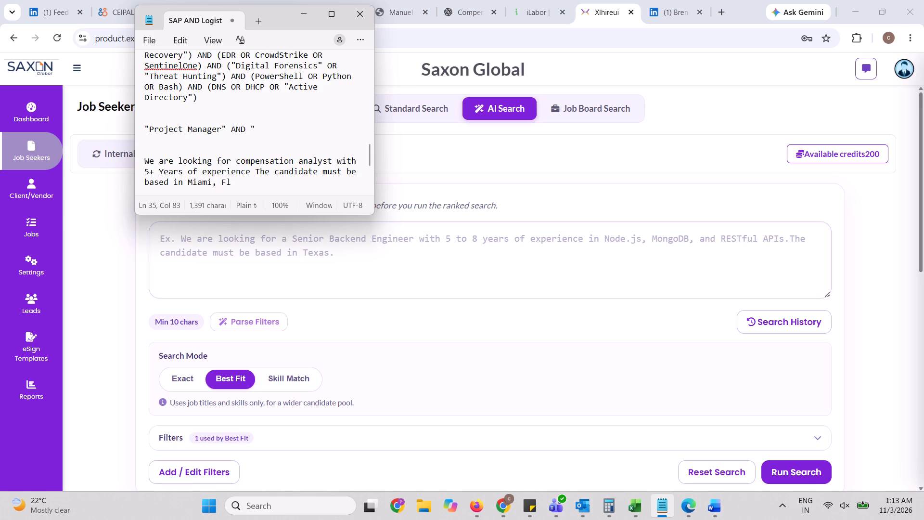
# Cut the expanded hiring query from Notepad and paste it into the empty AI search query box in the browser.
pyautogui.moveTo(238, 182); pyautogui.dragTo(138, 160)
pyautogui.hotkey('ctrl', 'x')
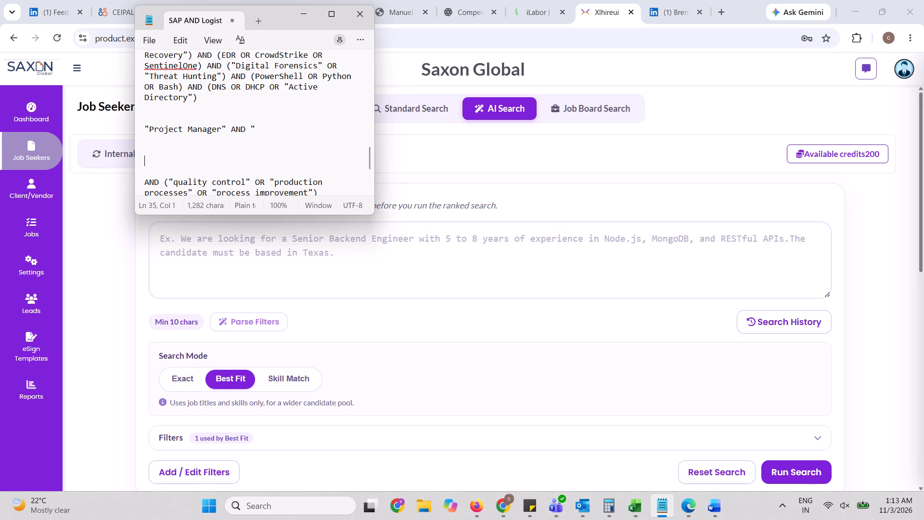
pyautogui.click(252, 235)
pyautogui.hotkey('ctrl', 'v')
pyautogui.scroll(-3, 252, 235)
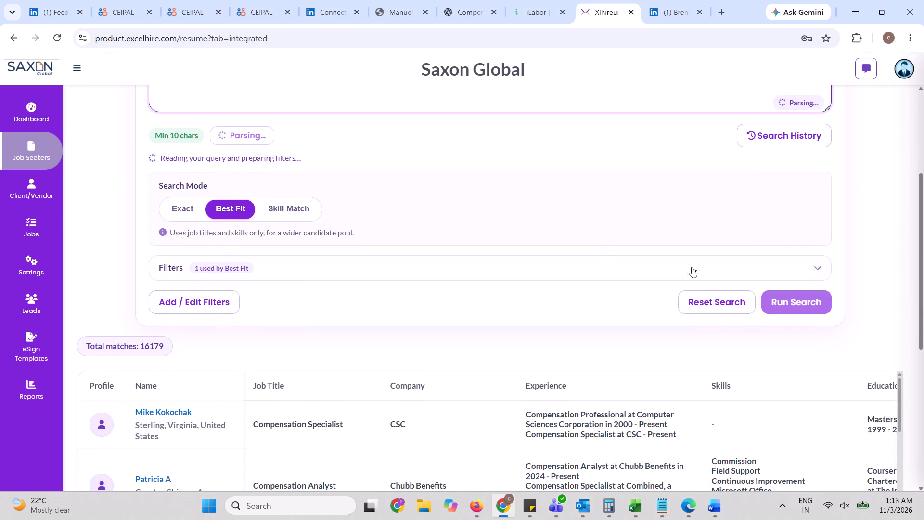
# Switch back to Chrome and try to run the external search with the re-entered hiring query.
pyautogui.click(783, 298)
pyautogui.click(783, 298)
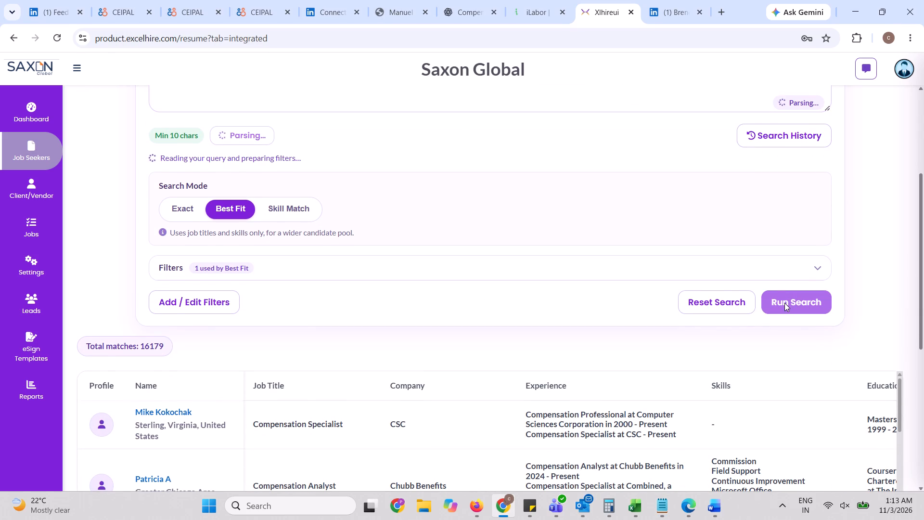
pyautogui.click(784, 300)
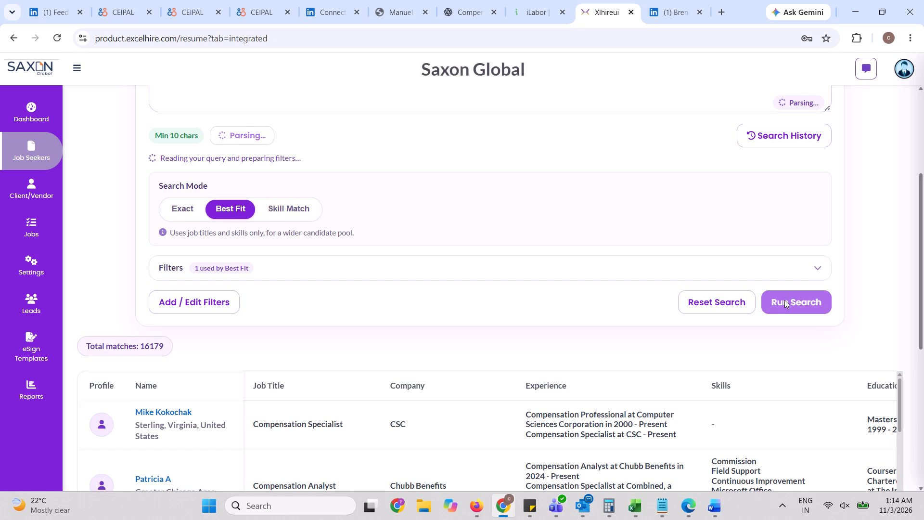
# Run the external Best Fit search with the query for a compensation analyst with 5+ years of experience based in Miami, Fl.
pyautogui.click(786, 305)
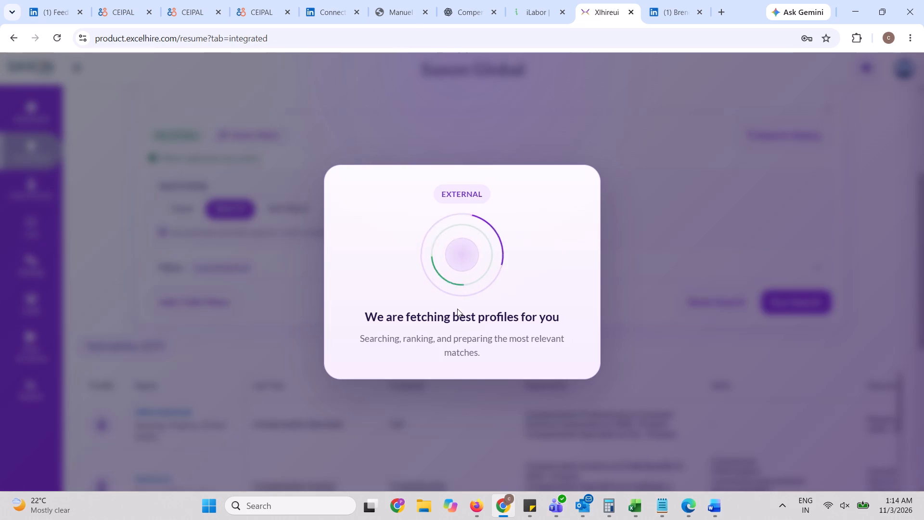
pyautogui.scroll(3, 457, 309)
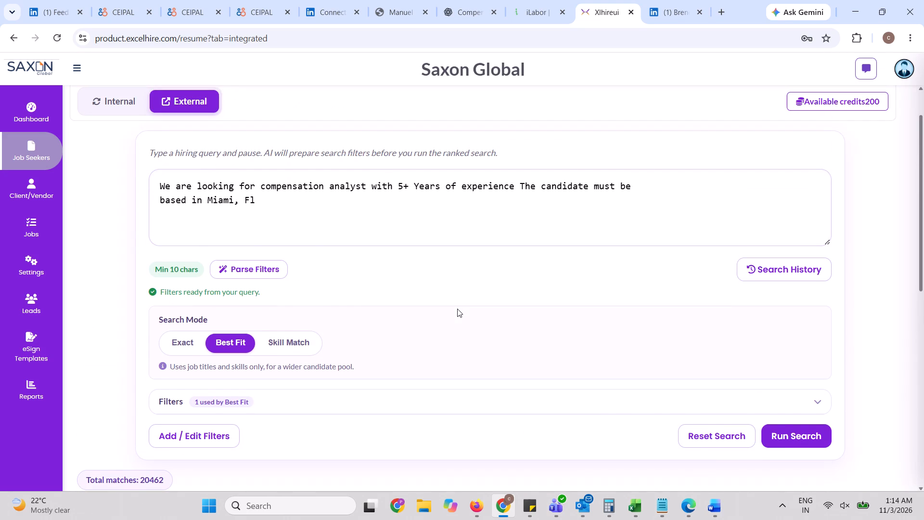
pyautogui.scroll(1, 457, 309)
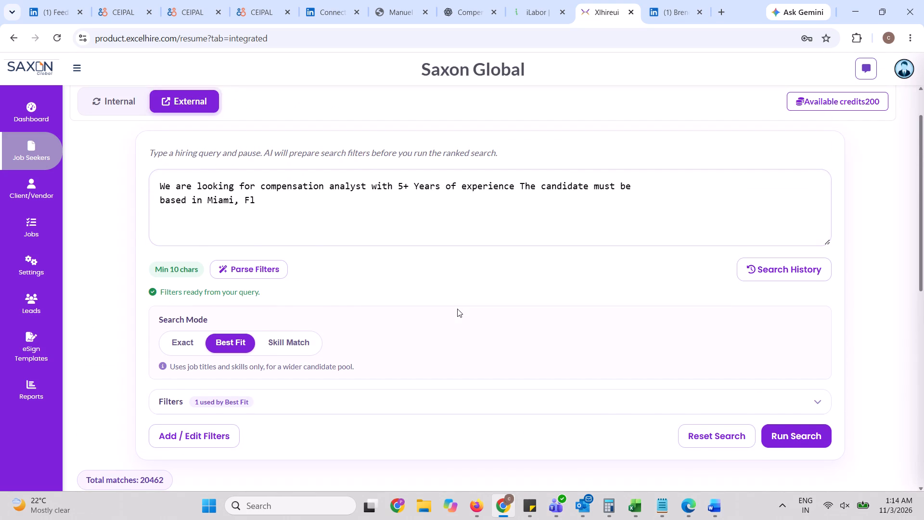
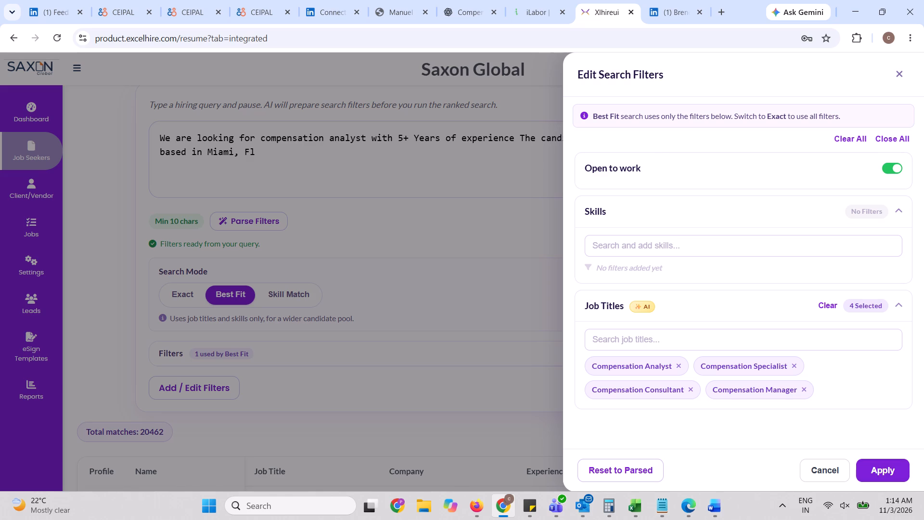
pyautogui.scroll(-1, 613, 363)
pyautogui.click(865, 466)
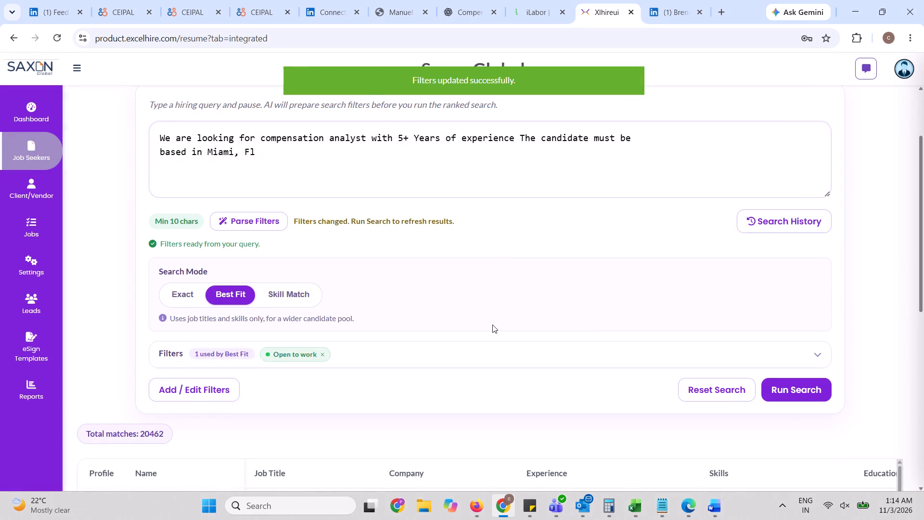
# Append "need only local" to the end of the hiring query, after "Miami, Fl".
pyautogui.scroll(1, 492, 325)
pyautogui.click(333, 225)
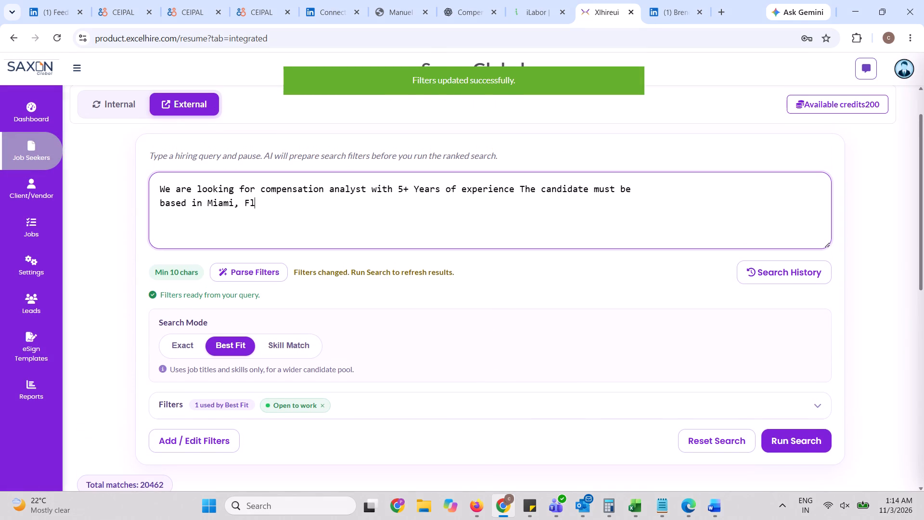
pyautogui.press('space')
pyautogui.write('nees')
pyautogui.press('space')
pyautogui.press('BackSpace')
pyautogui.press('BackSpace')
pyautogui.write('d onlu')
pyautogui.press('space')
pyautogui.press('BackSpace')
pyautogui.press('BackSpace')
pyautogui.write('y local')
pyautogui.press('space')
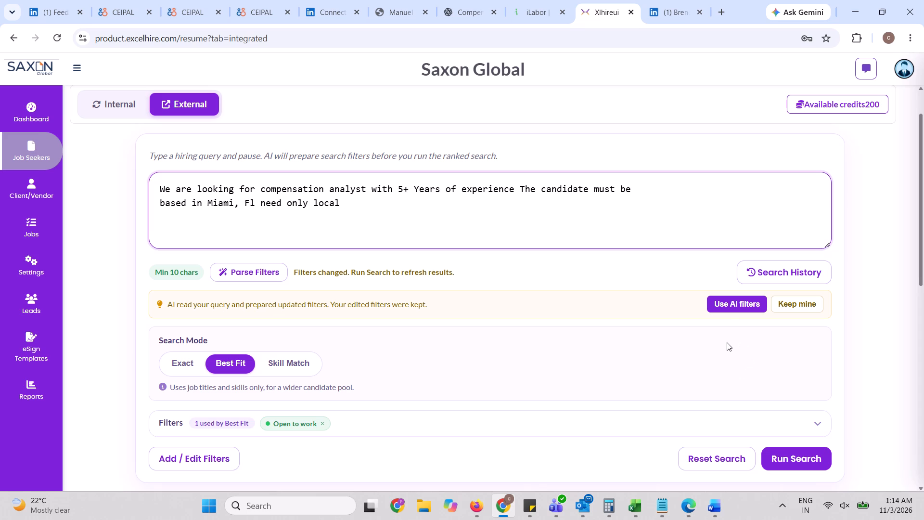
# Accept the AI-prepared filters for the hiring query and run the external search in Best Fit mode.
pyautogui.click(737, 307)
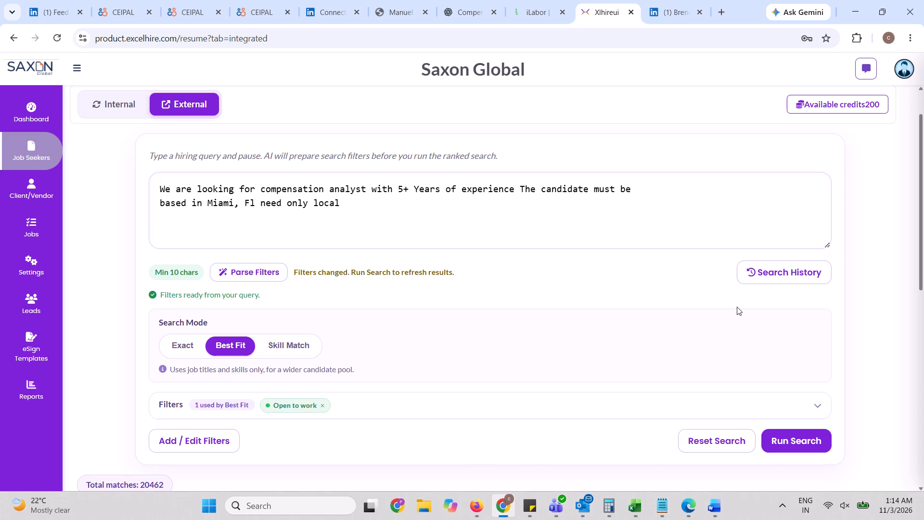
pyautogui.scroll(-1, 737, 307)
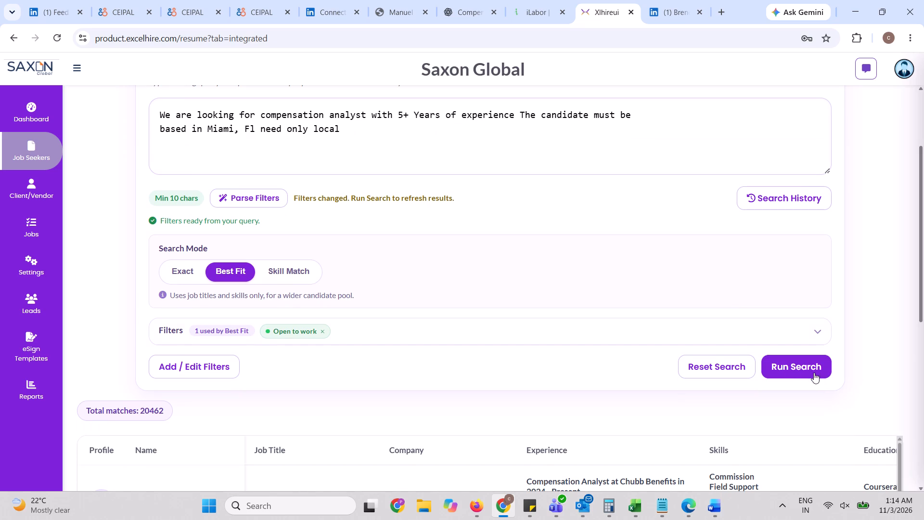
pyautogui.click(802, 371)
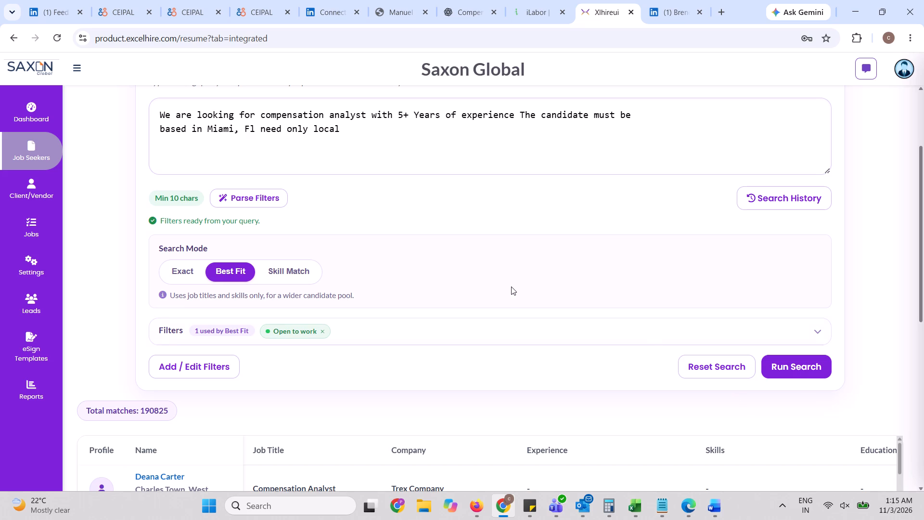
# Edit the search filters to add "only miami, Fl" as a skill and apply the change.
pyautogui.click(431, 332)
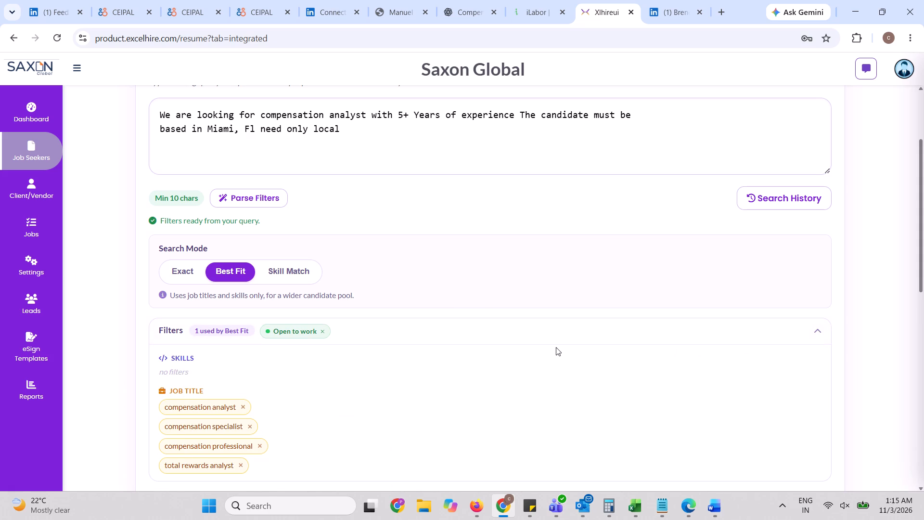
pyautogui.scroll(-3, 556, 347)
pyautogui.click(157, 385)
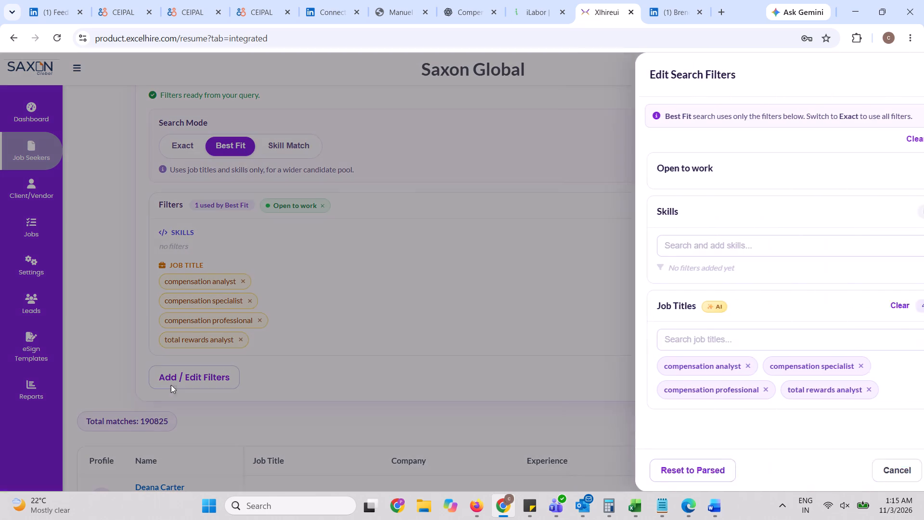
pyautogui.scroll(-2, 643, 311)
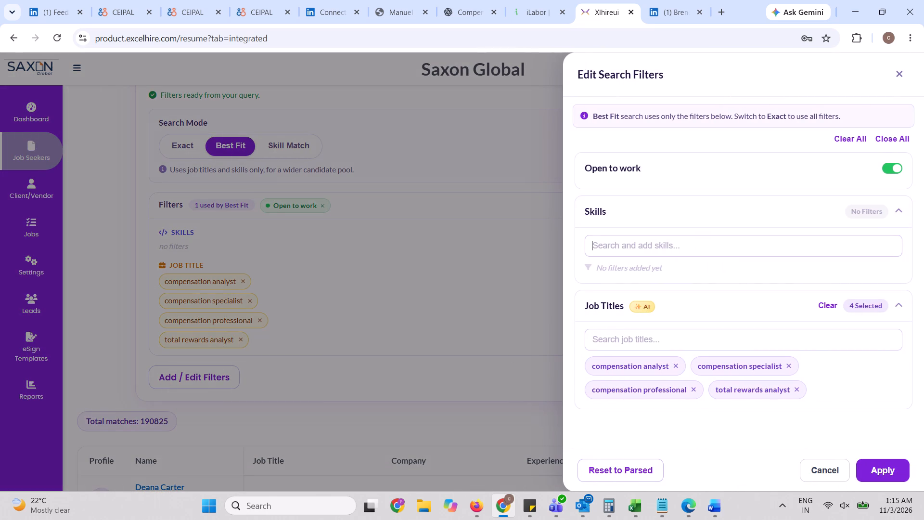
pyautogui.click(616, 249)
pyautogui.write('onl')
pyautogui.write('y')
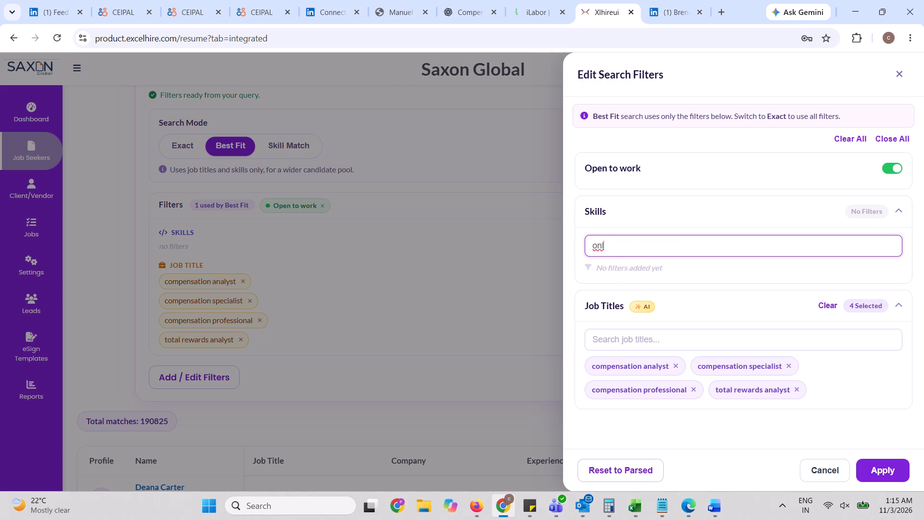
pyautogui.press('space')
pyautogui.write('miami')
pyautogui.press('space')
pyautogui.hotkey('shift', 'BackSpace')
pyautogui.write(', Fl')
pyautogui.press('Return')
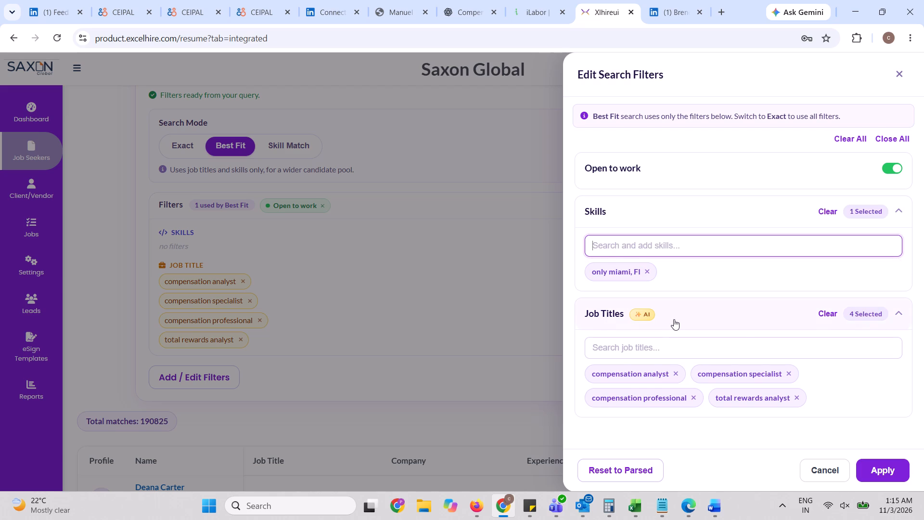
pyautogui.click(876, 479)
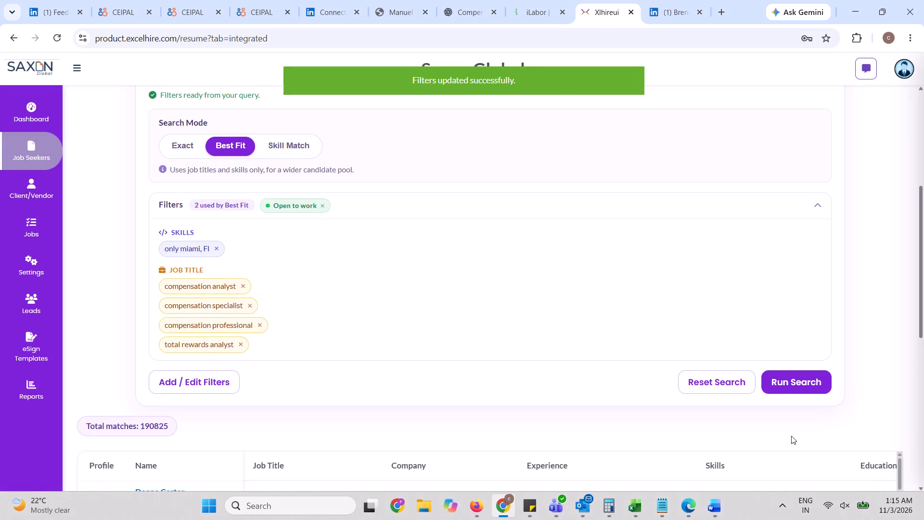
# Run the external Best Fit search with the updated filters and check the candidate results.
pyautogui.click(790, 387)
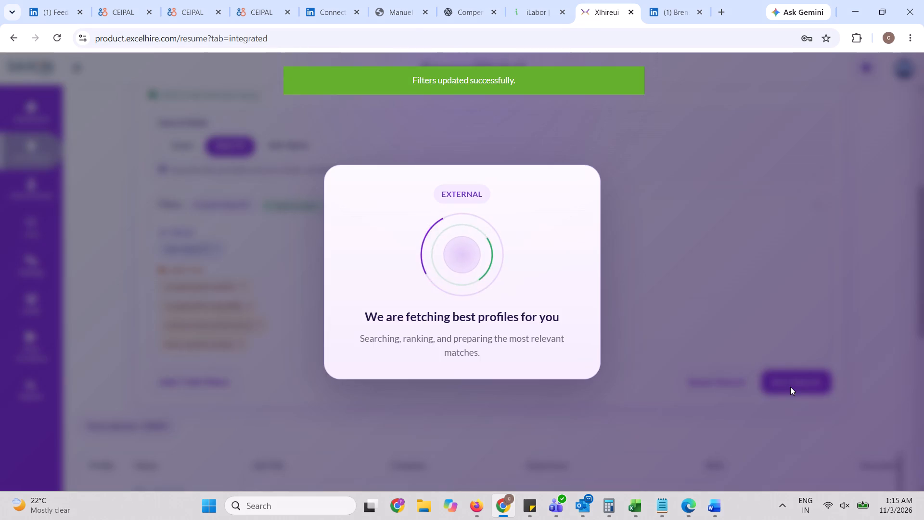
pyautogui.scroll(-2, 509, 258)
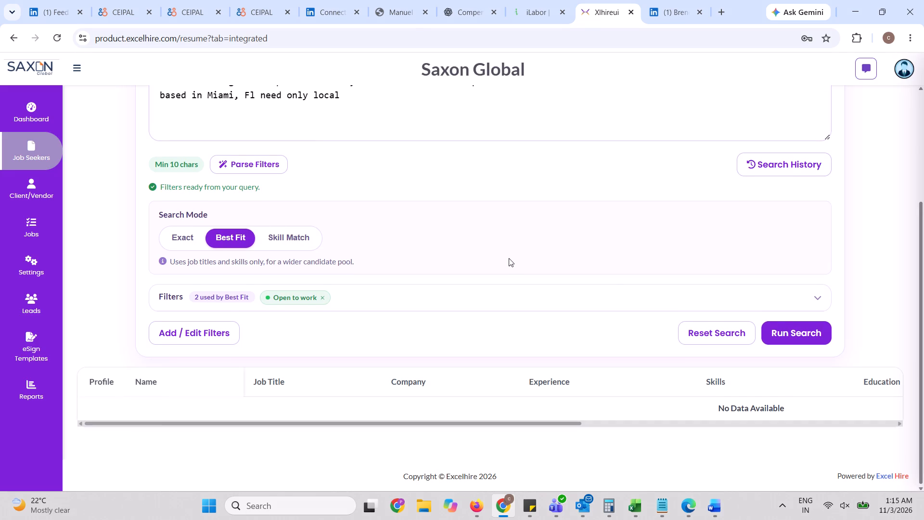
pyautogui.scroll(-2, 509, 258)
pyautogui.scroll(7, 509, 258)
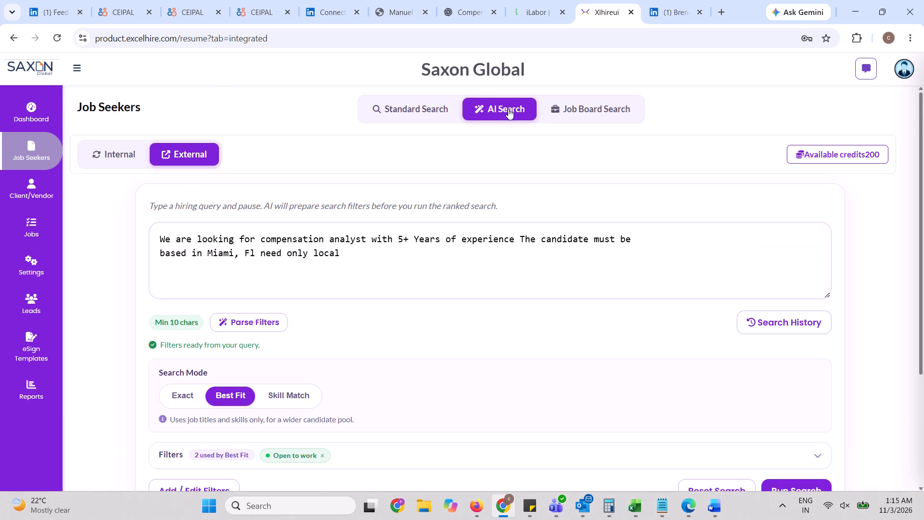
pyautogui.click(492, 110)
pyautogui.doubleClick(492, 110)
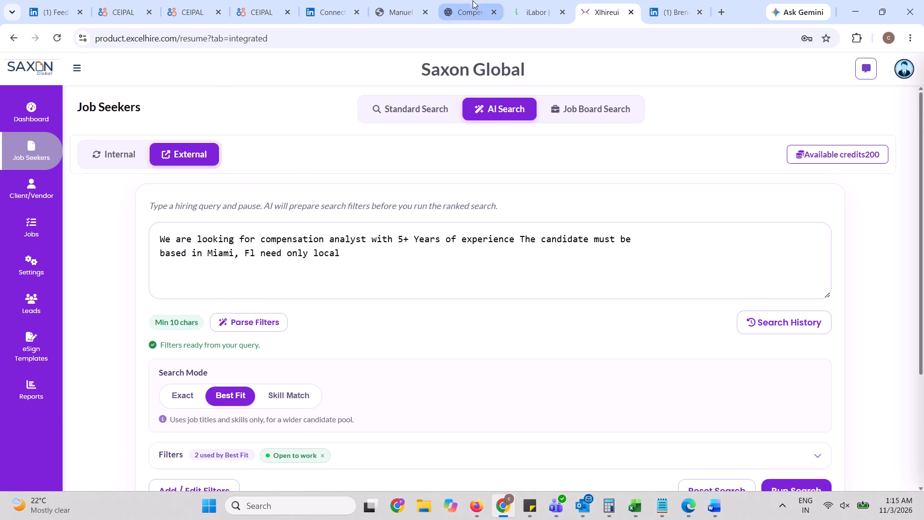
# Switch to the LinkedIn profile page and reply "Great" in the minimized chat of the candidate who answered "Yes".
pyautogui.click(669, 0)
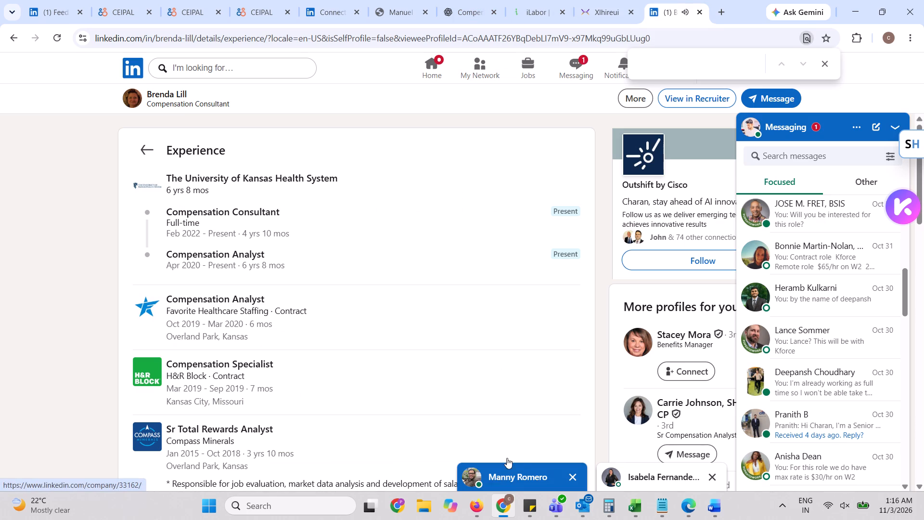
pyautogui.click(517, 467)
pyautogui.click(402, 440)
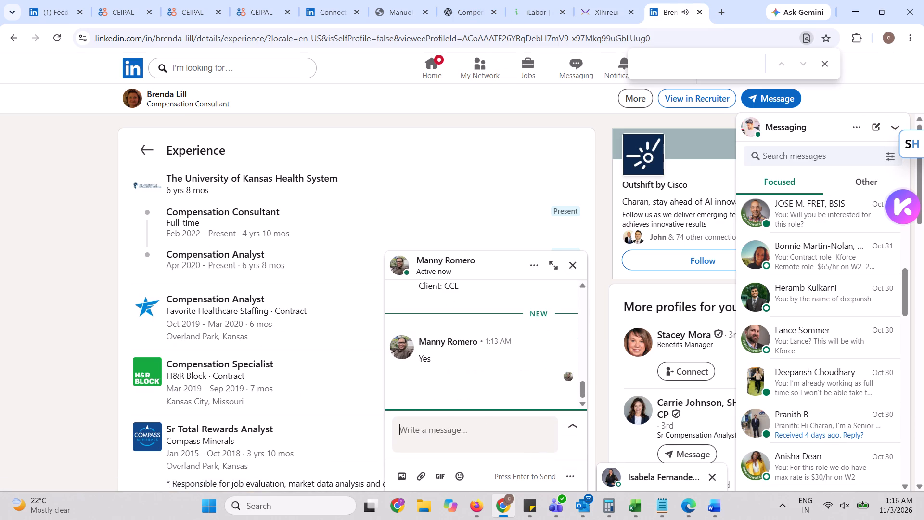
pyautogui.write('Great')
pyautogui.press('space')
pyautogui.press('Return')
# Ask the same candidate about work status by sending "your work authorization", followed by "?" as a separate message.
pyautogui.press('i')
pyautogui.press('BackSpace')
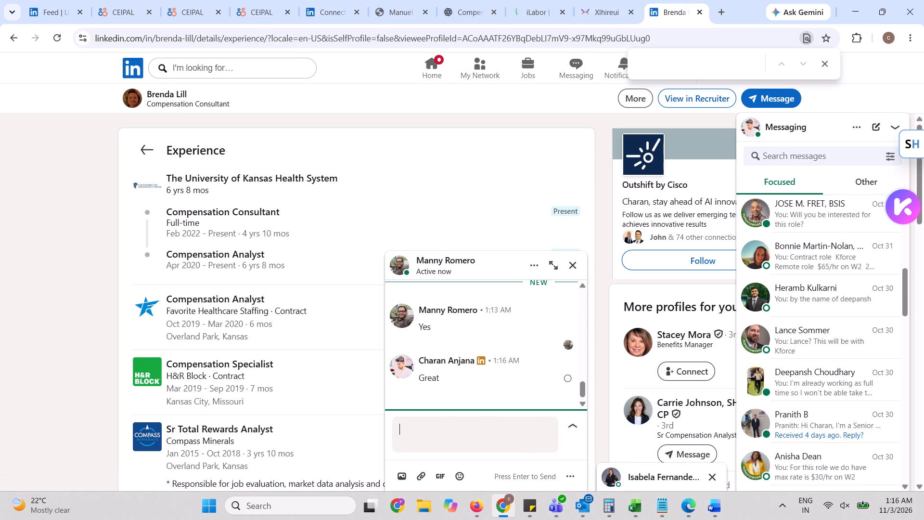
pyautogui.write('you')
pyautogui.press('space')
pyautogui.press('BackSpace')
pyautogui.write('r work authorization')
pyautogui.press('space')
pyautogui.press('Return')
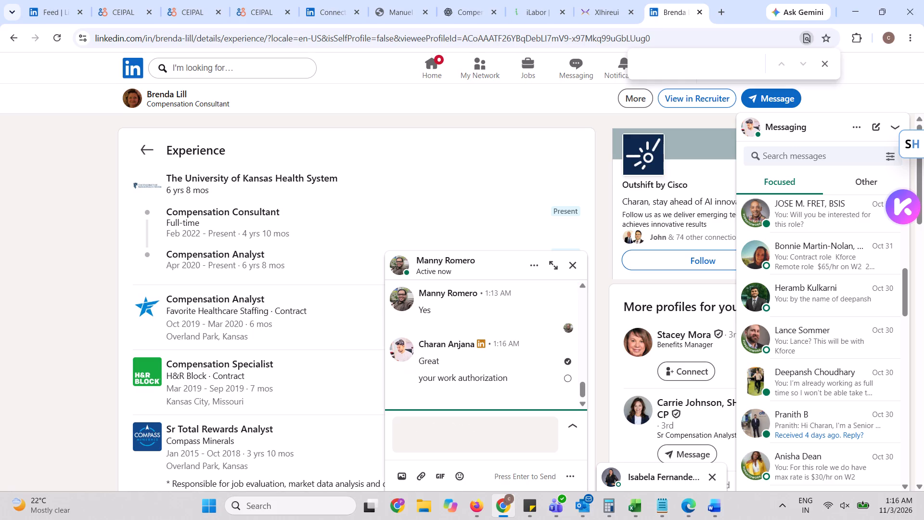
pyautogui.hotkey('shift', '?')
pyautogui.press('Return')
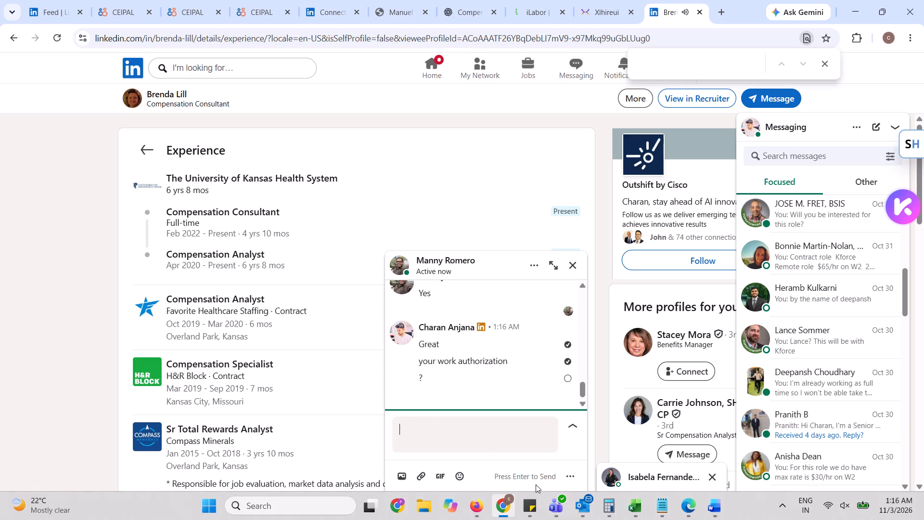
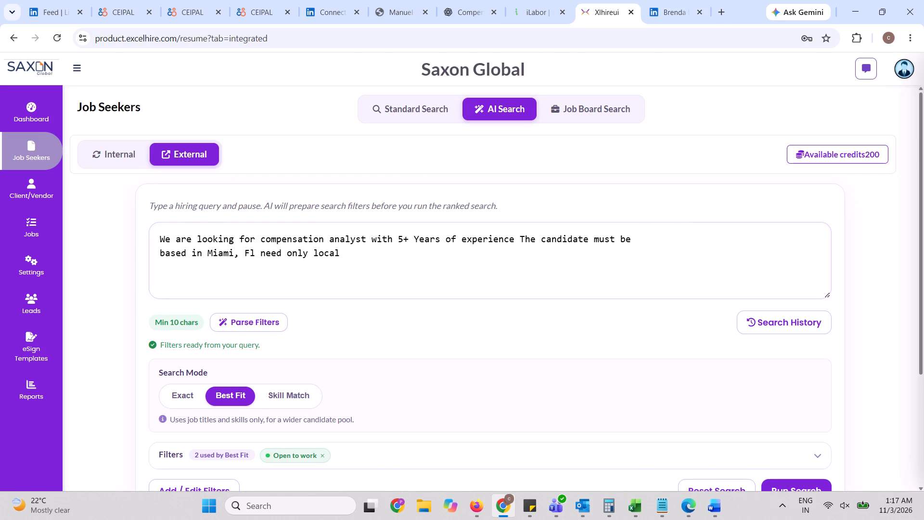
# Reopen the Job Seekers page to clear the current hiring query and switch to AI Search.
pyautogui.click(212, 236)
pyautogui.click(23, 156)
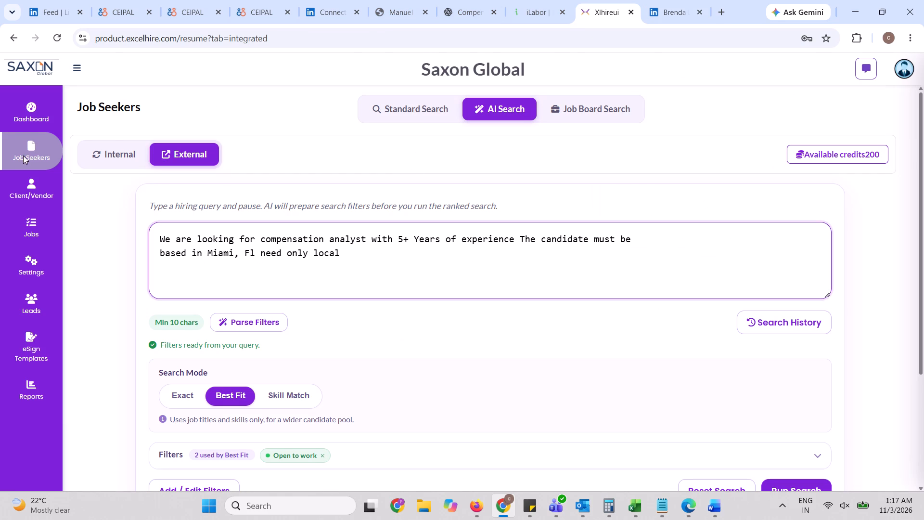
pyautogui.doubleClick(23, 156)
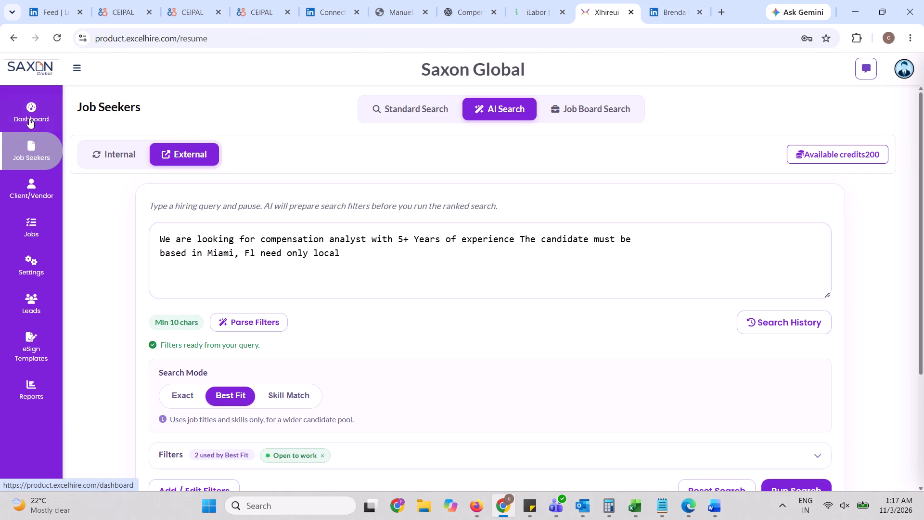
pyautogui.click(29, 106)
pyautogui.click(30, 146)
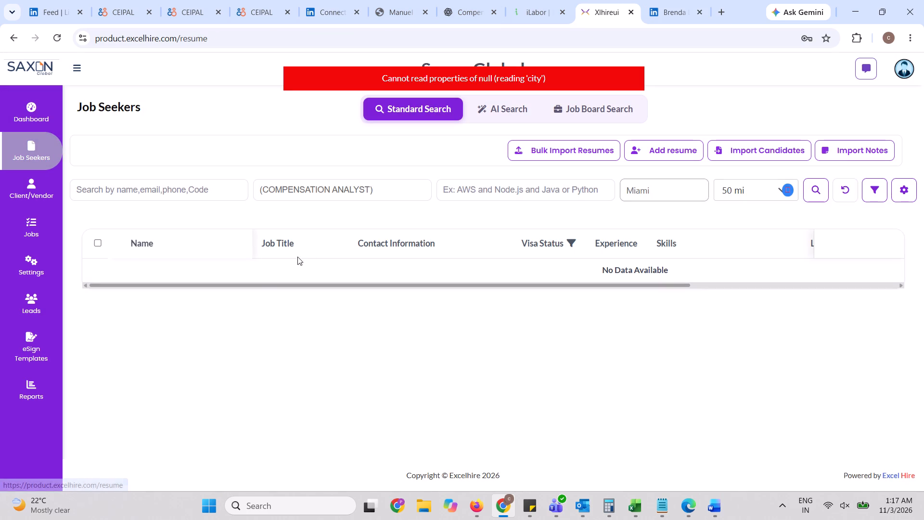
pyautogui.click(24, 148)
pyautogui.click(24, 148)
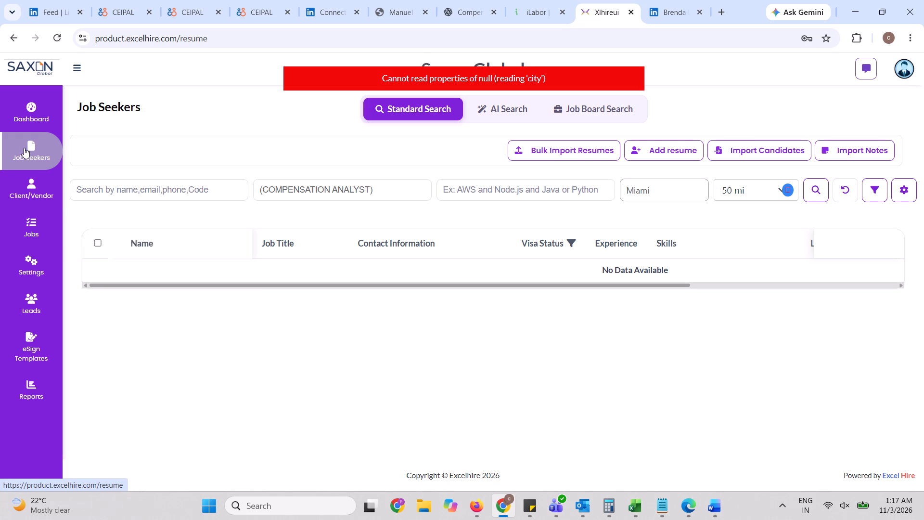
pyautogui.click(24, 148)
pyautogui.click(24, 148)
pyautogui.click(500, 105)
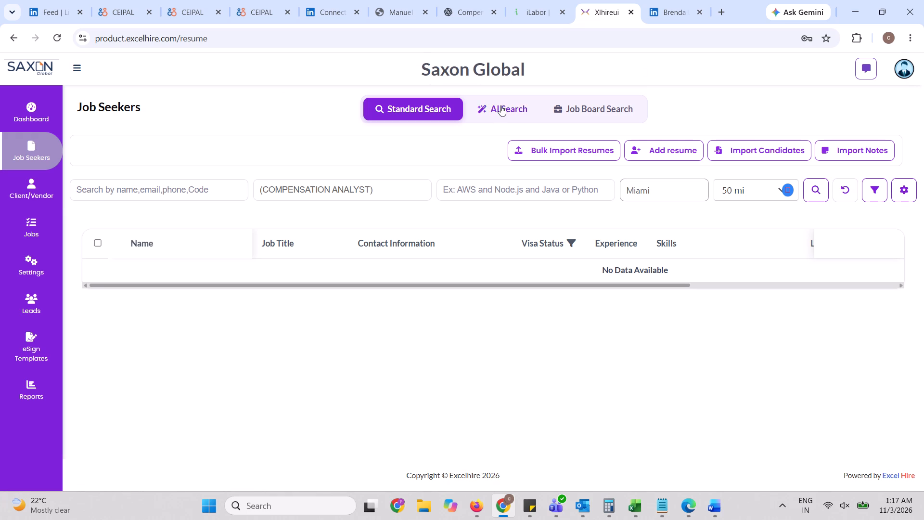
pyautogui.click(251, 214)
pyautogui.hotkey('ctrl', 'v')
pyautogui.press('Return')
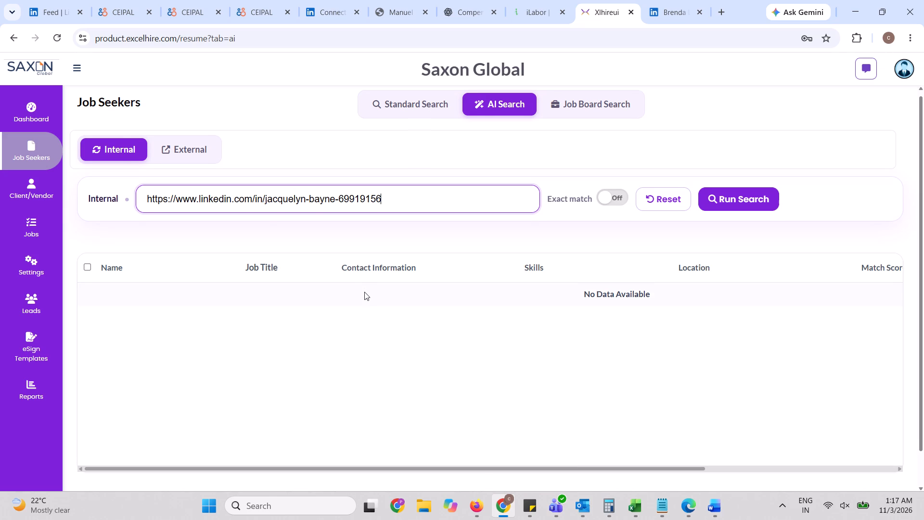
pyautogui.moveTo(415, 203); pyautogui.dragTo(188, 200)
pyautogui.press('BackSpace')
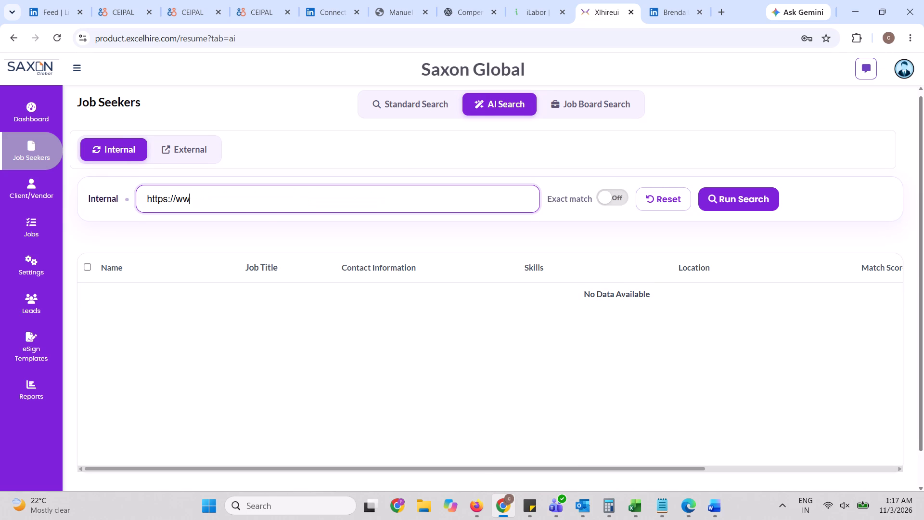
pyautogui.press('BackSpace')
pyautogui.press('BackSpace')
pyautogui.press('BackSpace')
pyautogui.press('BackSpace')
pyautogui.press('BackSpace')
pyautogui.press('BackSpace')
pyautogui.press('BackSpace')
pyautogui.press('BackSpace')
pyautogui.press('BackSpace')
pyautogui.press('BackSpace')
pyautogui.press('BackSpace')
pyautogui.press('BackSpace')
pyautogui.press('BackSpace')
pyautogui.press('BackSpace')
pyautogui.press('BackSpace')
# Switch the AI job seeker search to external candidates.
pyautogui.click(178, 151)
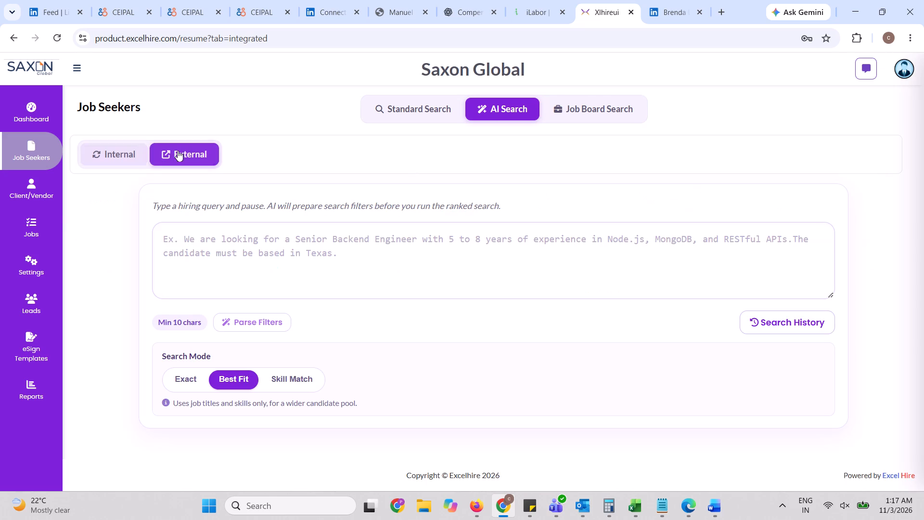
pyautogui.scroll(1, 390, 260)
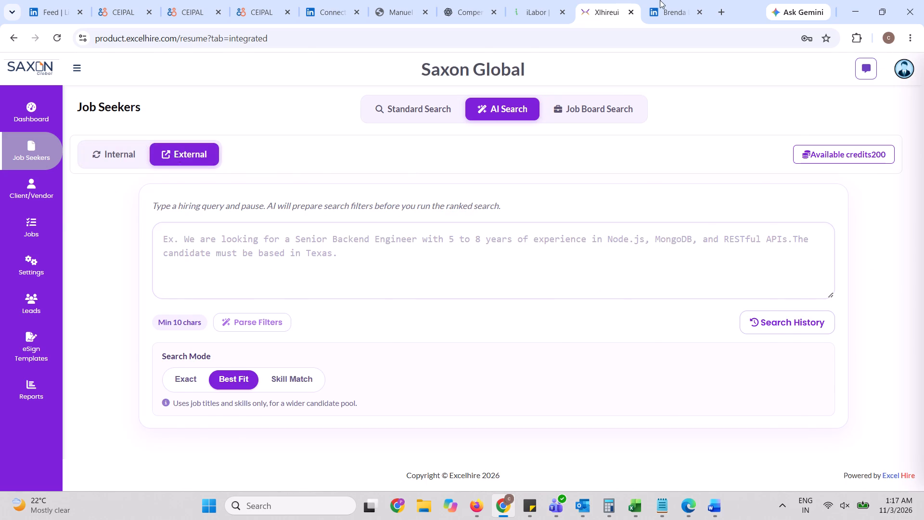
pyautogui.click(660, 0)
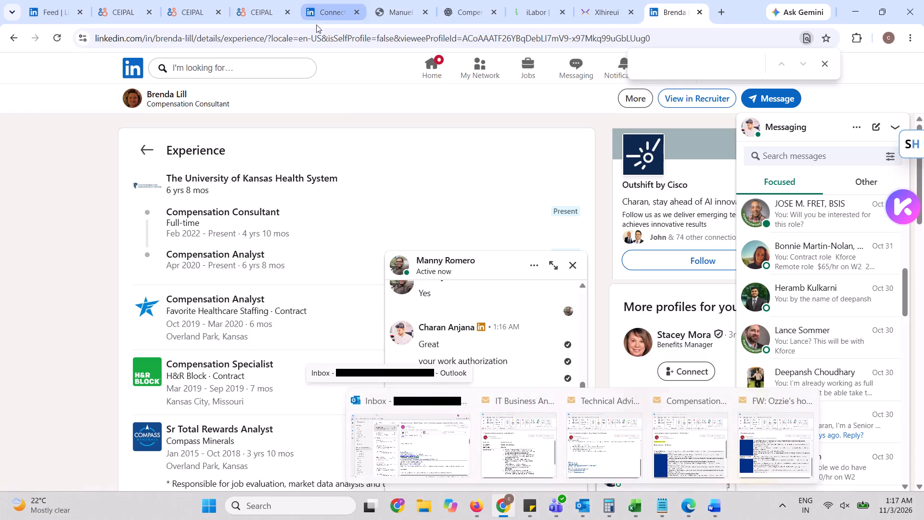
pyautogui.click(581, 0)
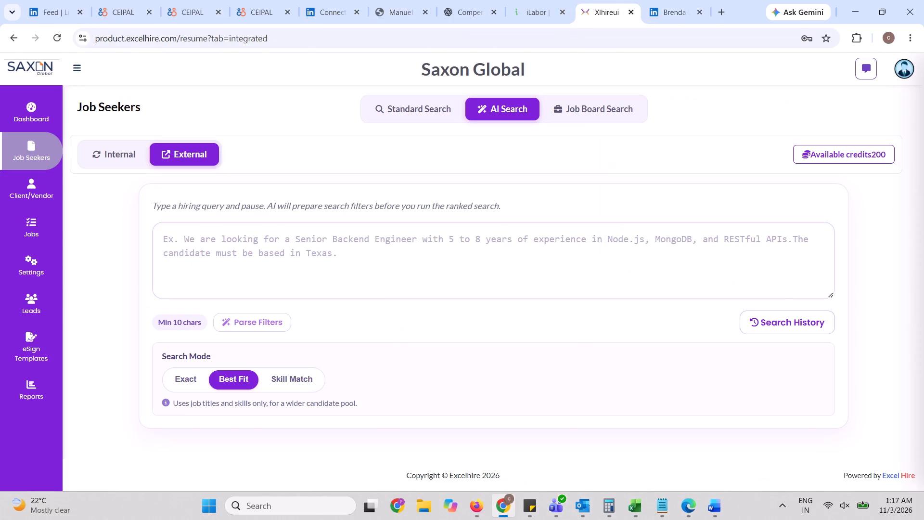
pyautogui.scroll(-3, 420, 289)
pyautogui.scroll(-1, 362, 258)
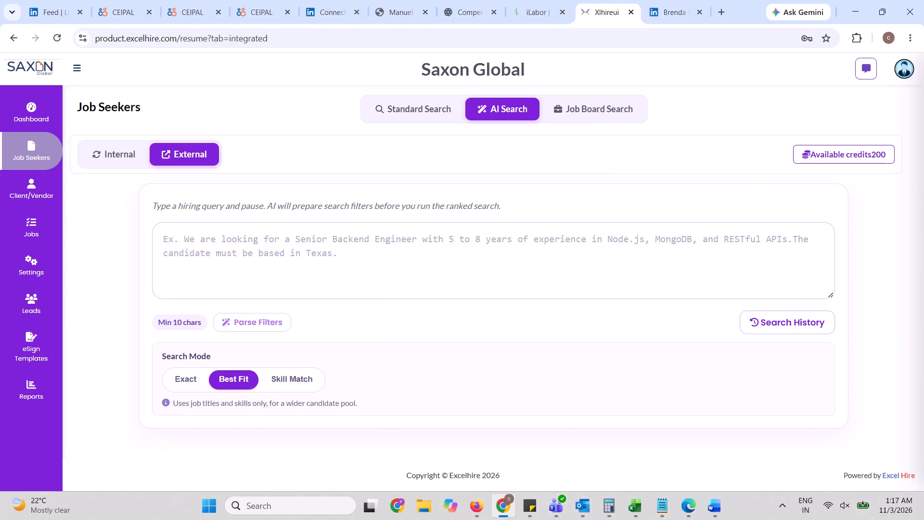
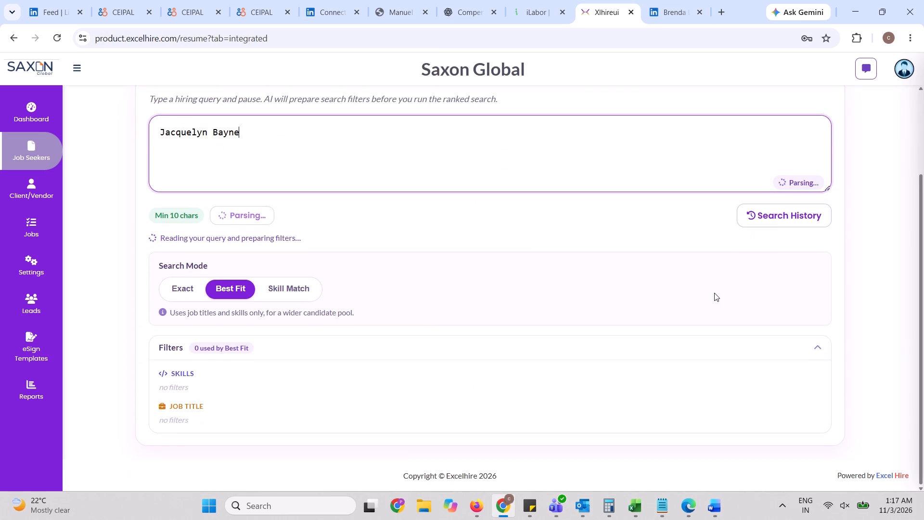
pyautogui.scroll(-1, 714, 293)
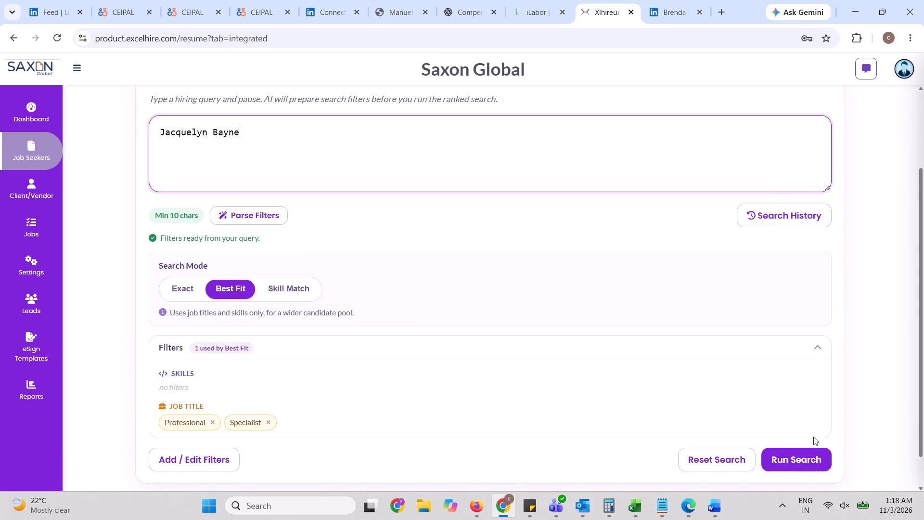
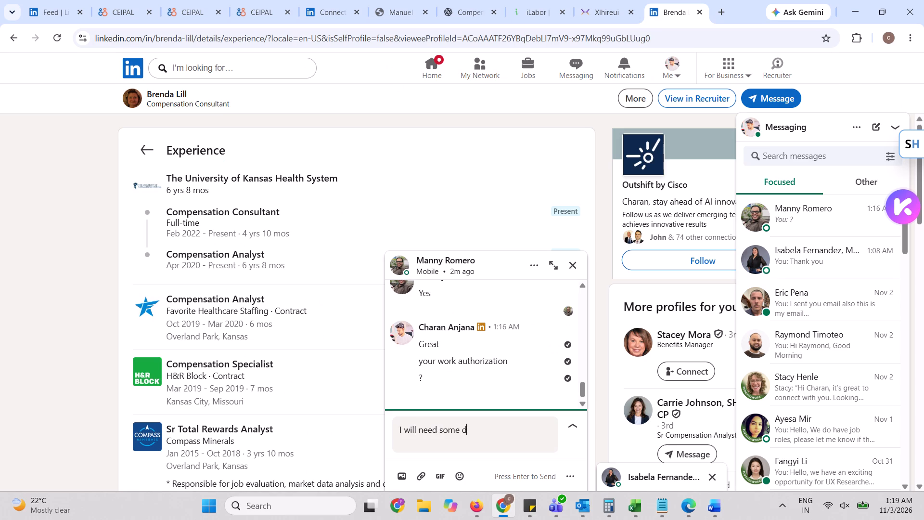
# Finish and send the open chat message: "I will need some details before submitting your profile to client".
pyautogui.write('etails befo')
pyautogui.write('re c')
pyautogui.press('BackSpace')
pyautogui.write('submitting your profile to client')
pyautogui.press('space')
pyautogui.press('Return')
# Send the same candidate a follow-up message asking "Can we talk for a minute?".
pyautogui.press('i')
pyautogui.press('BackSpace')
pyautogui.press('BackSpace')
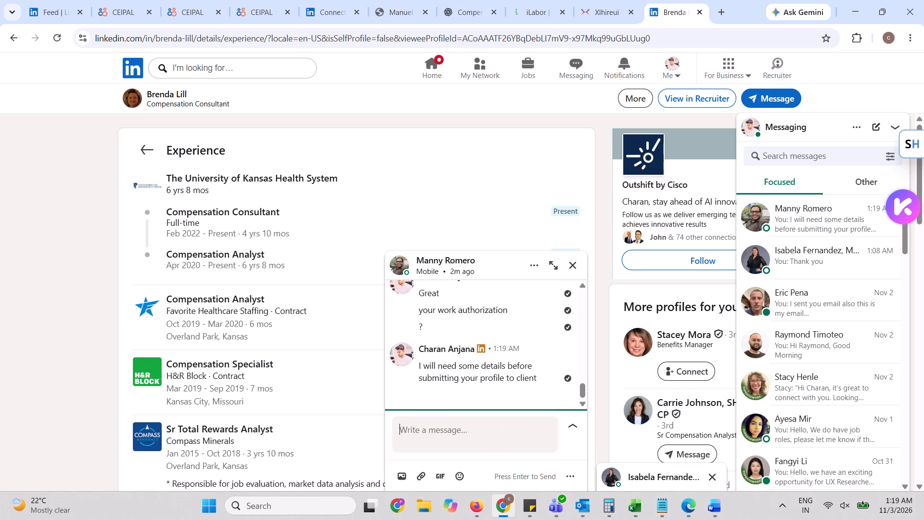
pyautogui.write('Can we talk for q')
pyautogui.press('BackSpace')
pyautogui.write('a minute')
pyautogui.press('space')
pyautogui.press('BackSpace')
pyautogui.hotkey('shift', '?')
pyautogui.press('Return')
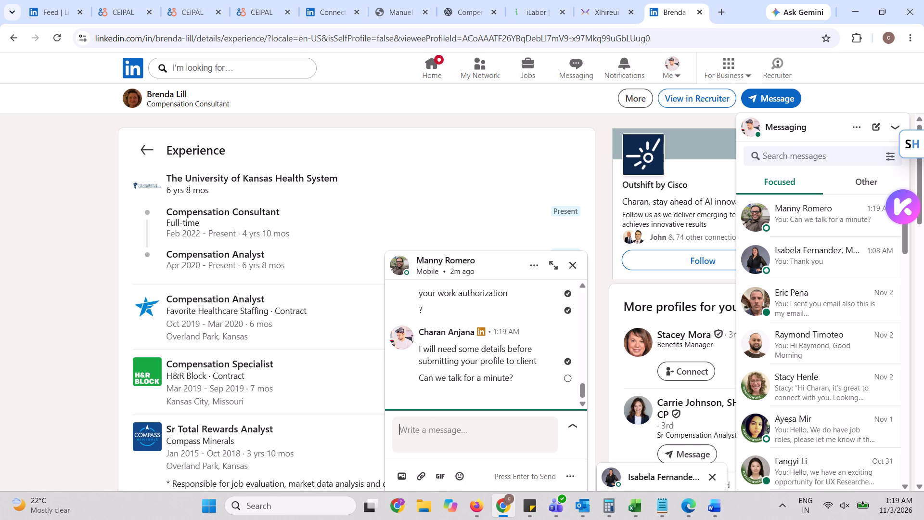
# Leave the compensation consultant's experience page and open the LinkedIn home feed.
pyautogui.scroll(14, 270, 173)
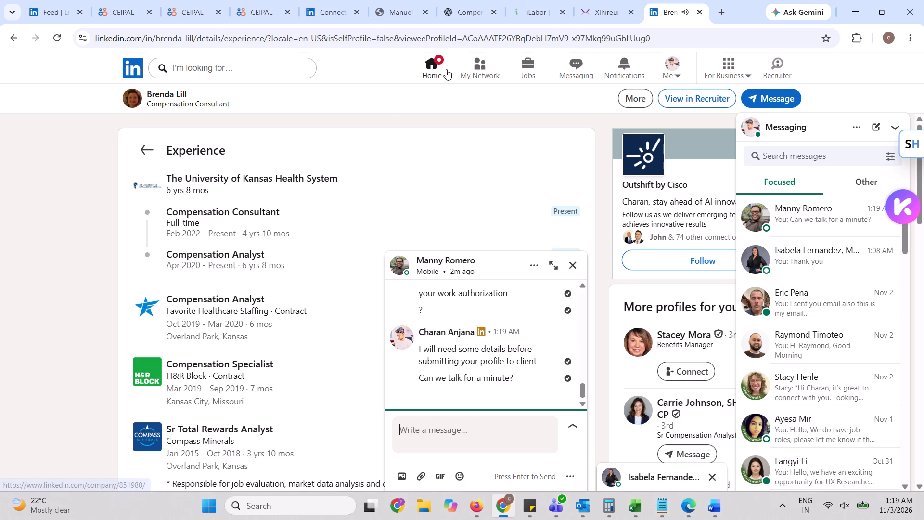
pyautogui.click(431, 67)
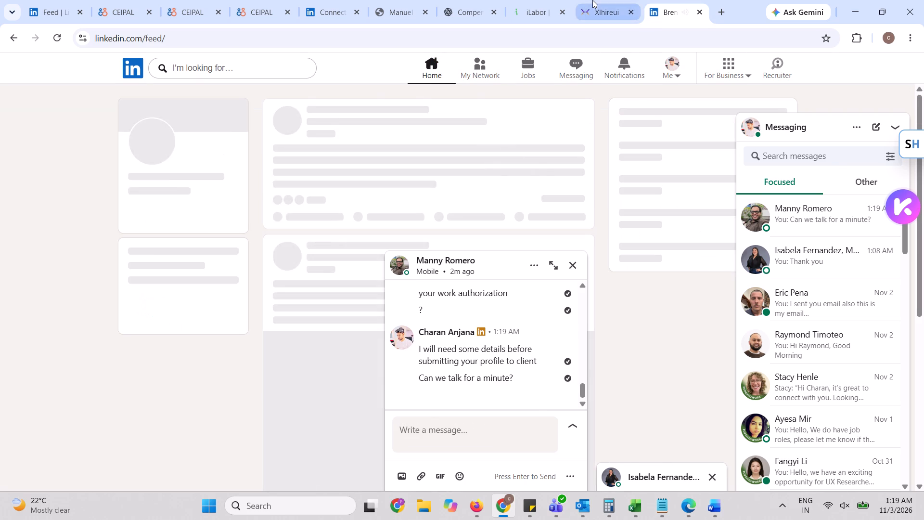
# Switch to the Saxon Global job seeker page and return to the external search's hiring query.
pyautogui.click(592, 0)
pyautogui.scroll(9, 282, 250)
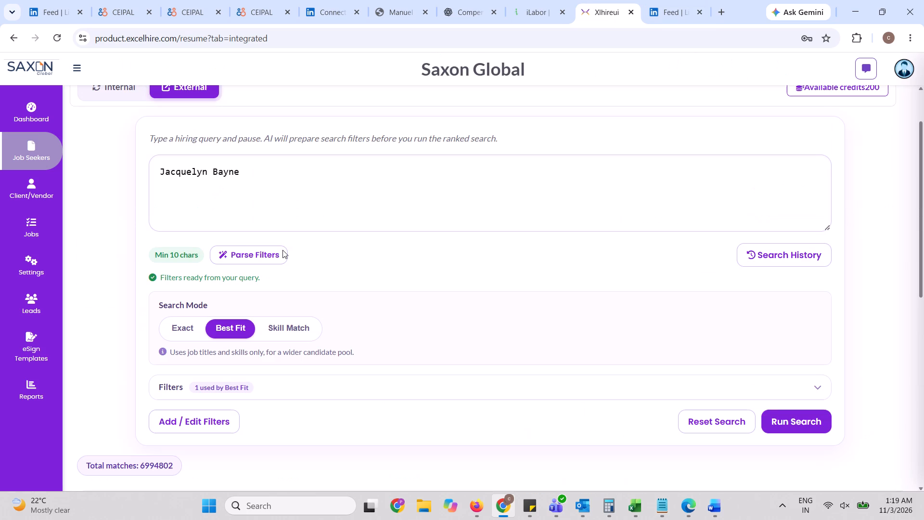
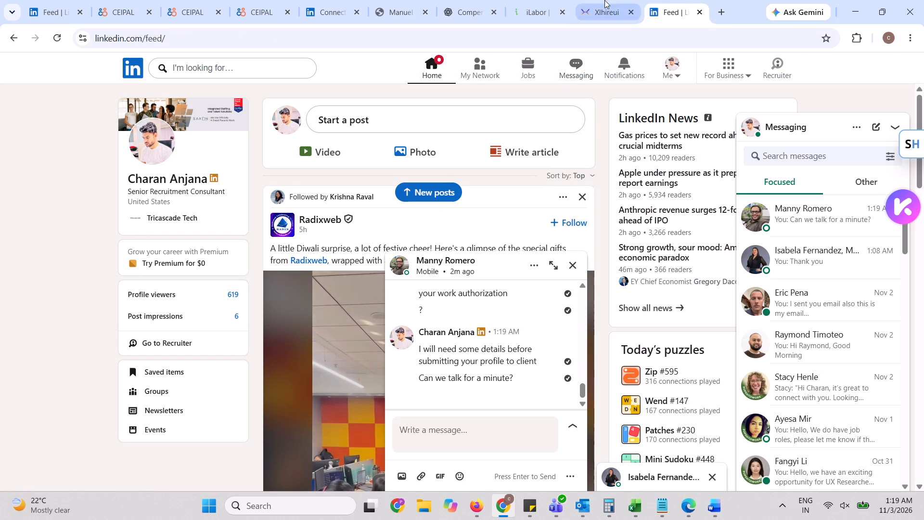
# Switch from the LinkedIn feed to the Xlhireui page with the external AI job seeker search.
pyautogui.click(610, 0)
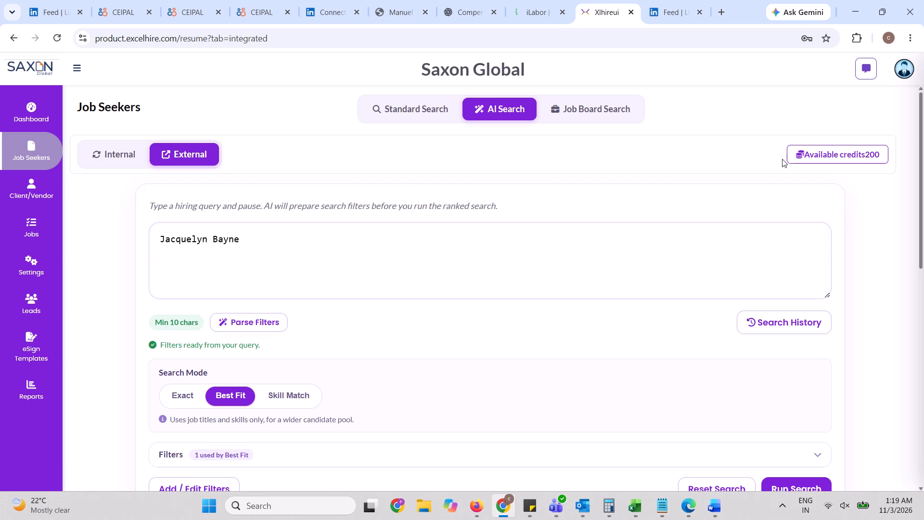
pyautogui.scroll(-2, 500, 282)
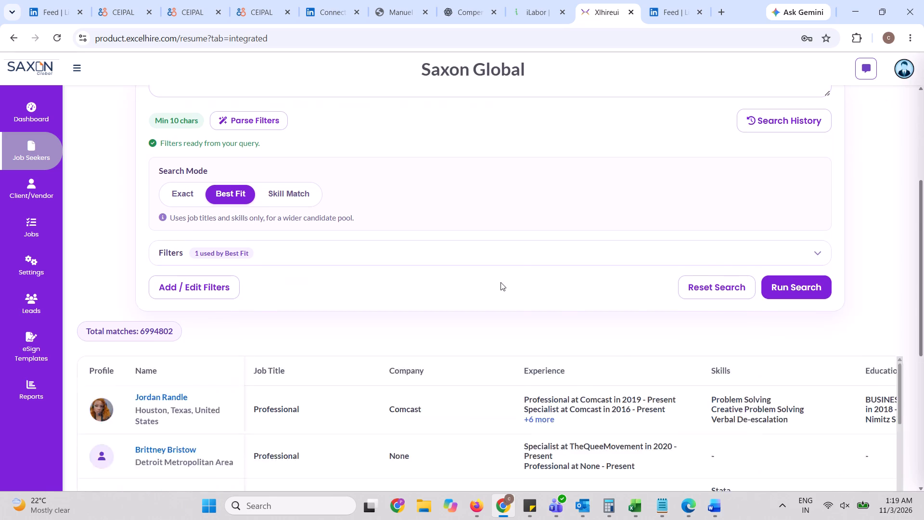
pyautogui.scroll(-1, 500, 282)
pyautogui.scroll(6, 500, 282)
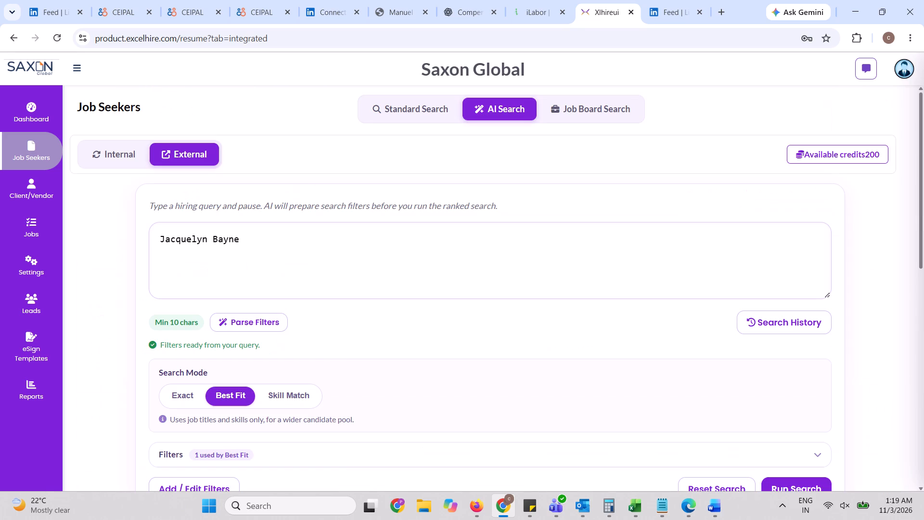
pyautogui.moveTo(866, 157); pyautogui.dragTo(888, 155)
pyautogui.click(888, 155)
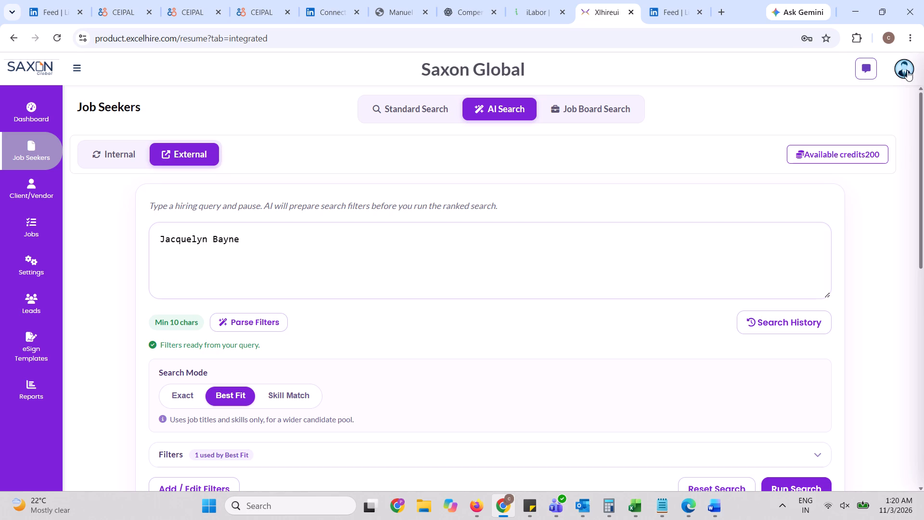
# Search the web for "exelhire extenstion" in a new tab and open the Excelhire page on the Chrome Web Store.
pyautogui.click(684, 0)
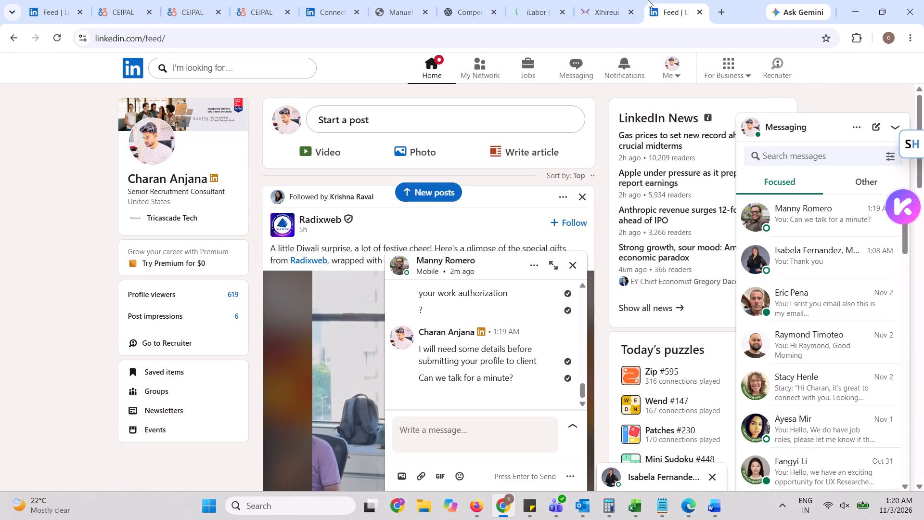
pyautogui.click(717, 8)
pyautogui.press('e')
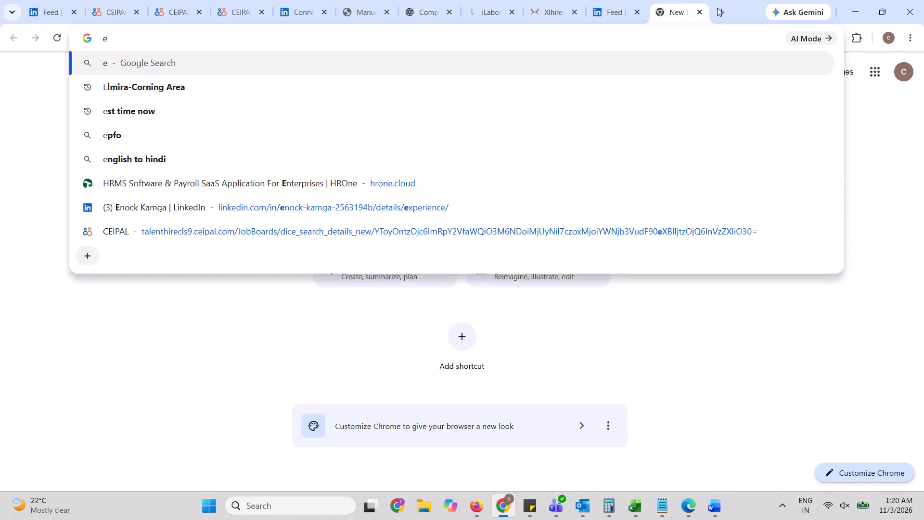
pyautogui.press('z')
pyautogui.press('BackSpace')
pyautogui.write('xelhire ex')
pyautogui.write('tenstion')
pyautogui.press('Return')
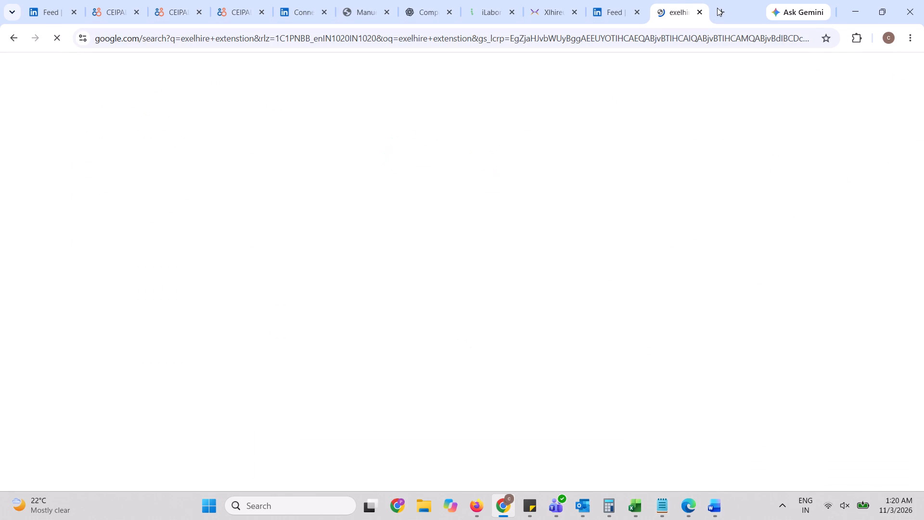
pyautogui.click(219, 228)
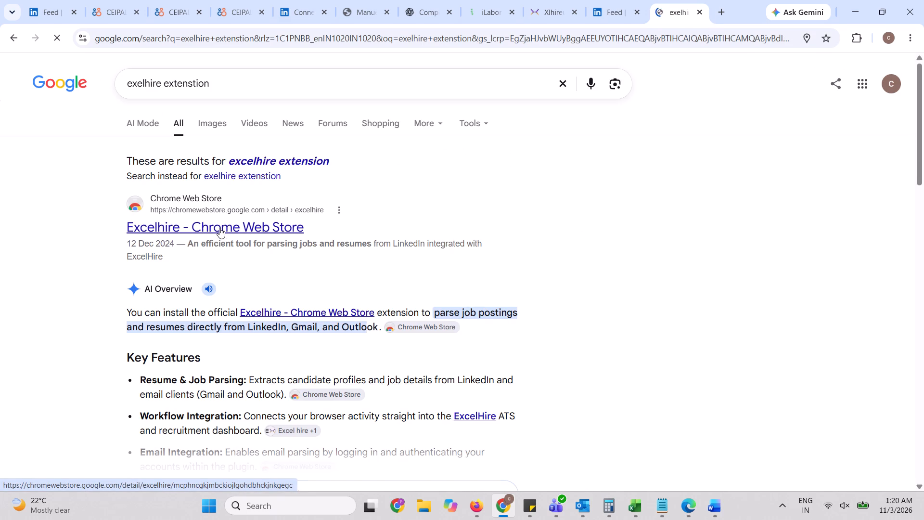
pyautogui.click(219, 228)
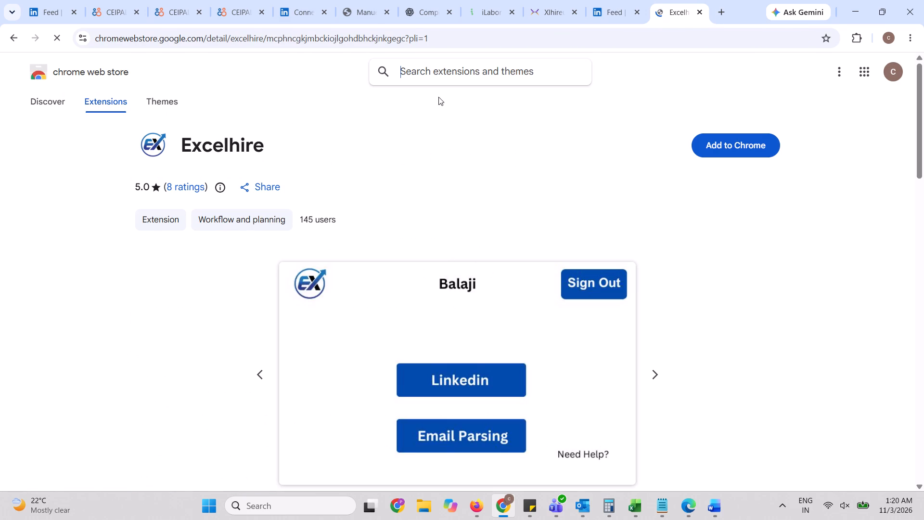
# Search the Chrome Web Store for "excelhire" and open the Excelhire extension with the EXCEL HIRE wordmark logo.
pyautogui.click(450, 74)
pyautogui.write('excelhire')
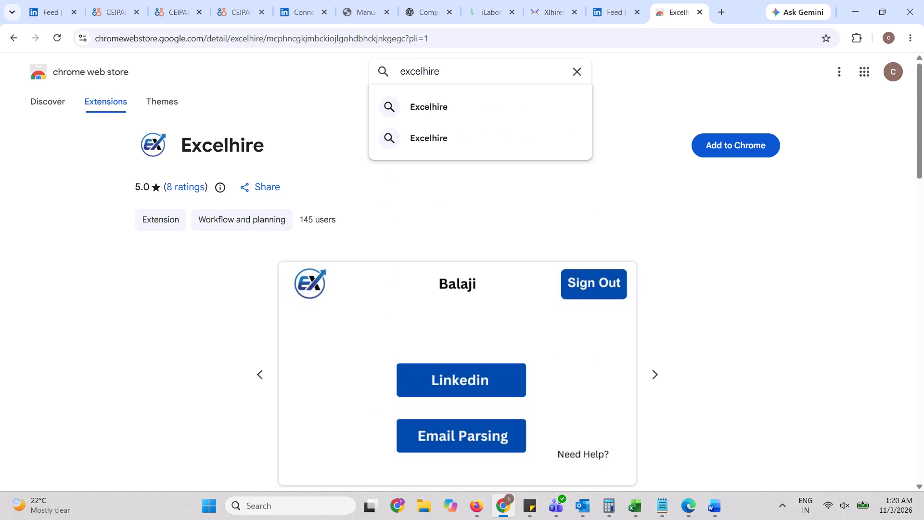
pyautogui.press('Return')
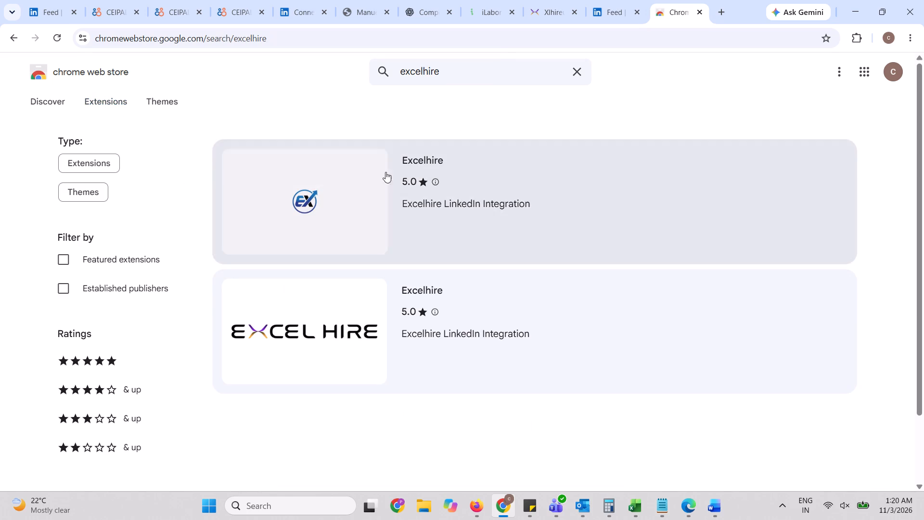
pyautogui.click(272, 329)
# Install the Excelhire extension in Chrome.
pyautogui.click(724, 138)
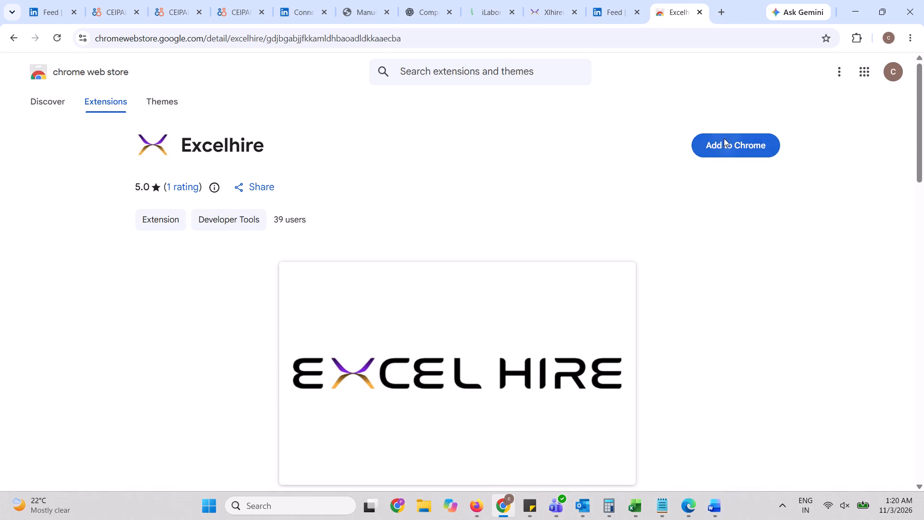
pyautogui.click(487, 173)
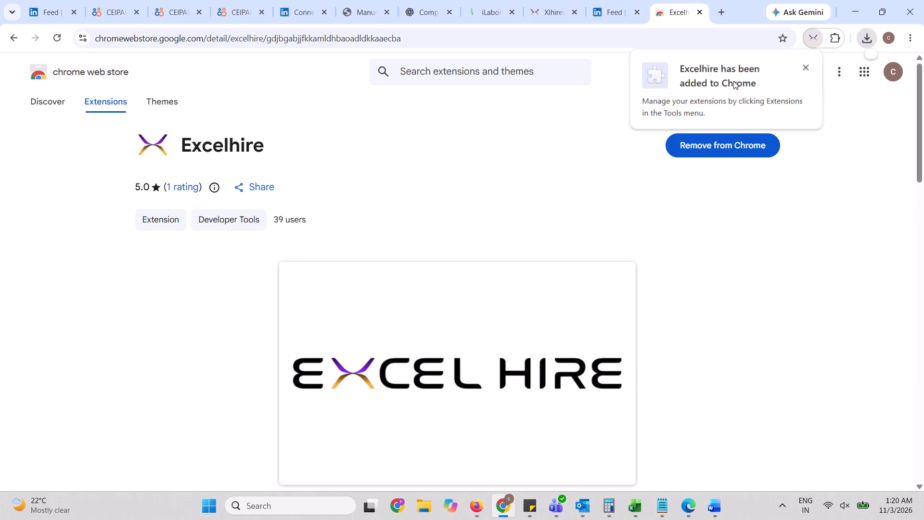
pyautogui.click(684, 109)
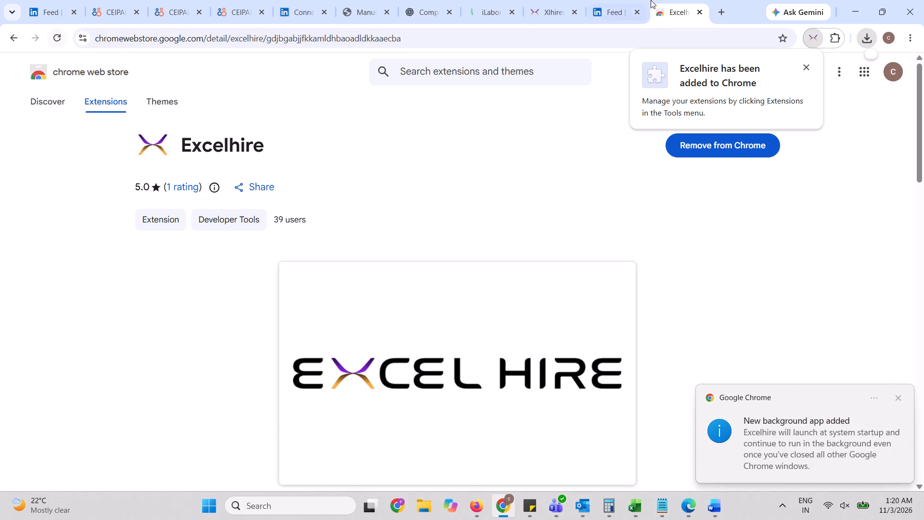
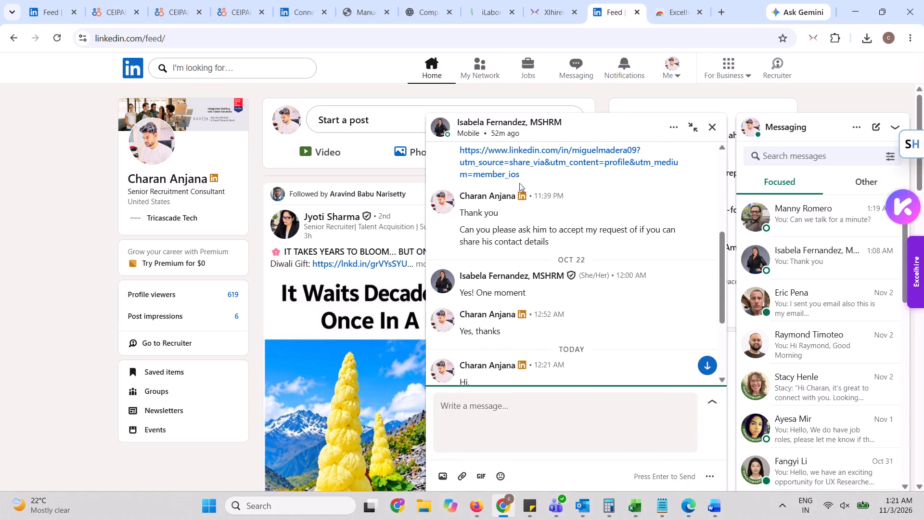
# Open the referred candidate's LinkedIn profile from the link shared in the open conversation and minimize that chat.
pyautogui.click(517, 169)
pyautogui.click(623, 130)
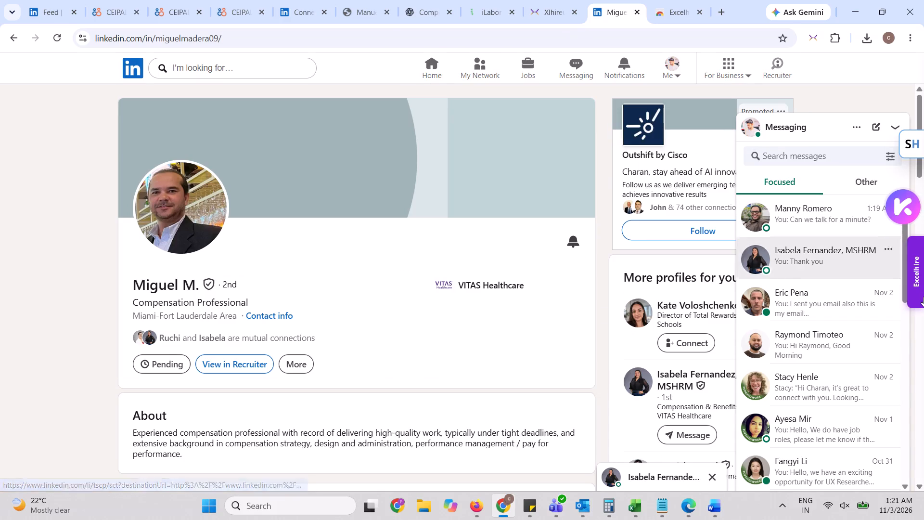
# Import the compensation professional's LinkedIn profile into the Excelhire database with the Excelhire extension.
pyautogui.click(911, 294)
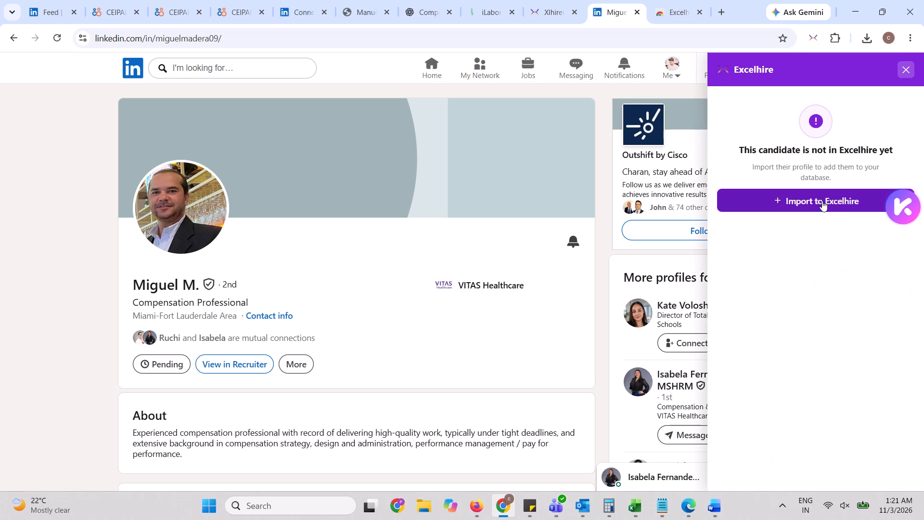
pyautogui.click(817, 207)
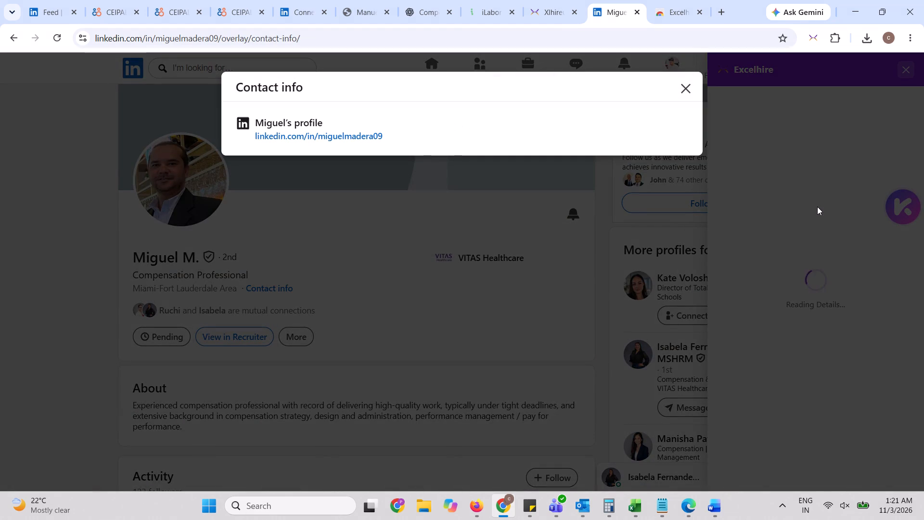
pyautogui.click(817, 207)
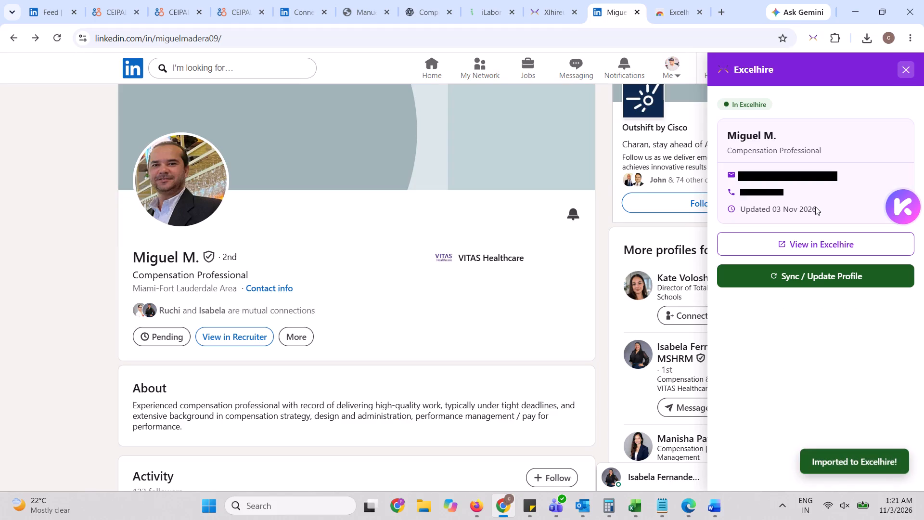
# Copy the candidate's email address from the imported Excelhire contact card.
pyautogui.moveTo(741, 174); pyautogui.dragTo(834, 176)
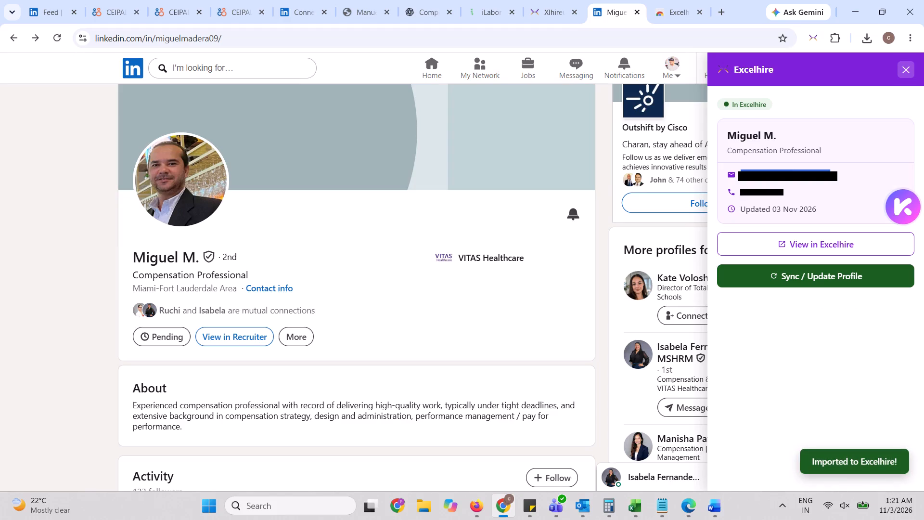
pyautogui.moveTo(834, 176); pyautogui.dragTo(839, 176)
pyautogui.hotkey('ctrl', 'c')
pyautogui.hotkey('ctrl', 'c')
pyautogui.hotkey('ctrl', 'c')
pyautogui.hotkey('ctrl', 'c')
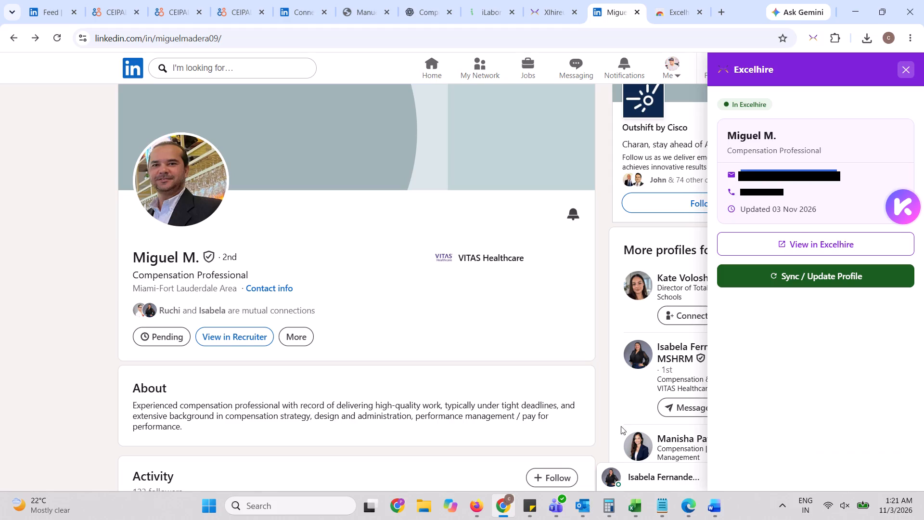
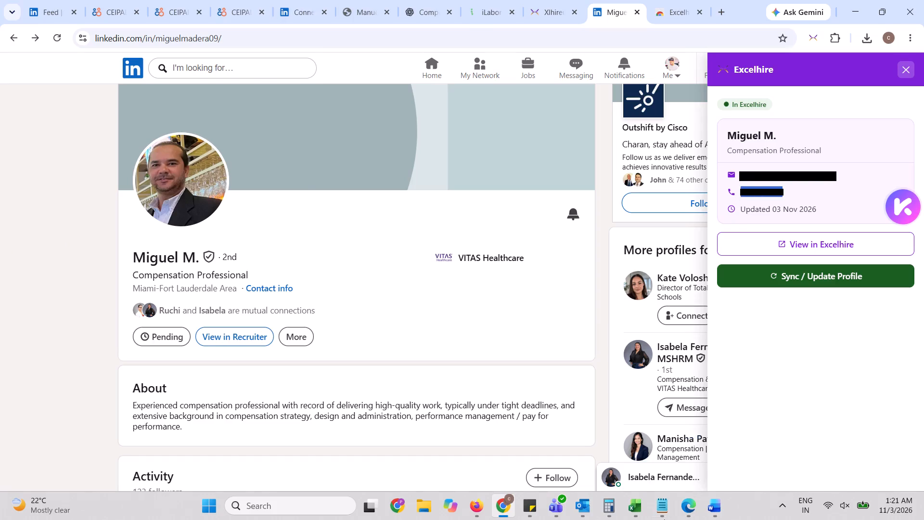
# Switch to the Notepad notes and paste the candidate's copied phone number on its own line below the "Project Manager" search string, adding line breaks around it.
pyautogui.click(662, 518)
pyautogui.press('Right')
pyautogui.press('Return')
pyautogui.press('Return')
pyautogui.hotkey('ctrl', 'v')
pyautogui.press('Return')
pyautogui.press('Return')
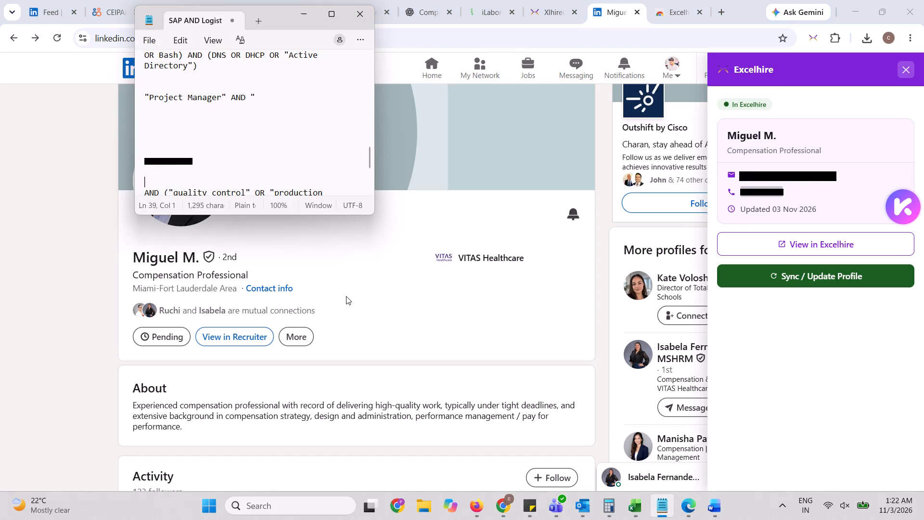
# Return to the candidate's LinkedIn profile from the notes window and close the Excelhire panel covering it.
pyautogui.click(83, 295)
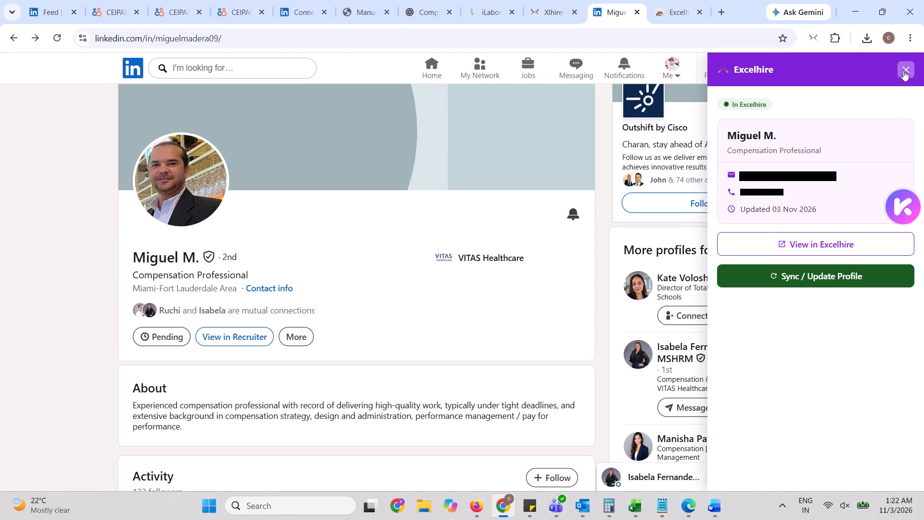
pyautogui.click(903, 69)
# Open the LinkedIn message thread with the contact who referred this candidate and review it for his contact details, checking the Notepad notes.
pyautogui.click(796, 264)
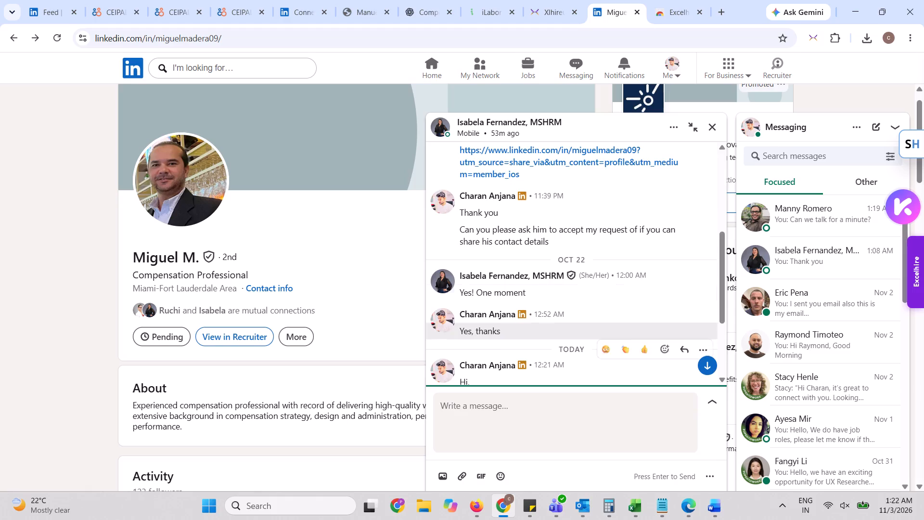
pyautogui.scroll(-8, 459, 294)
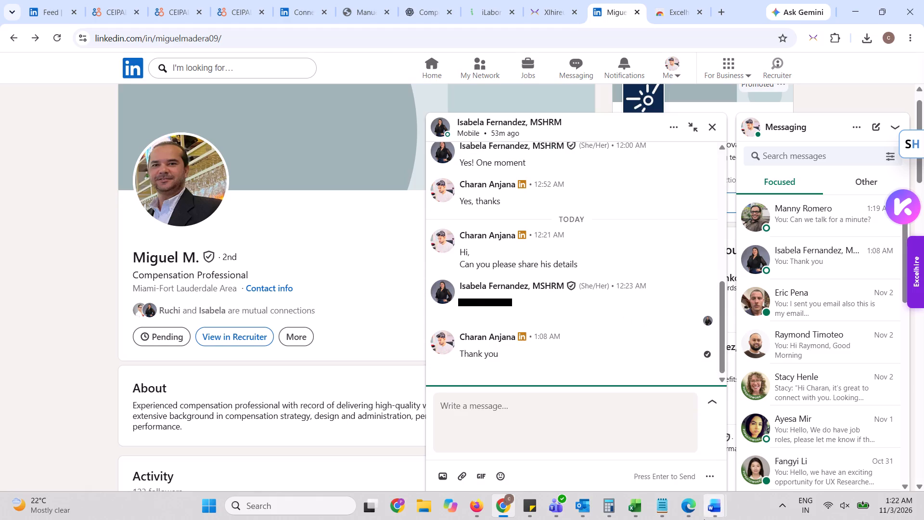
pyautogui.click(661, 501)
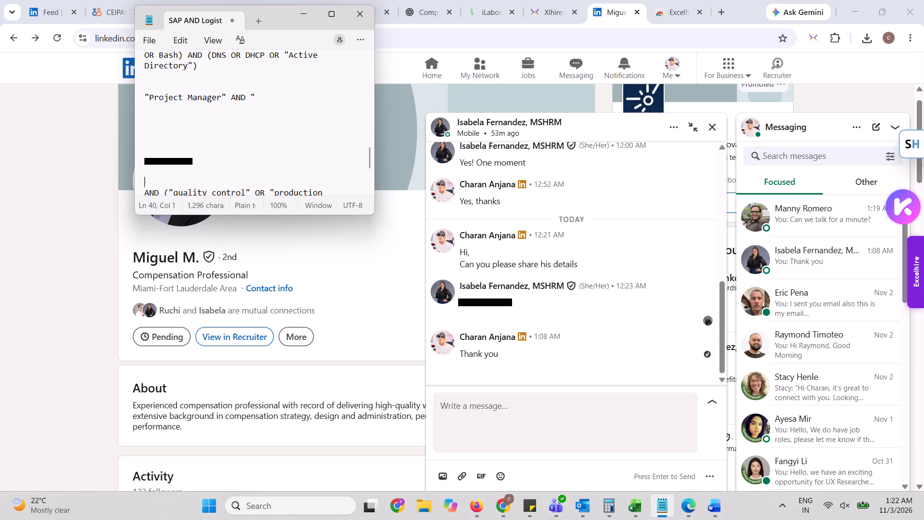
pyautogui.click(378, 234)
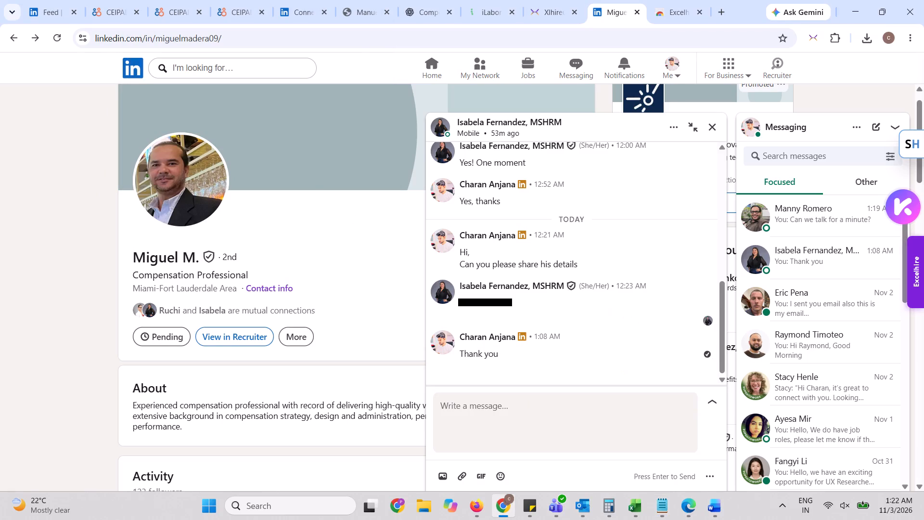
pyautogui.scroll(1, 597, 287)
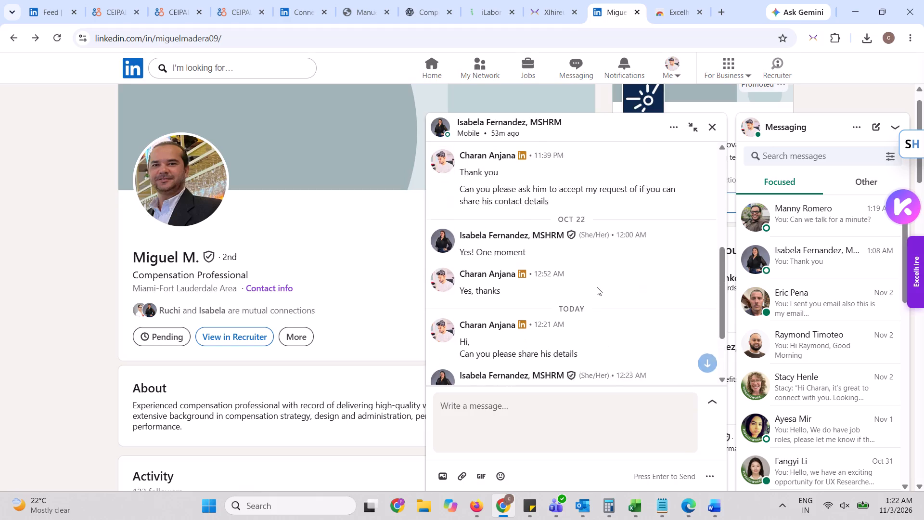
pyautogui.scroll(2, 597, 287)
pyautogui.scroll(-2, 597, 287)
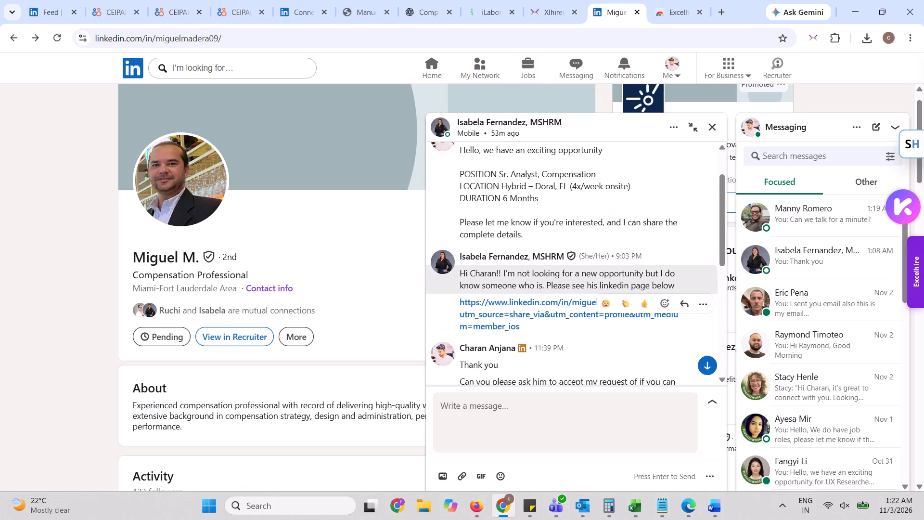
pyautogui.scroll(-4, 597, 287)
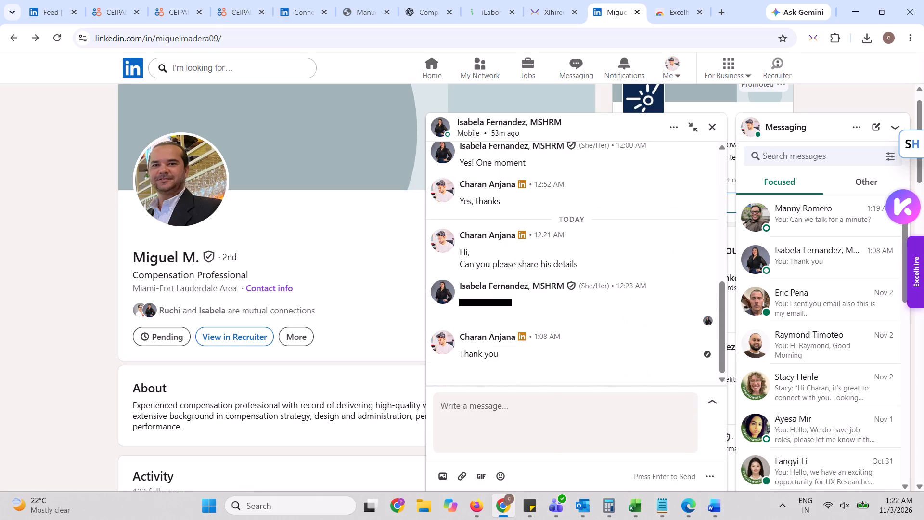
pyautogui.click(660, 507)
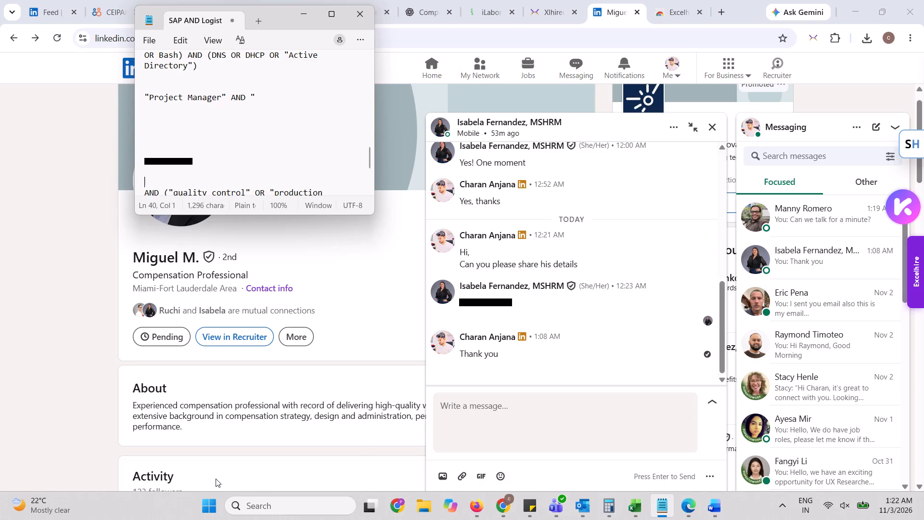
# Switch from the candidate's LinkedIn conversation to the Excelhire job seekers page and reload it.
pyautogui.click(534, 0)
pyautogui.click(62, 37)
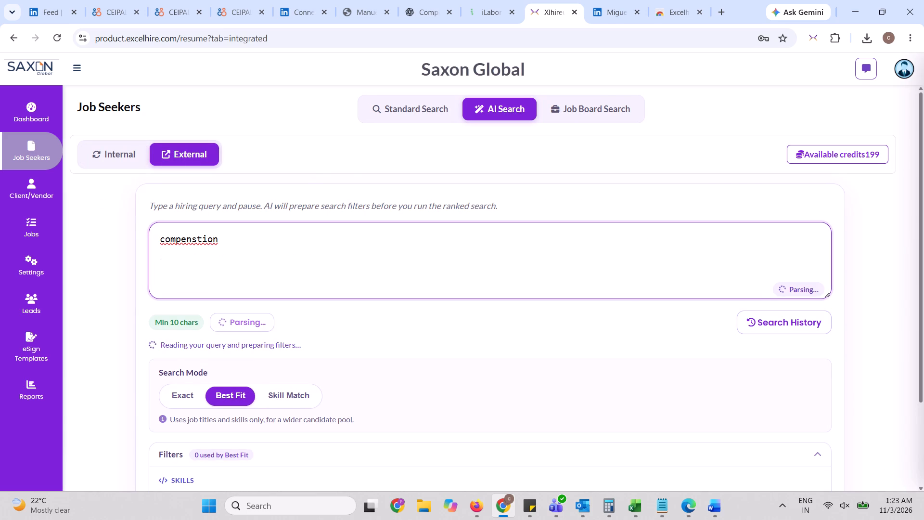
# Correct the misspelled query in Excelhire's external AI search to "compensation".
pyautogui.scroll(-3, 628, 305)
pyautogui.scroll(-3, 451, 379)
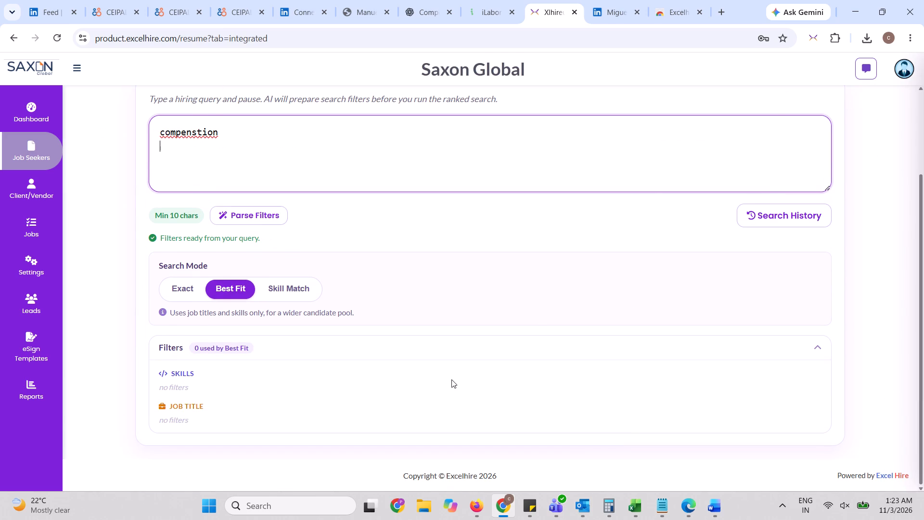
pyautogui.scroll(-7, 451, 379)
pyautogui.hscroll(-2, 761, 394)
pyautogui.scroll(-3, 445, 300)
pyautogui.click(273, 137)
pyautogui.press('BackSpace')
pyautogui.press('BackSpace')
pyautogui.press('BackSpace')
pyautogui.press('BackSpace')
pyautogui.press('BackSpace')
pyautogui.write('ation')
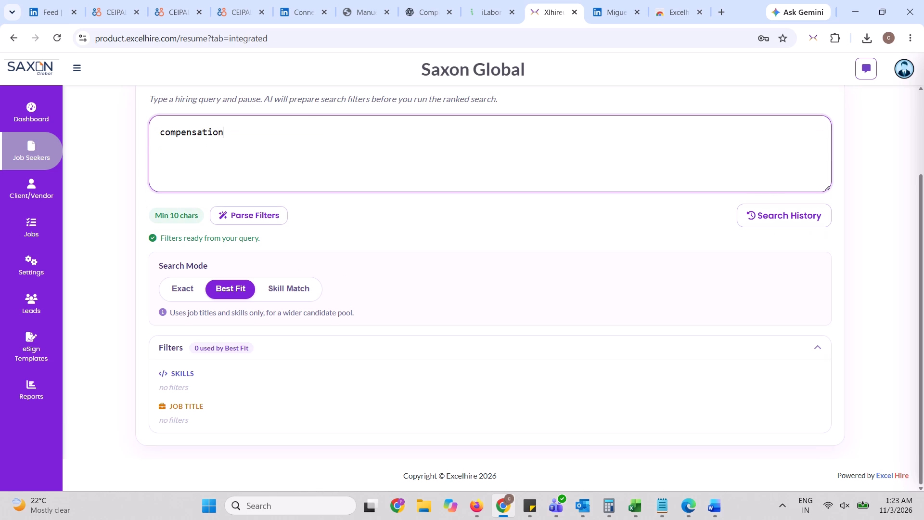
pyautogui.press('space')
pyautogui.scroll(-3, 216, 154)
pyautogui.click(385, 291)
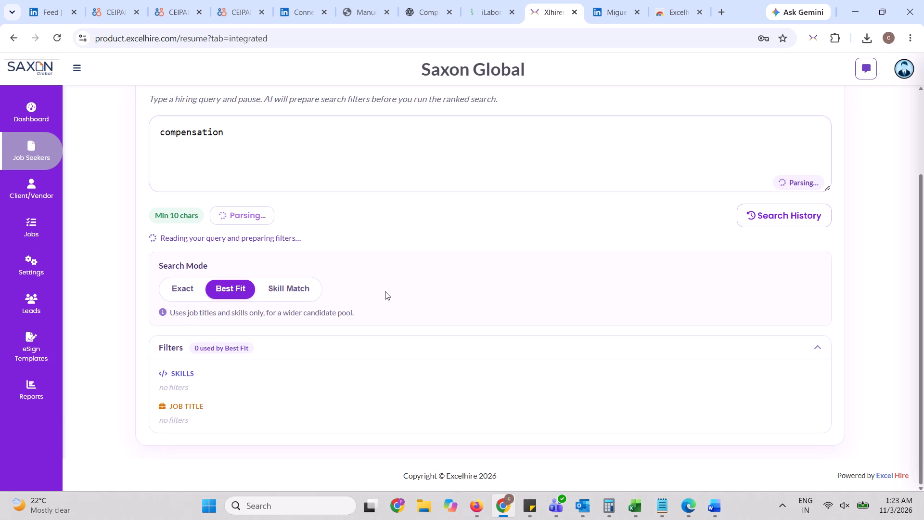
# Check the filters parsed from the query and add blank lines after "compensation" in the query box.
pyautogui.scroll(-3, 385, 291)
pyautogui.scroll(2, 385, 291)
pyautogui.scroll(-4, 385, 291)
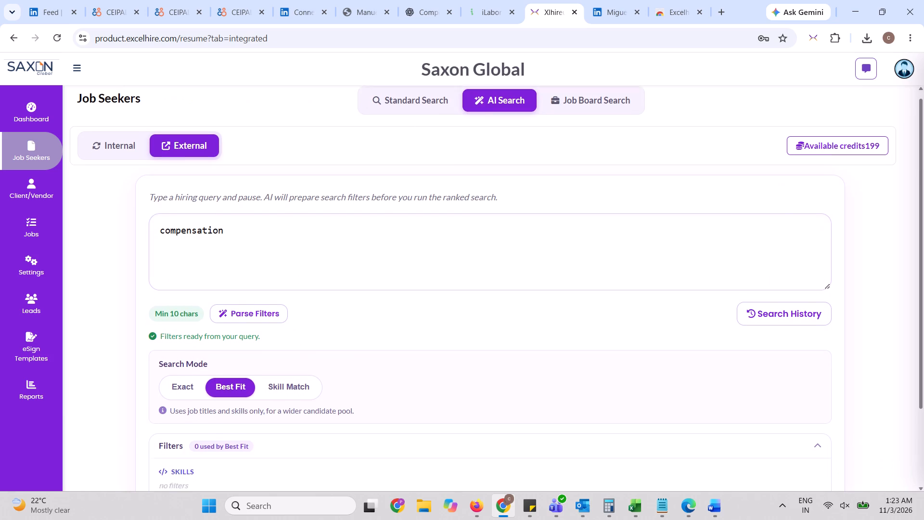
pyautogui.scroll(-6, 385, 291)
pyautogui.scroll(1, 385, 291)
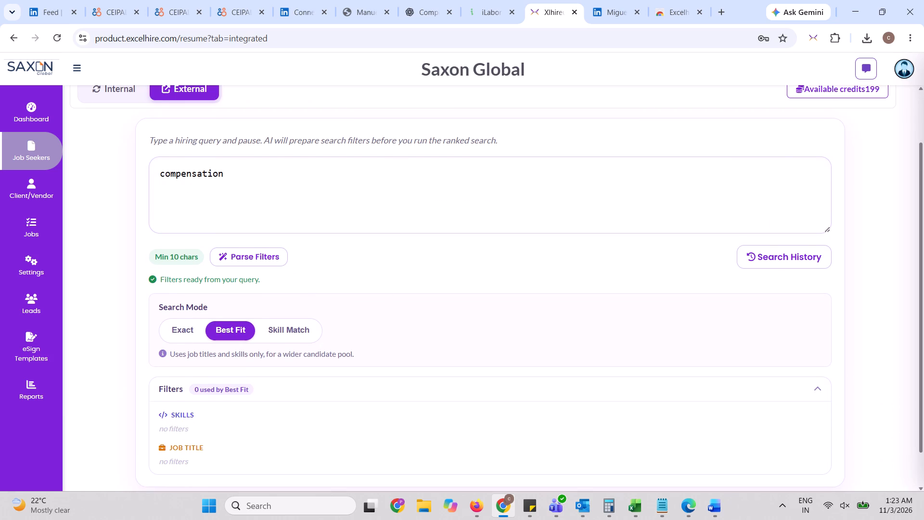
pyautogui.click(287, 142)
pyautogui.press('Return')
pyautogui.press('Return')
pyautogui.scroll(-3, 456, 216)
pyautogui.press('Return')
pyautogui.press('Return')
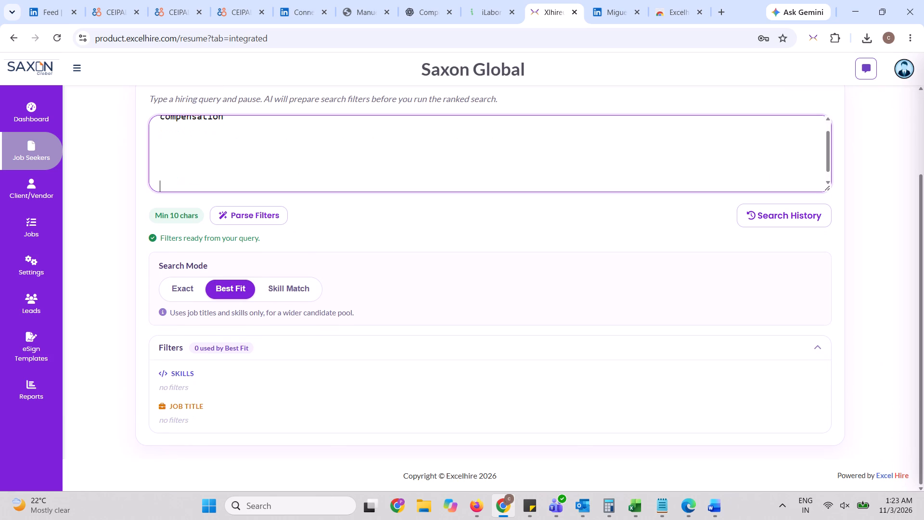
# Examine the external AI search page for filters parsed from the query and check the available credits.
pyautogui.scroll(-2, 456, 216)
pyautogui.press('Return')
pyautogui.scroll(6, 456, 216)
pyautogui.scroll(-4, 436, 429)
pyautogui.scroll(1, 436, 429)
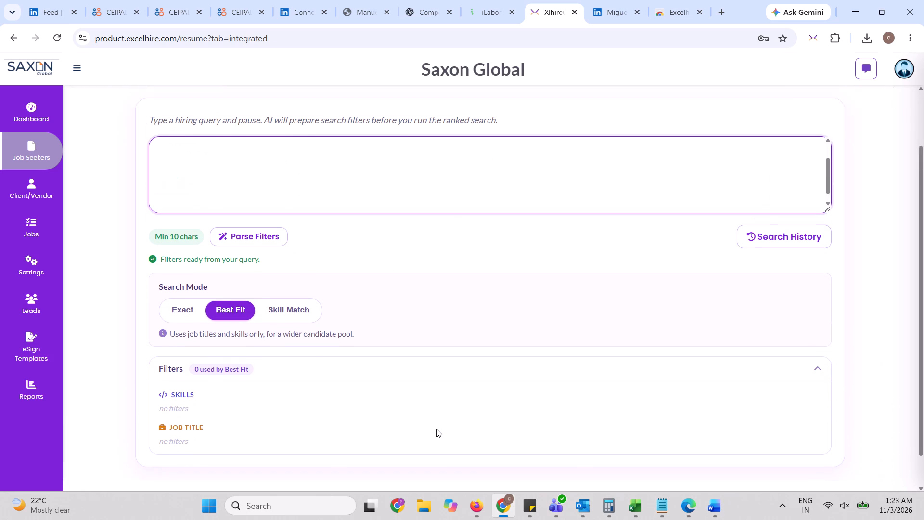
pyautogui.scroll(1, 436, 429)
pyautogui.scroll(-3, 436, 429)
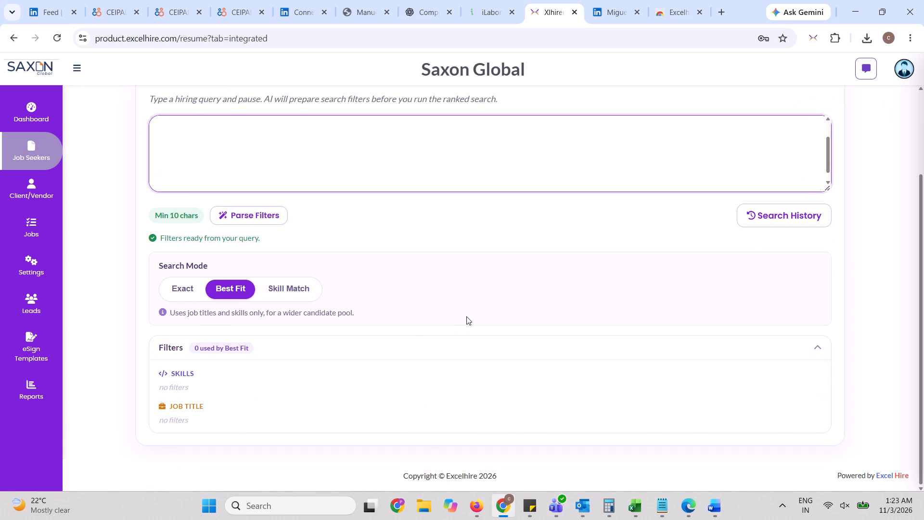
pyautogui.scroll(8, 466, 316)
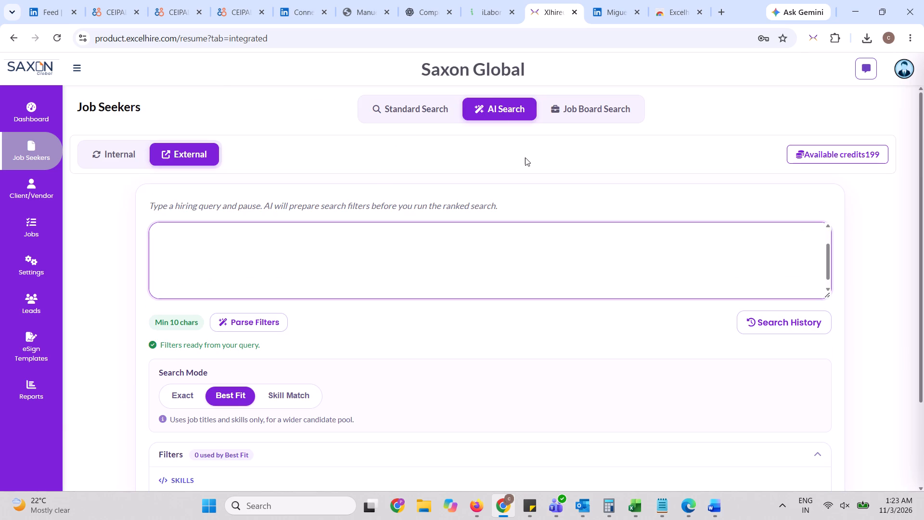
pyautogui.moveTo(867, 155); pyautogui.dragTo(912, 159)
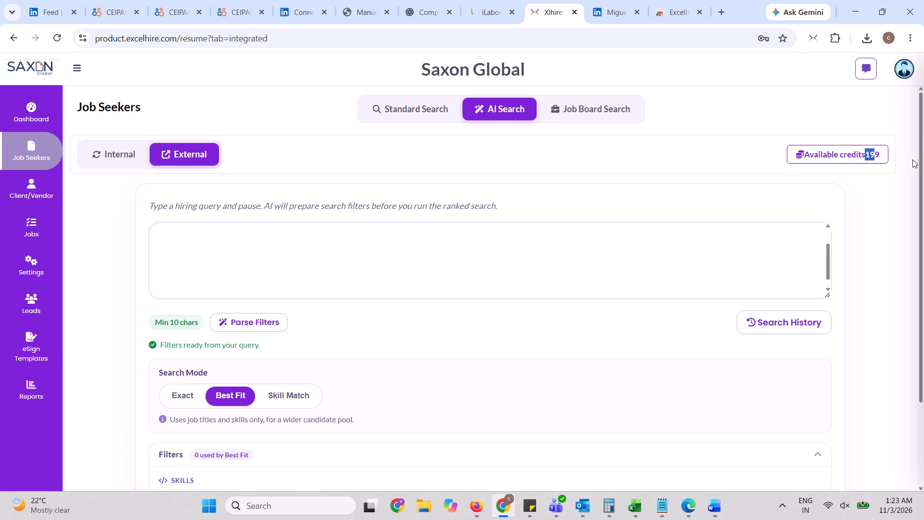
pyautogui.moveTo(912, 159); pyautogui.dragTo(910, 162)
# Return to the candidate's LinkedIn profile and close the separate Excelhire page open beside it.
pyautogui.click(610, 0)
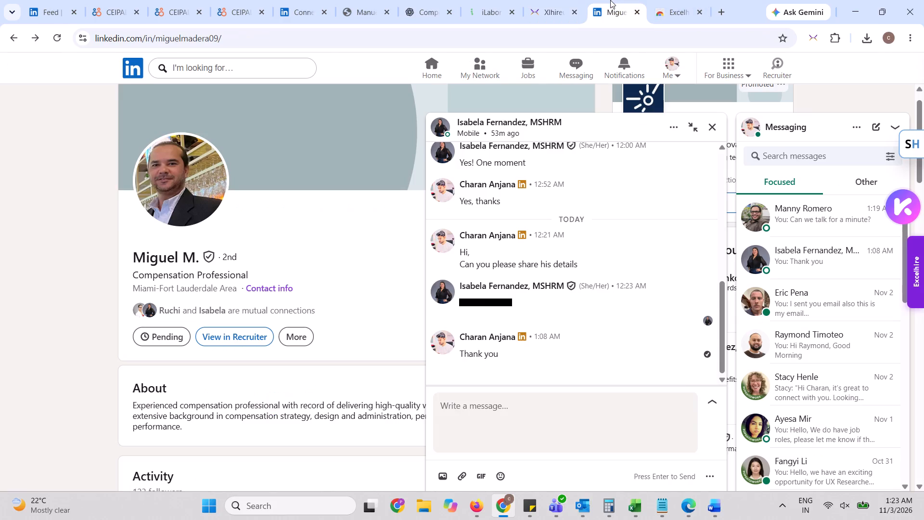
pyautogui.click(698, 10)
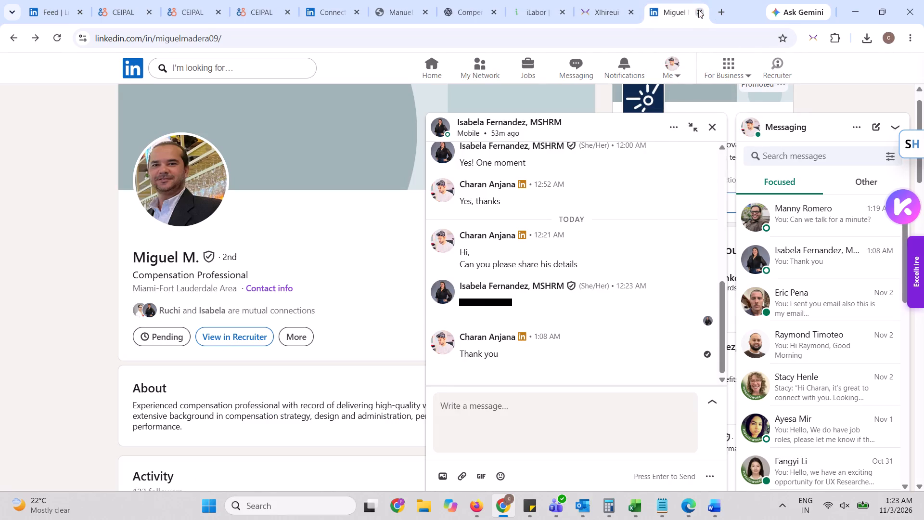
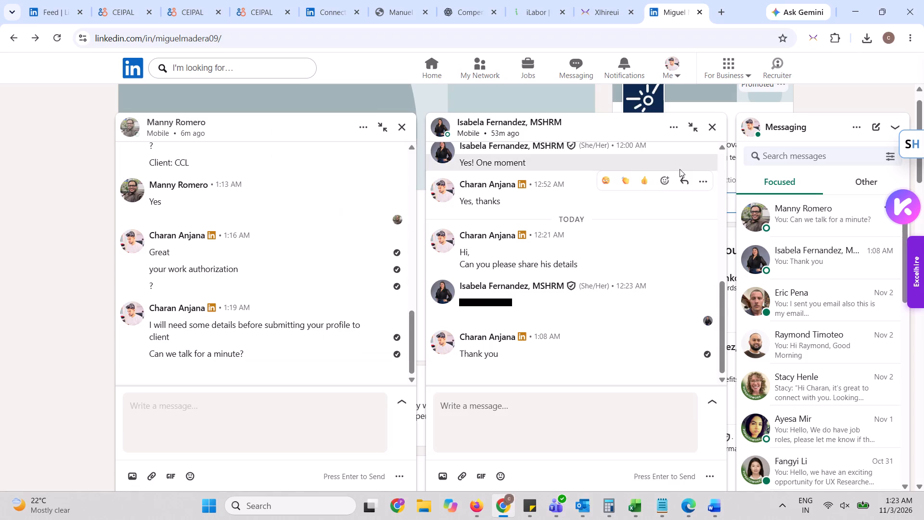
# Close the LinkedIn message thread with the contact who referred the candidate.
pyautogui.click(710, 129)
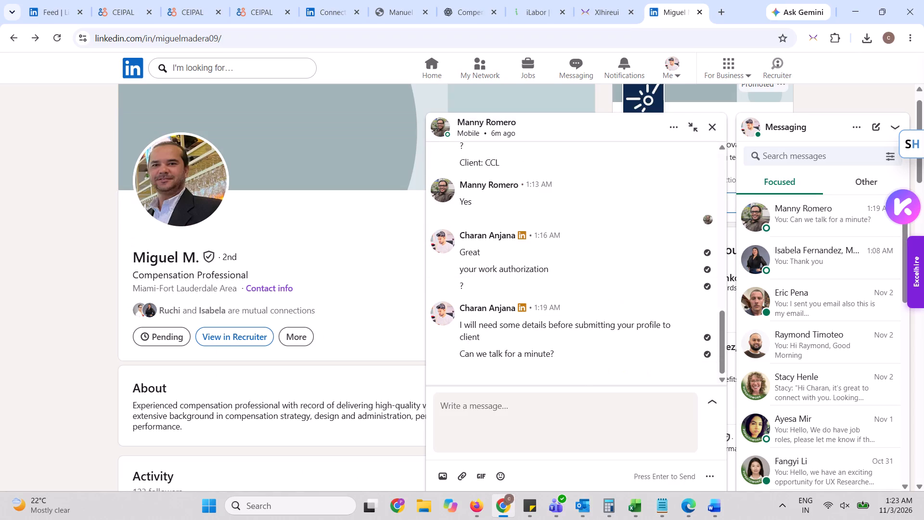
# Switch to the open October 2026 resume PDF and copy the candidate's name from its heading.
pyautogui.click(375, 0)
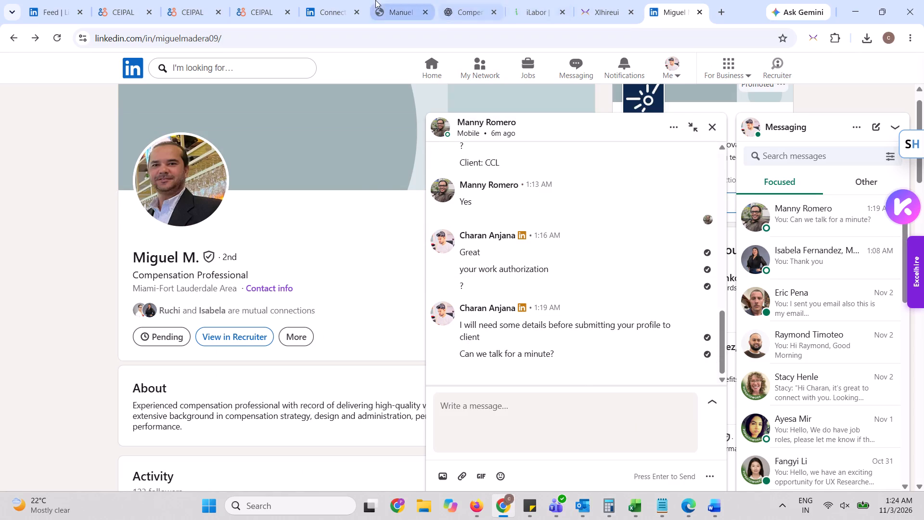
pyautogui.moveTo(493, 162); pyautogui.dragTo(356, 151)
pyautogui.hotkey('ctrl', 'c')
pyautogui.hotkey('ctrl', 'c')
pyautogui.hotkey('ctrl', 'c')
pyautogui.hotkey('ctrl', 'c')
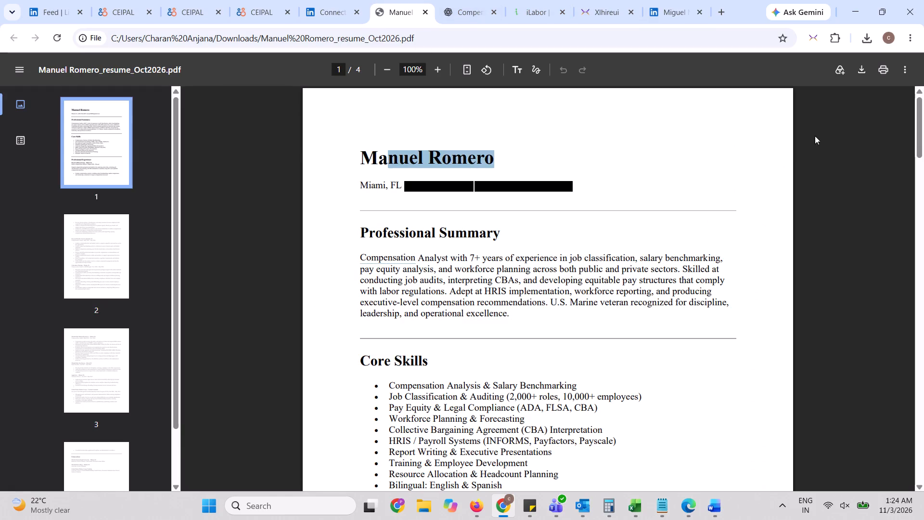
# Start saving a copy of the candidate's resume PDF.
pyautogui.click(860, 65)
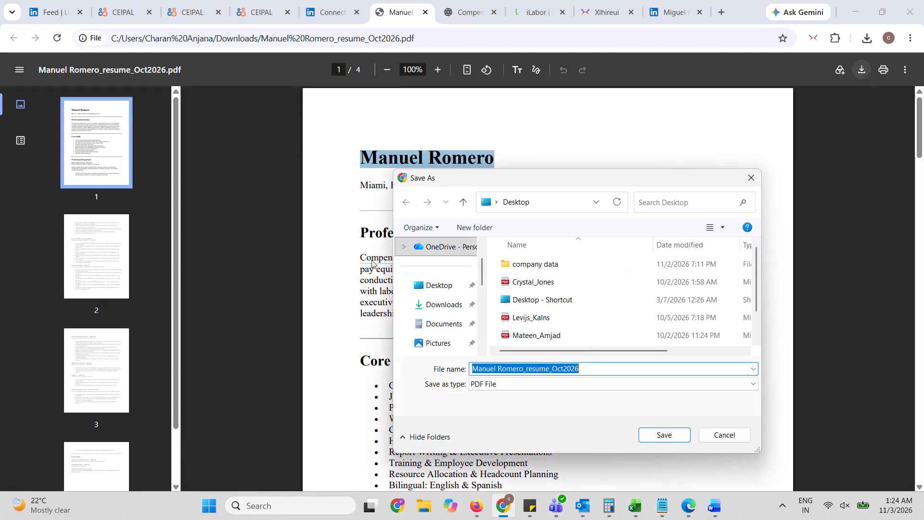
# Save the candidate's resume PDF to the Desktop with only the candidate's full name as the file name.
pyautogui.tripleClick(444, 281)
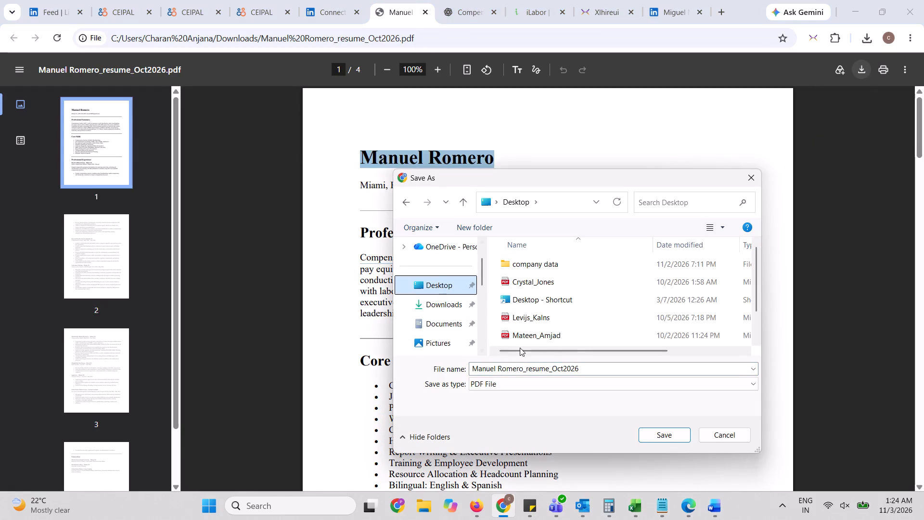
pyautogui.click(515, 363)
pyautogui.hotkey('ctrl', 'v')
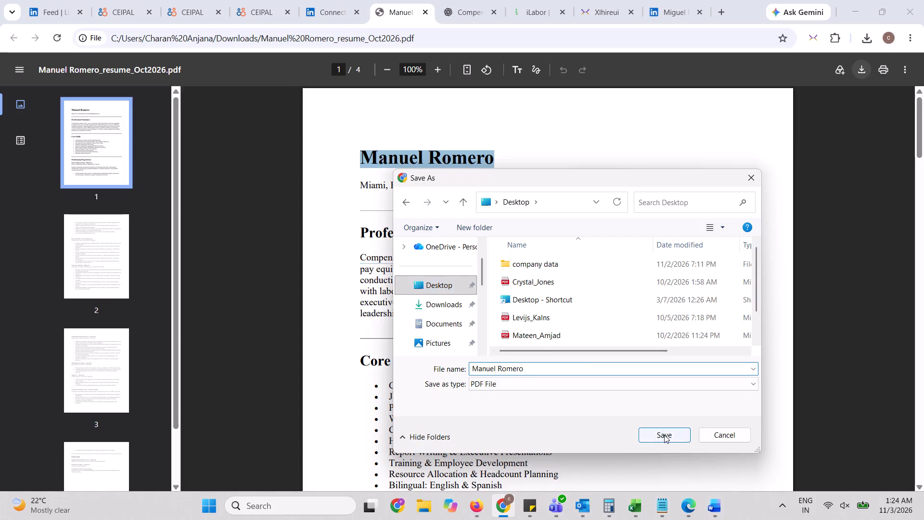
pyautogui.click(664, 435)
# Search the web for "pdf to word" in a new browser tab and open Smallpdf's Free PDF to Word Converter.
pyautogui.click(723, 8)
pyautogui.write('pdf')
pyautogui.press('Return')
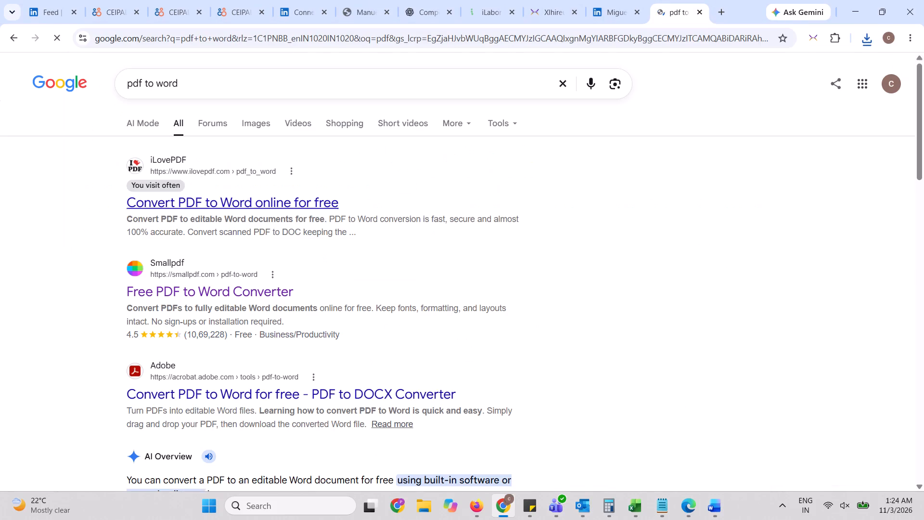
pyautogui.click(194, 293)
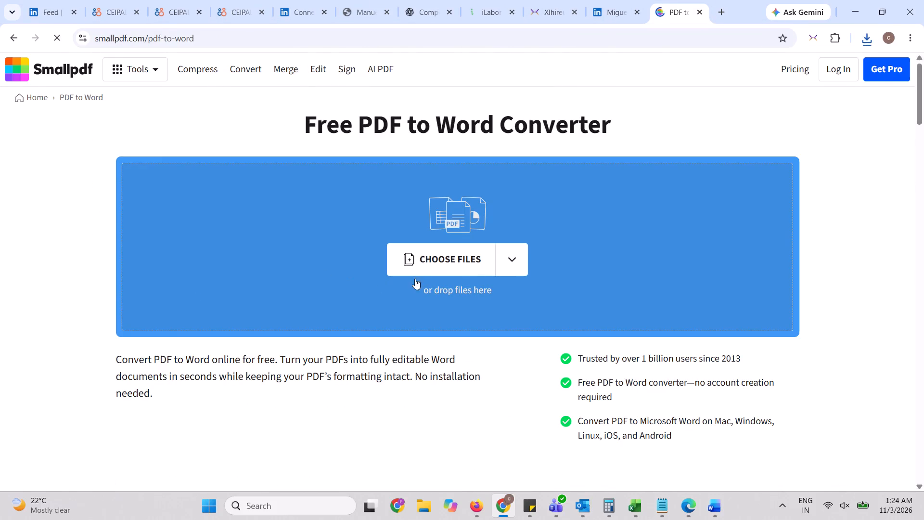
# Search the Desktop folder for the resume PDF by the candidate's name when choosing the file to convert.
pyautogui.click(435, 256)
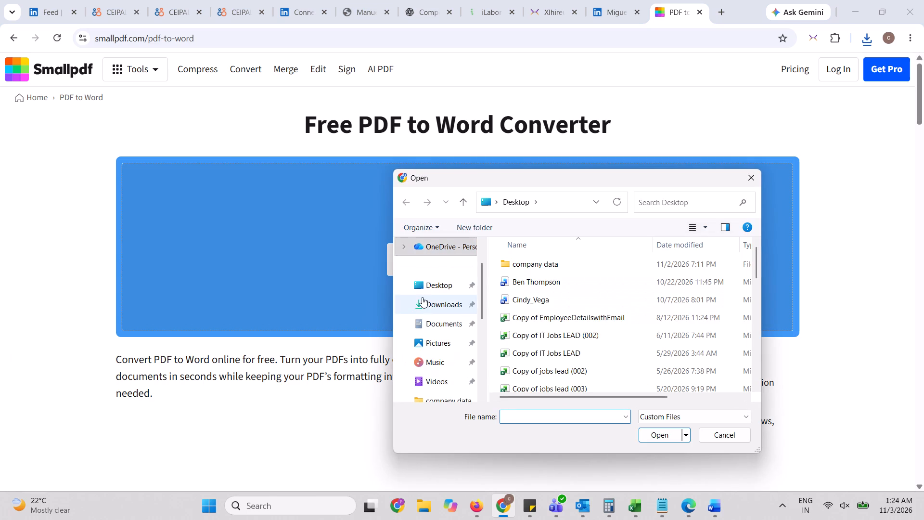
pyautogui.doubleClick(428, 289)
pyautogui.click(646, 203)
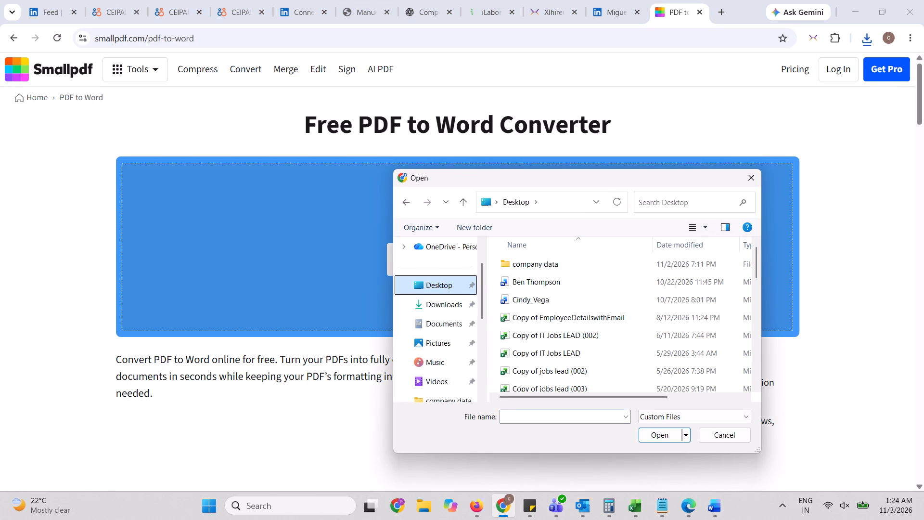
pyautogui.hotkey('ctrl', 'v')
pyautogui.press('Return')
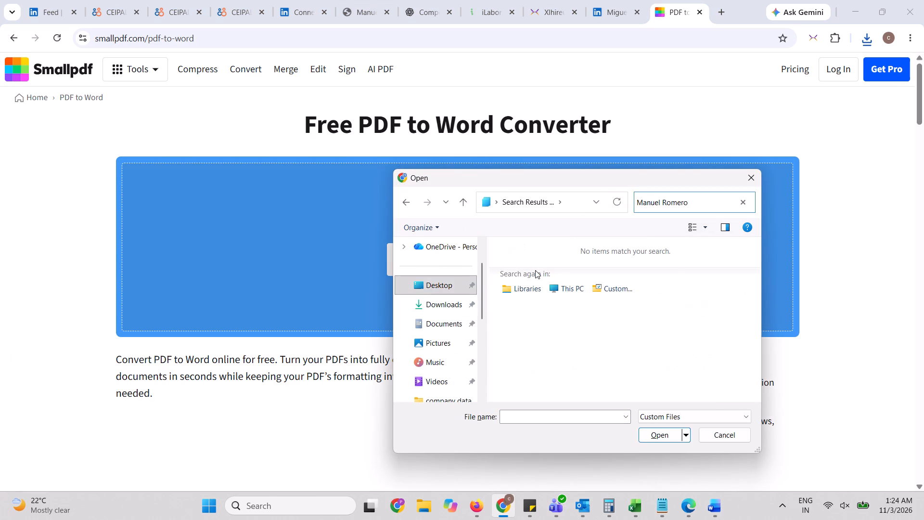
pyautogui.press('BackSpace')
pyautogui.press('BackSpace')
pyautogui.press('BackSpace')
pyautogui.press('BackSpace')
pyautogui.press('BackSpace')
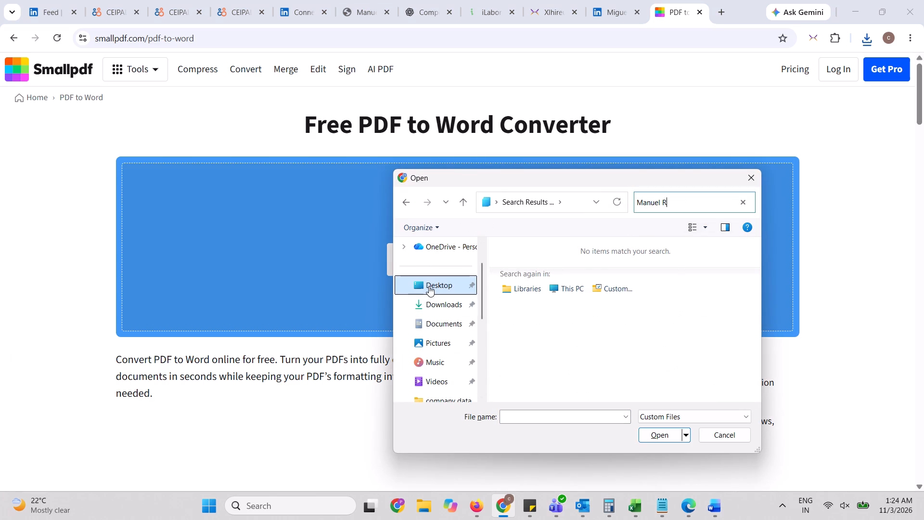
# Upload the candidate's resume PDF ending in "_resume_Oct2026" from the Downloads folder to the converter.
pyautogui.click(430, 301)
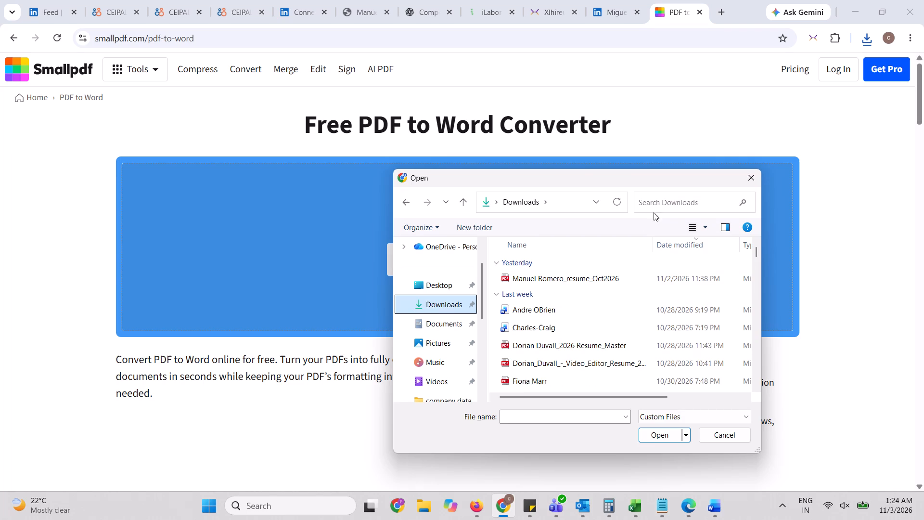
pyautogui.click(560, 280)
pyautogui.click(657, 433)
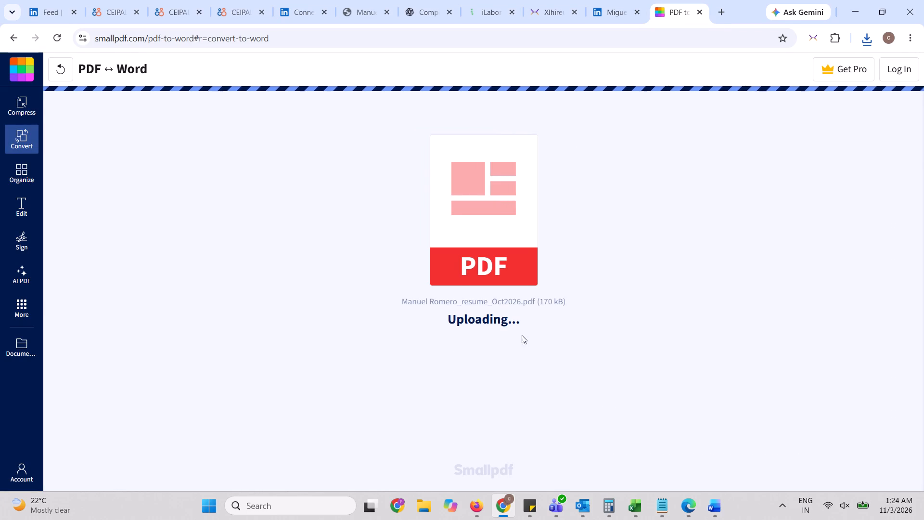
# Convert the uploaded resume to Word with Basic conversion and download the resulting DOCX file.
pyautogui.click(617, 1)
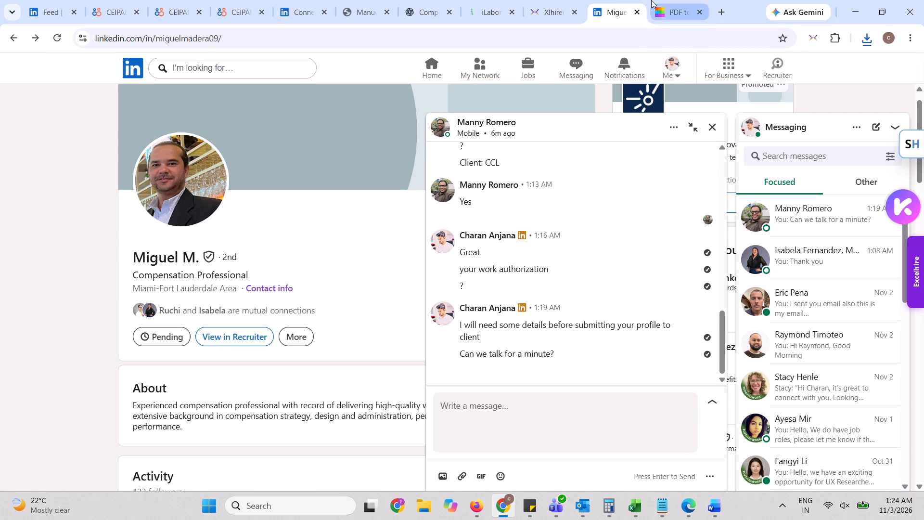
pyautogui.click(656, 0)
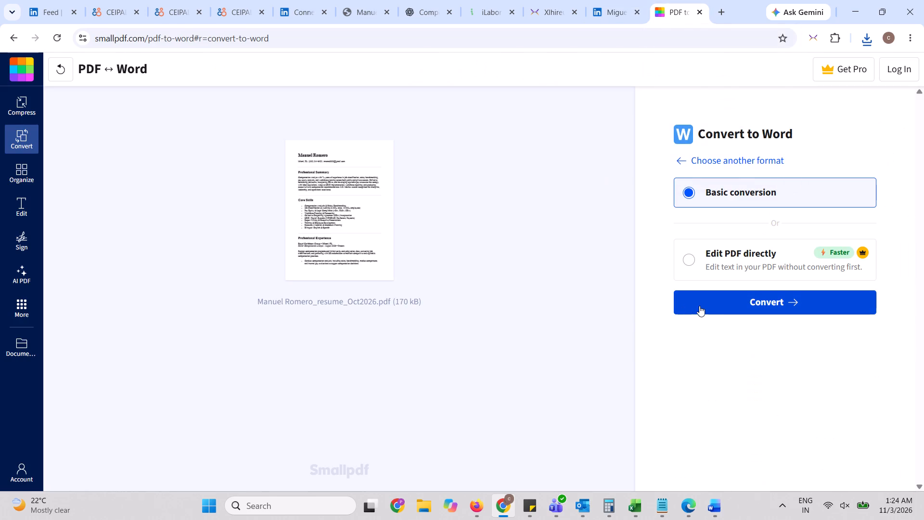
pyautogui.click(706, 302)
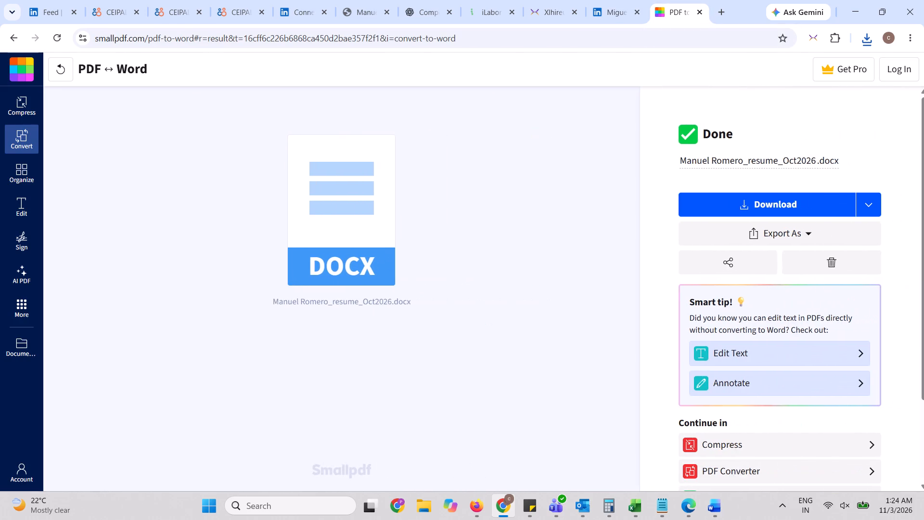
pyautogui.click(713, 209)
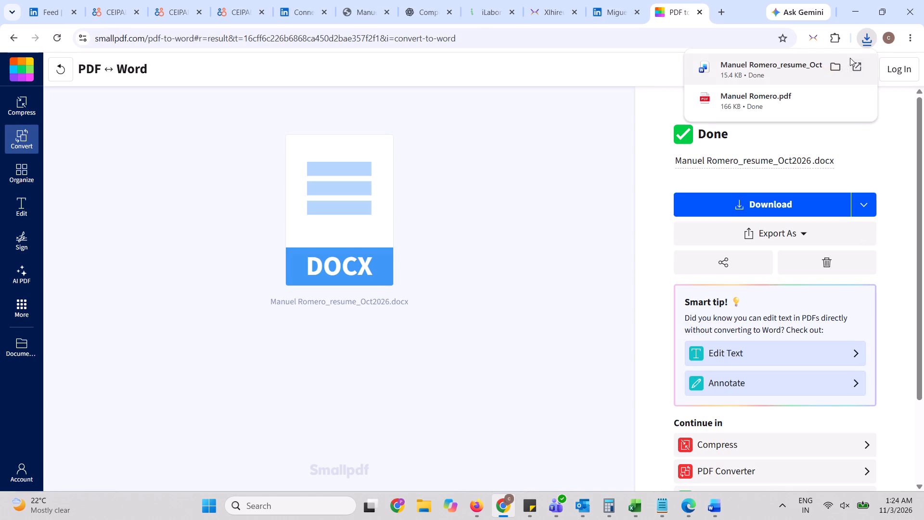
# Open the downloaded resume in Word and make the candidate's name and contact line at the top bold.
pyautogui.click(773, 65)
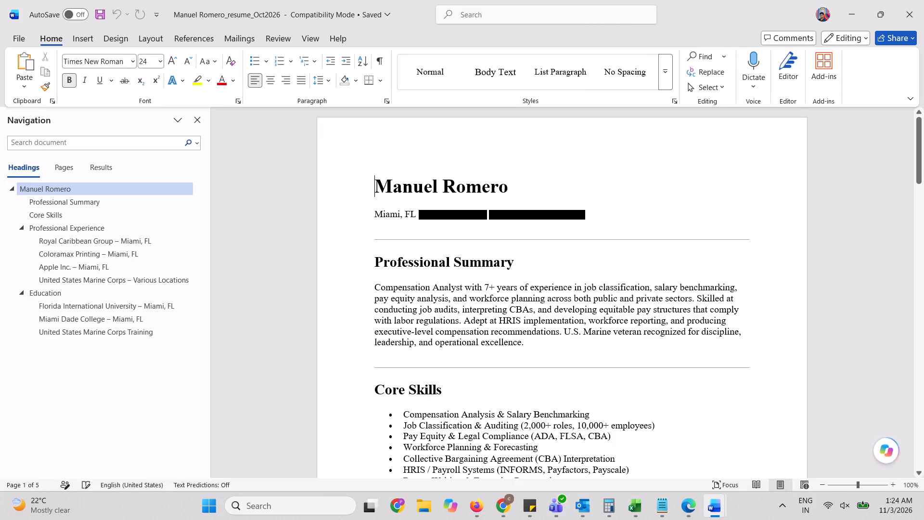
pyautogui.moveTo(597, 215); pyautogui.dragTo(336, 188)
pyautogui.hotkey('ctrl', 'b')
pyautogui.hotkey('ctrl', 'b')
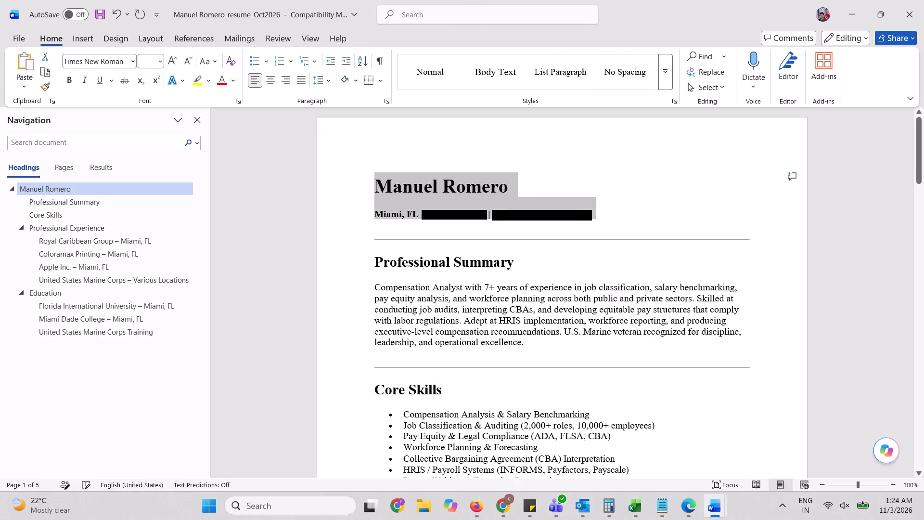
# Start saving a copy of the Word resume, choosing This PC as the location.
pyautogui.click(9, 40)
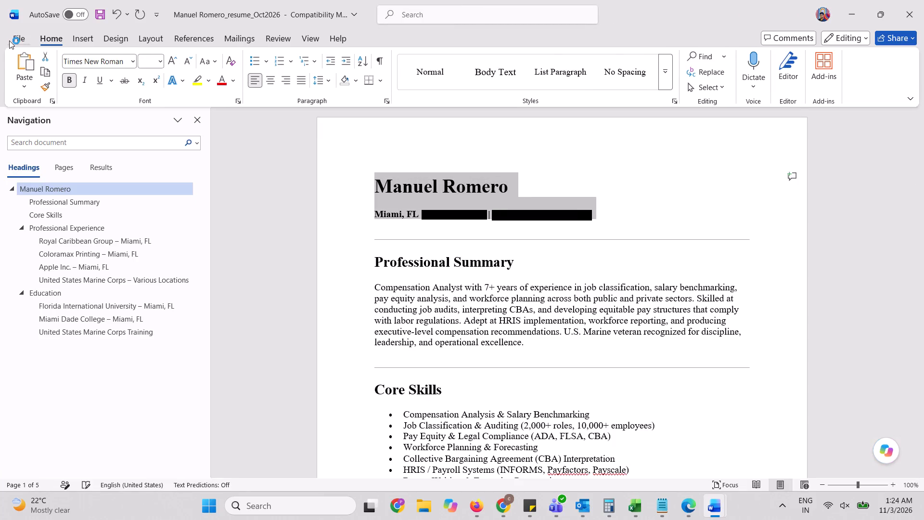
pyautogui.click(42, 224)
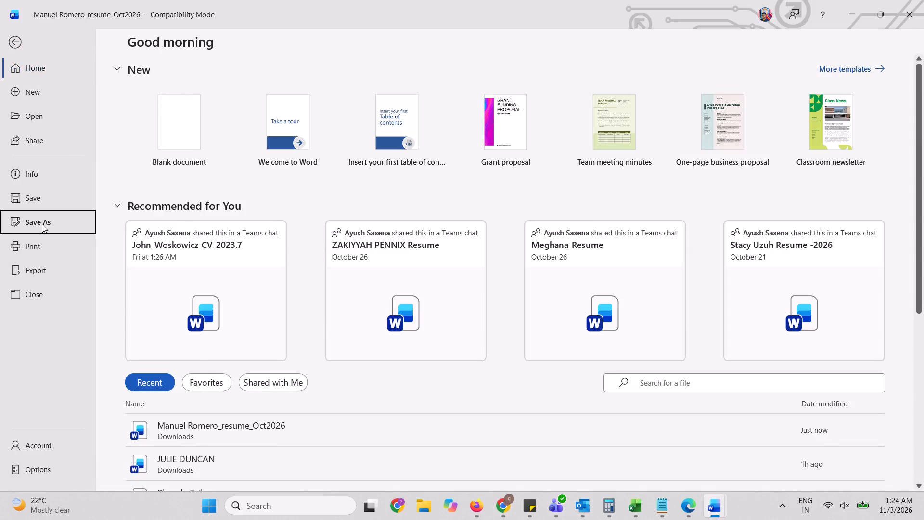
pyautogui.doubleClick(191, 305)
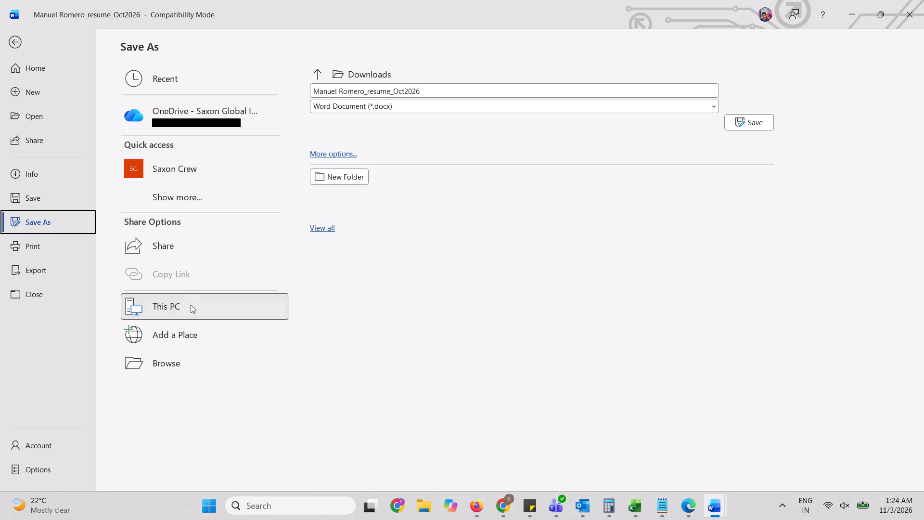
# Save the resume to the Desktop as a Word Document under its existing file name, accepting the upgrade to the newest file format.
pyautogui.scroll(11, 41, 140)
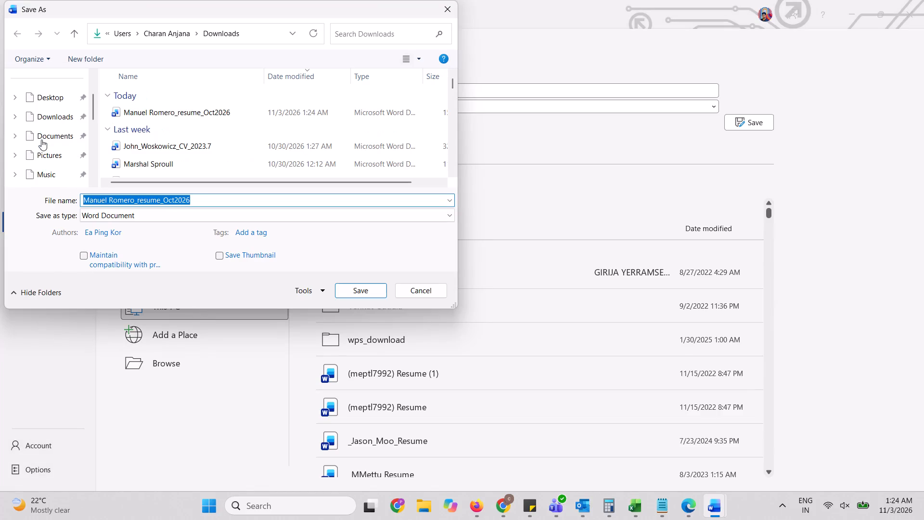
pyautogui.scroll(3, 41, 140)
pyautogui.doubleClick(41, 154)
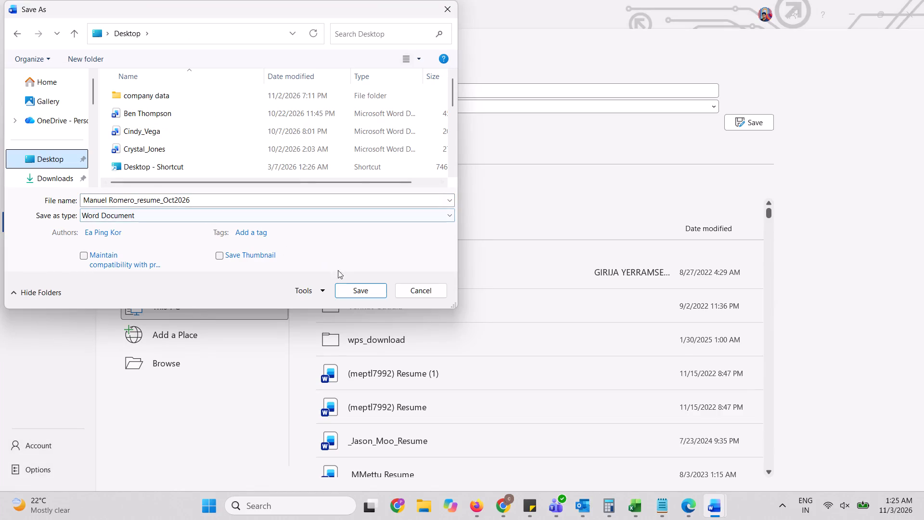
pyautogui.click(355, 290)
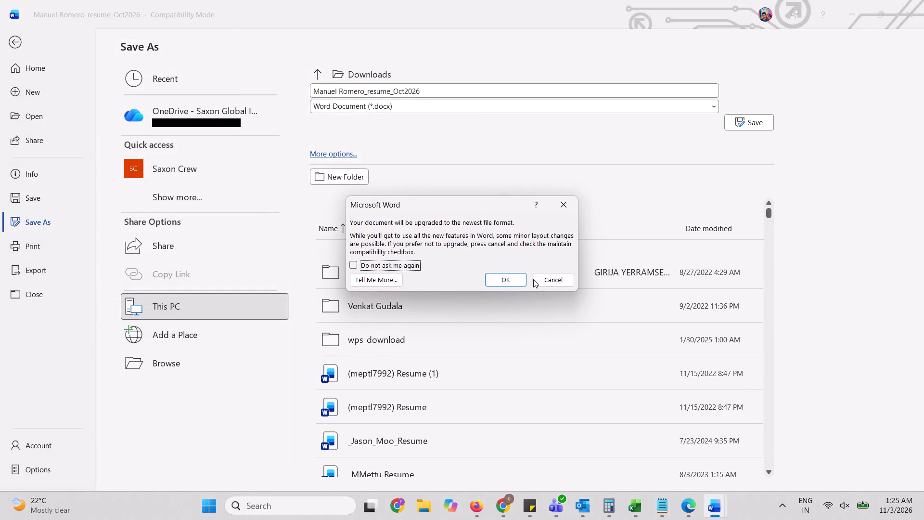
pyautogui.click(531, 281)
pyautogui.moveTo(531, 281); pyautogui.dragTo(514, 282)
pyautogui.click(514, 282)
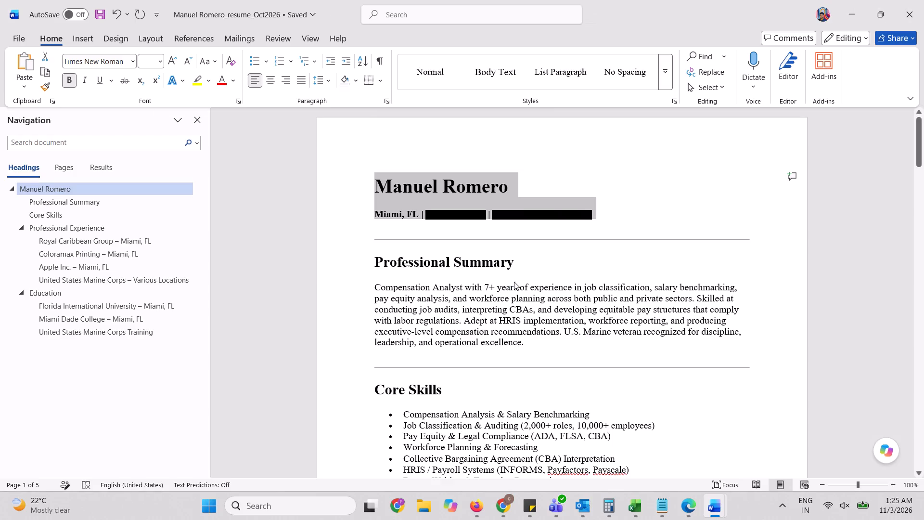
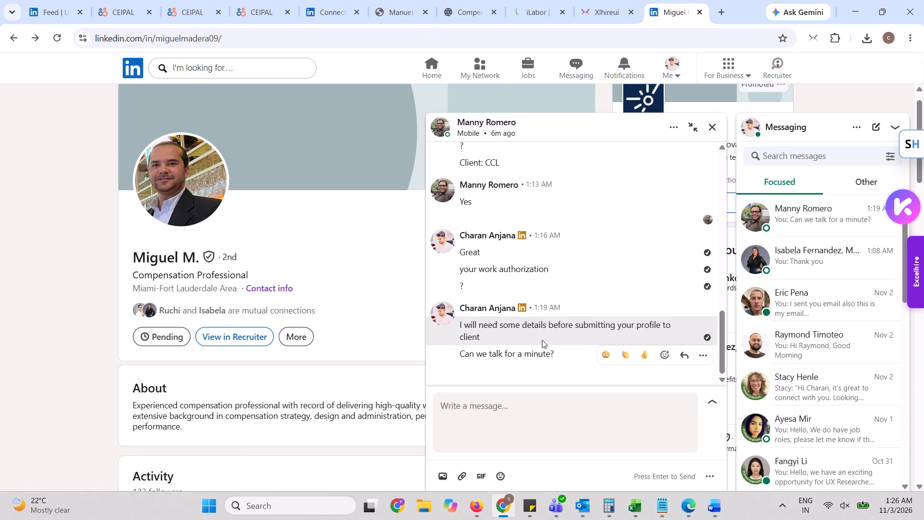
# Copy the candidate's name from the heading of the resume PDF open in Chrome.
pyautogui.click(403, 0)
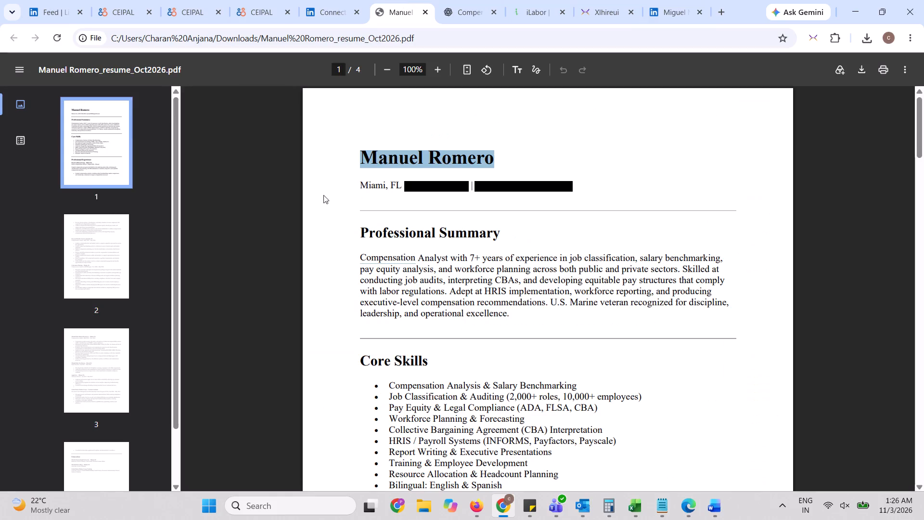
pyautogui.hotkey('ctrl', 'c')
pyautogui.hotkey('ctrl', 'c')
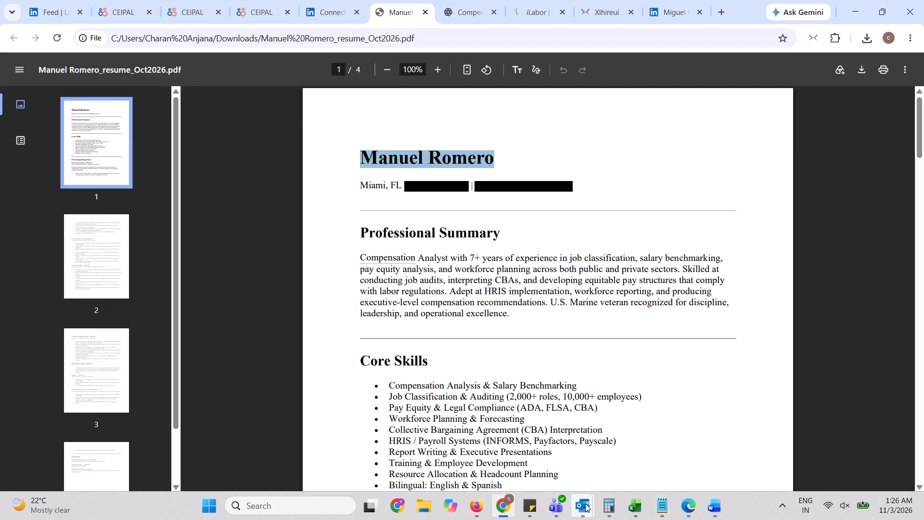
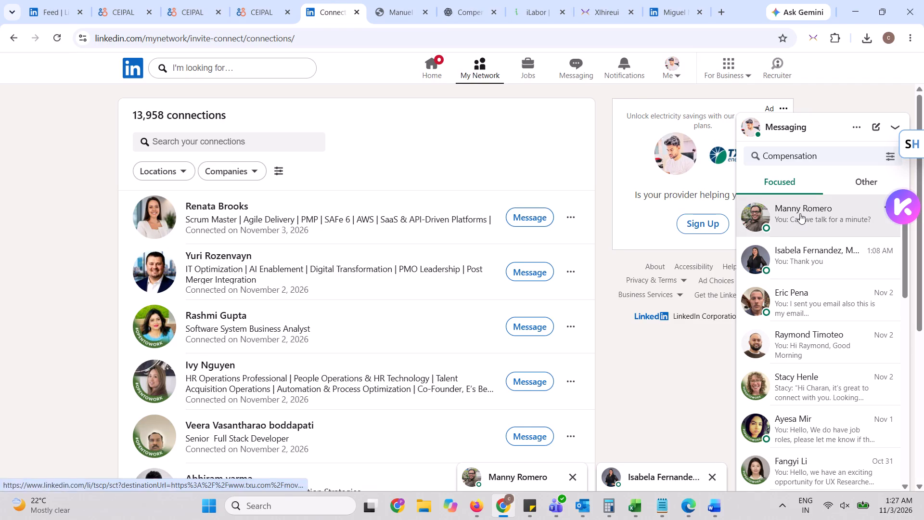
# In Chrome, open the LinkedIn profile of the compensation analyst from the most recent message conversation and copy the profile's web address.
pyautogui.click(801, 213)
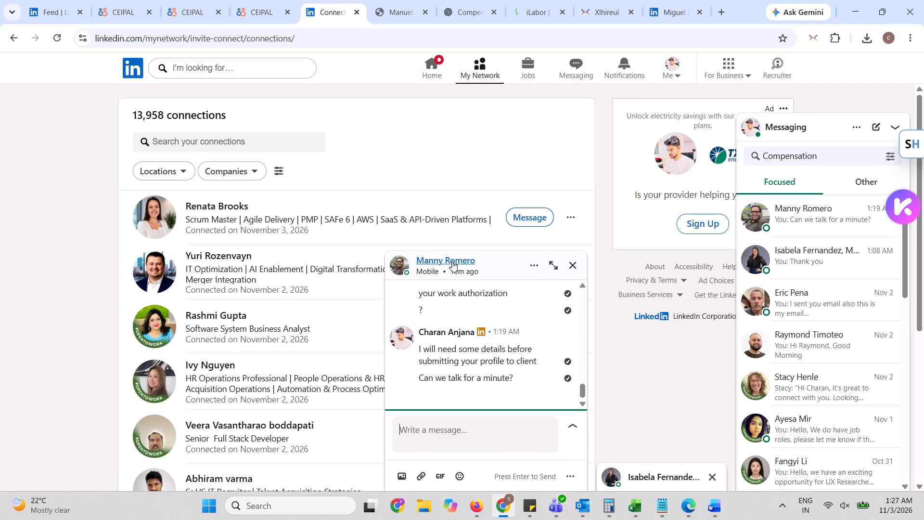
pyautogui.click(452, 260)
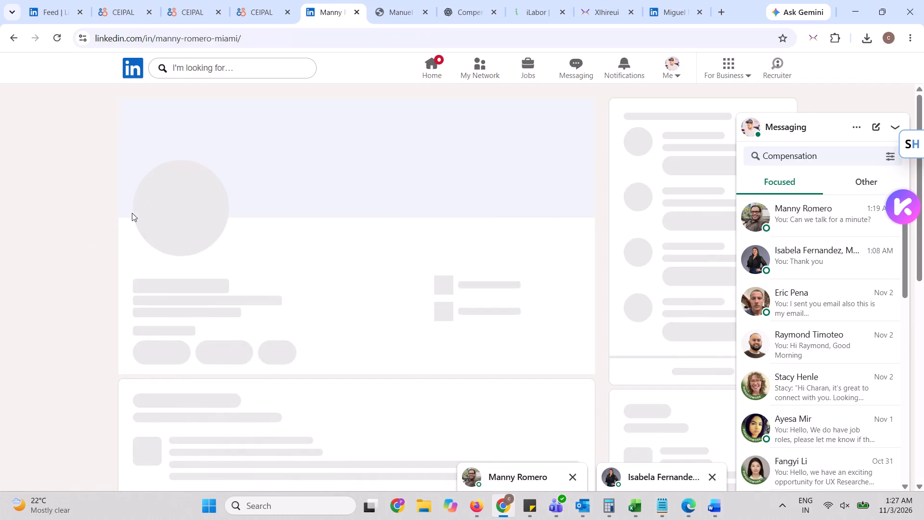
pyautogui.click(277, 42)
pyautogui.hotkey('ctrl', 'c')
pyautogui.hotkey('ctrl', 'c')
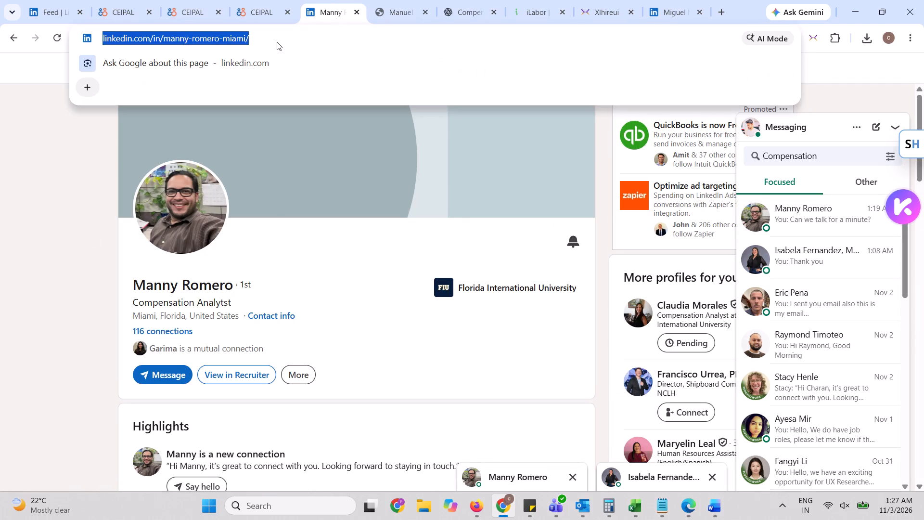
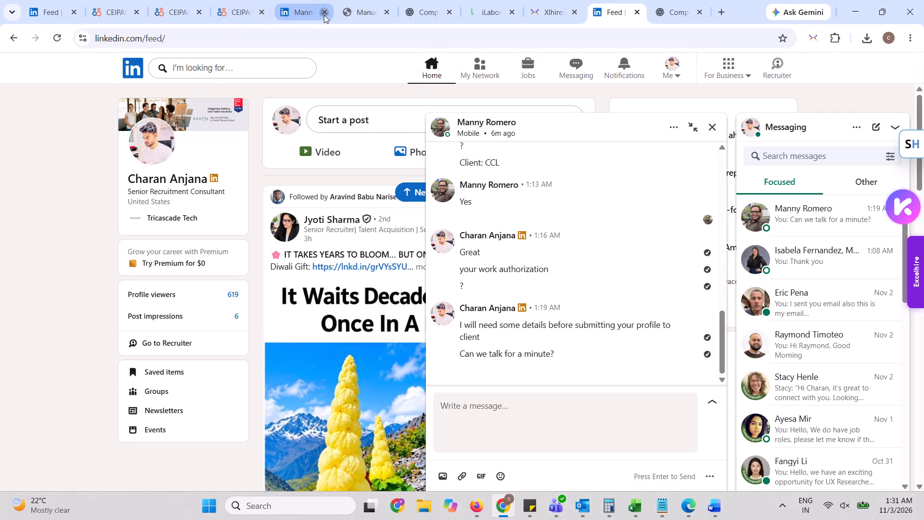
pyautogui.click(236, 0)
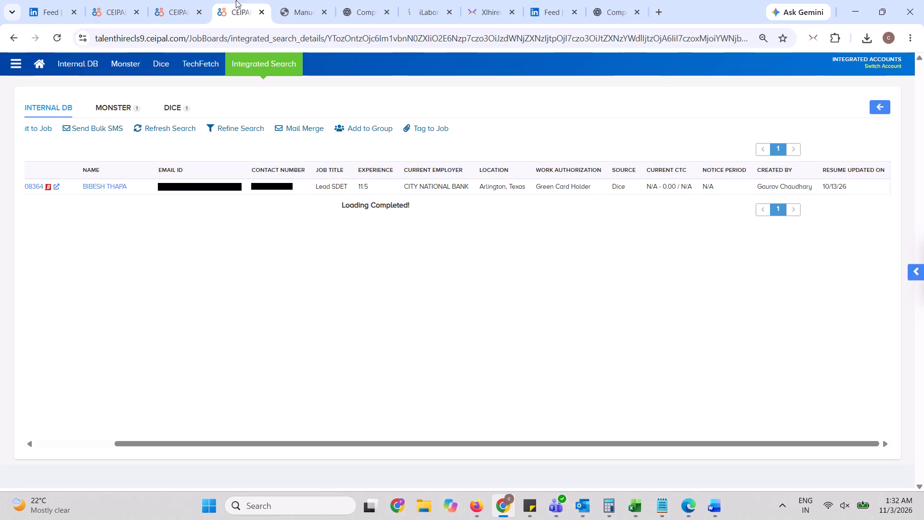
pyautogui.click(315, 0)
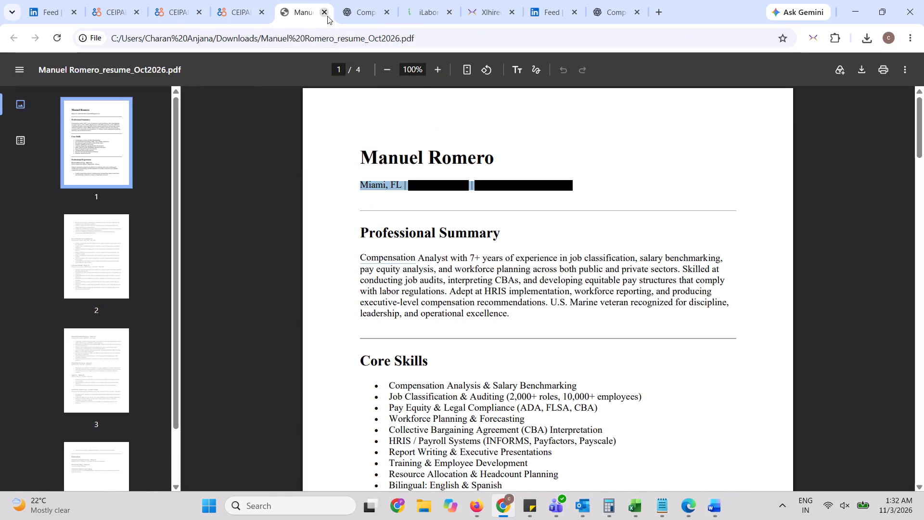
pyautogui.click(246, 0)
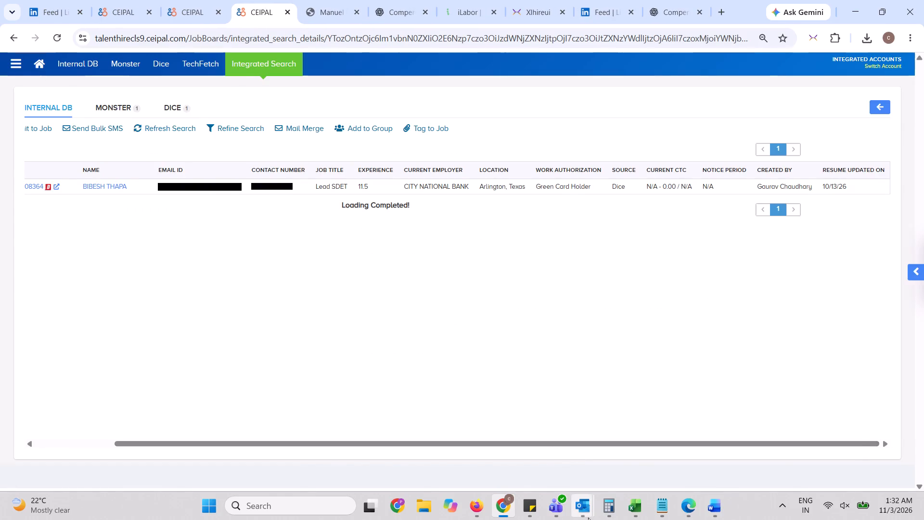
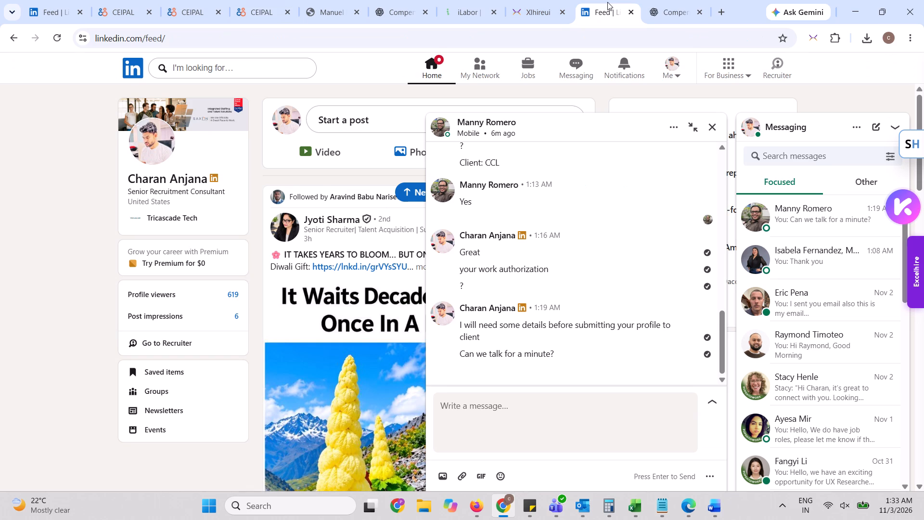
# Review the open LinkedIn message thread with the candidate, from the earlier resume exchange to the latest messages.
pyautogui.scroll(-1, 513, 305)
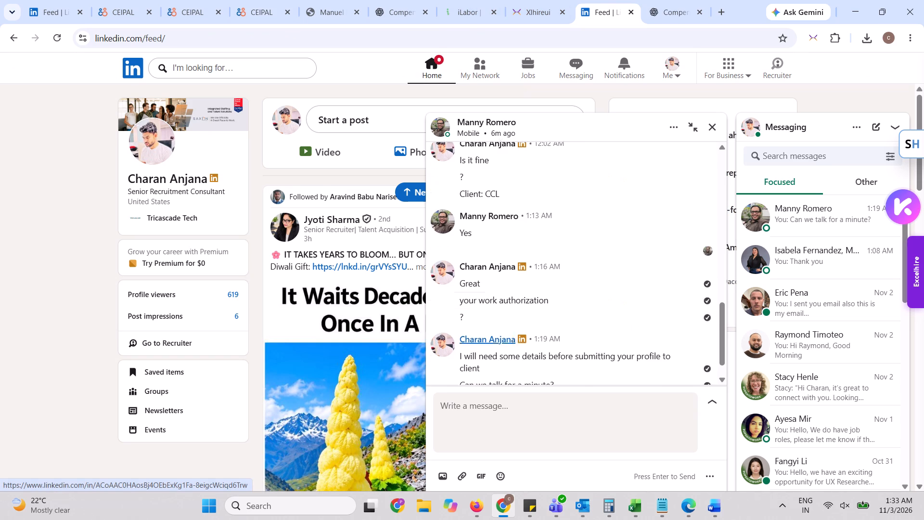
pyautogui.scroll(-2, 513, 305)
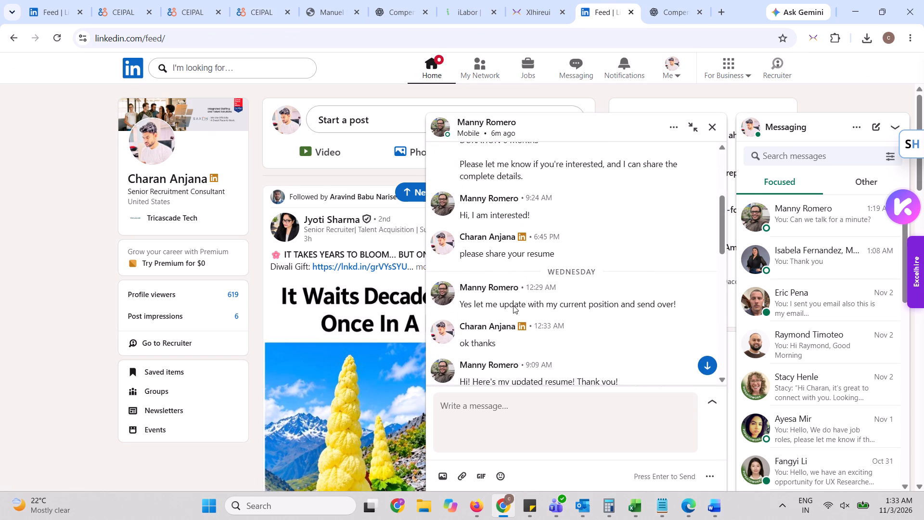
pyautogui.scroll(-4, 513, 305)
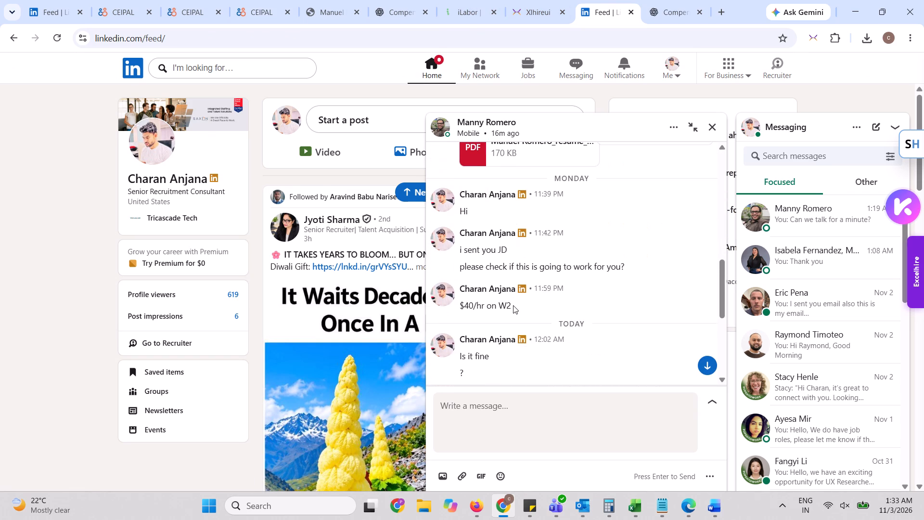
pyautogui.scroll(-5, 513, 305)
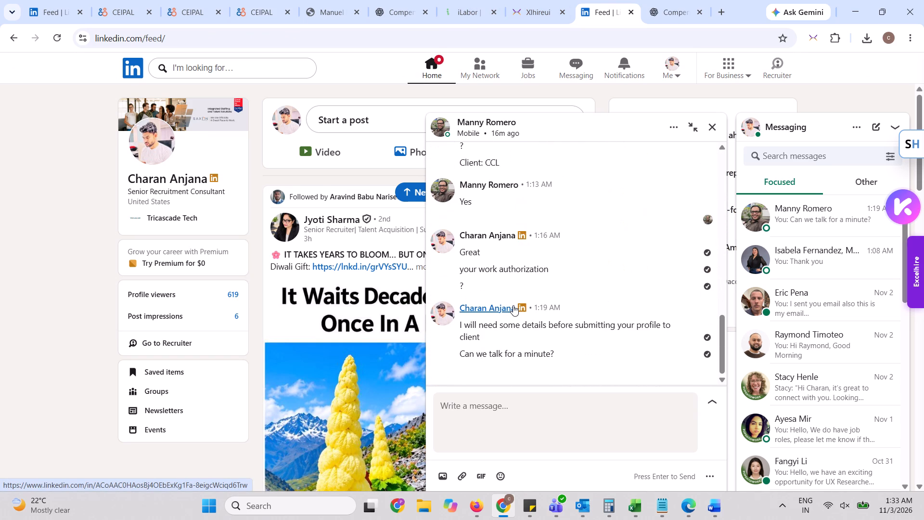
pyautogui.scroll(-2, 317, 319)
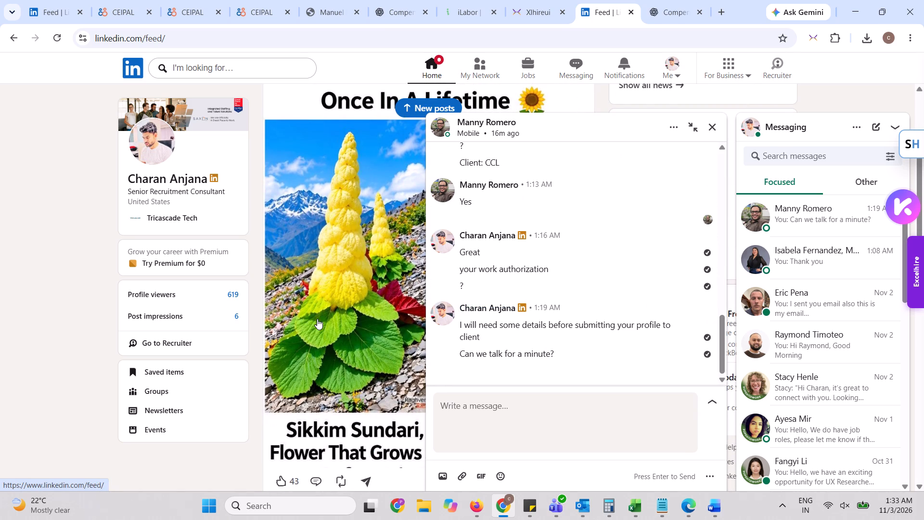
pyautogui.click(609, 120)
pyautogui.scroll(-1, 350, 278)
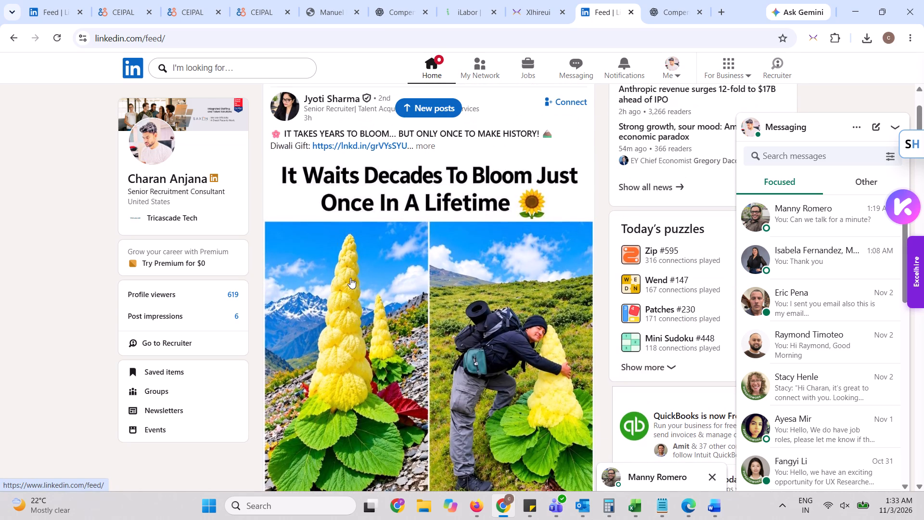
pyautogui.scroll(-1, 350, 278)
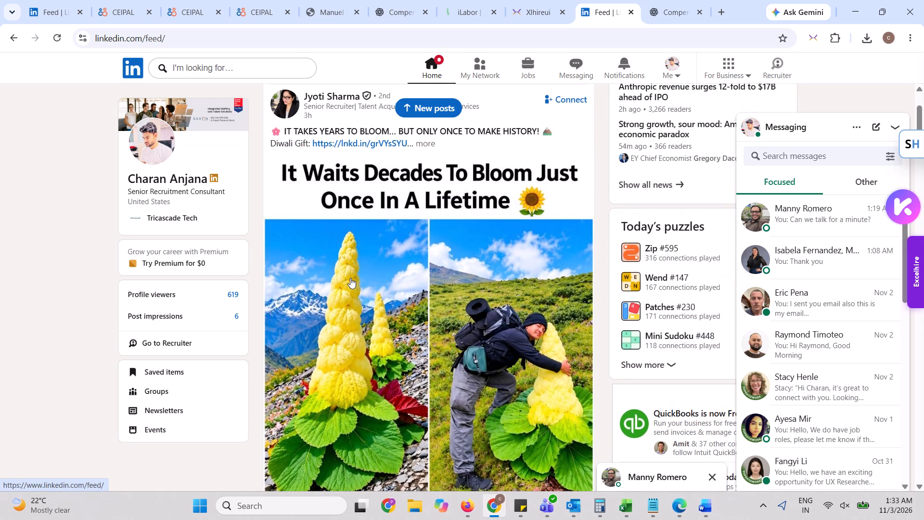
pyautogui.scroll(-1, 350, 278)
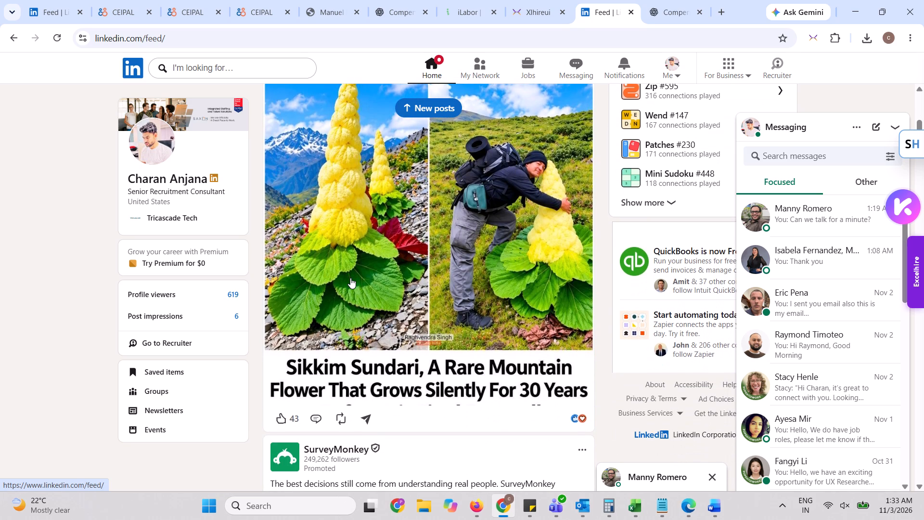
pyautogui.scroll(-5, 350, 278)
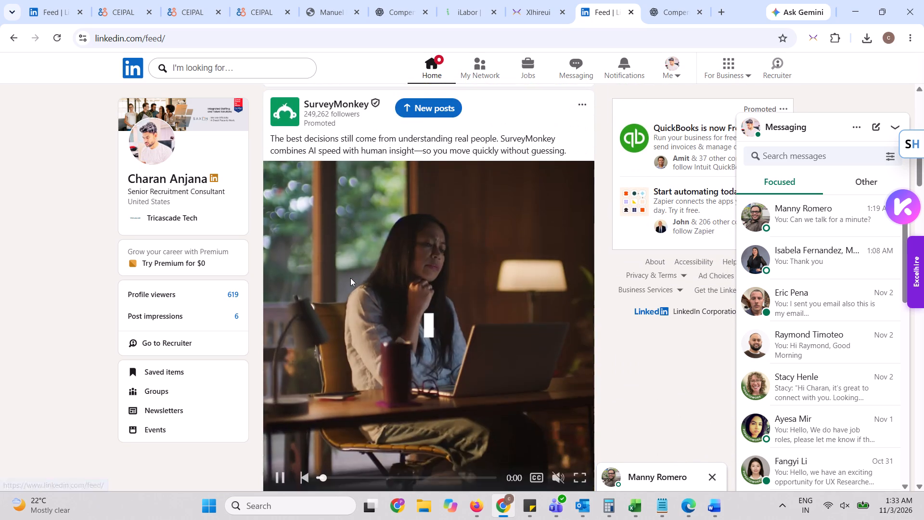
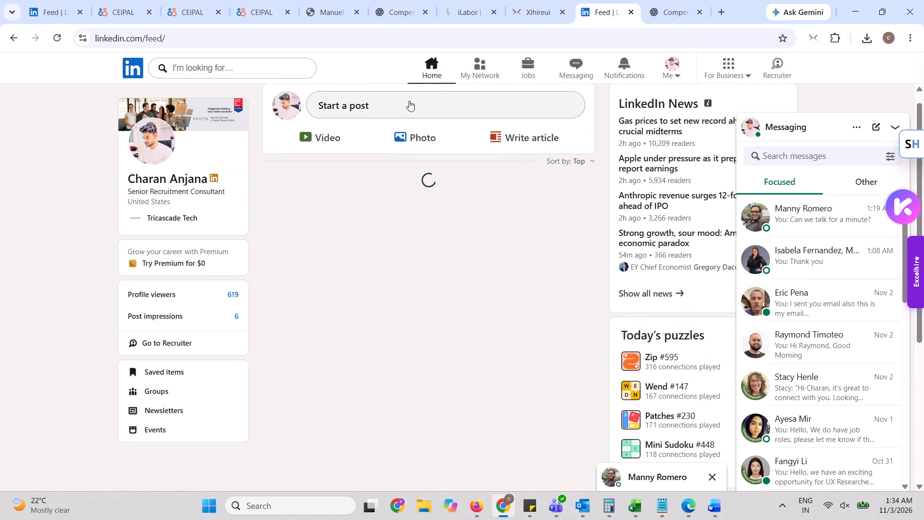
# Browse the LinkedIn home feed and view the Halloween video post about the job market.
pyautogui.scroll(-1, 434, 254)
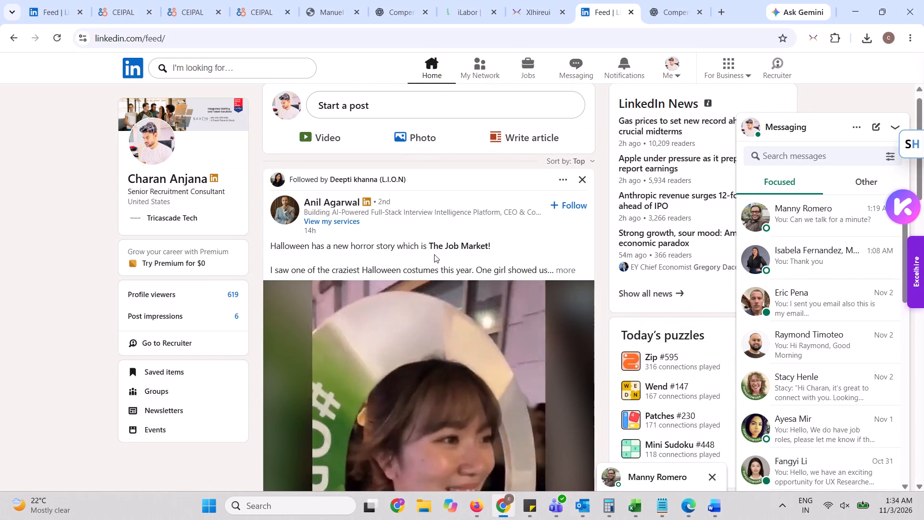
pyautogui.scroll(-4, 434, 254)
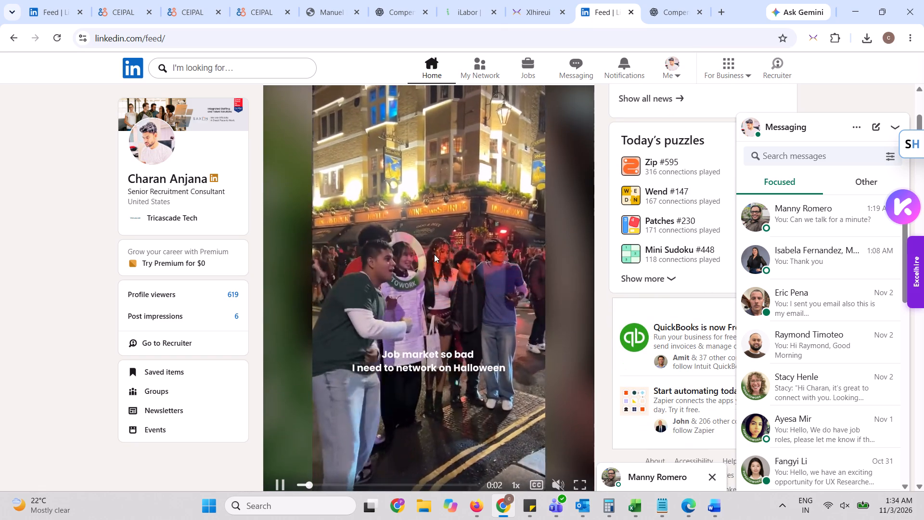
pyautogui.scroll(-1, 434, 254)
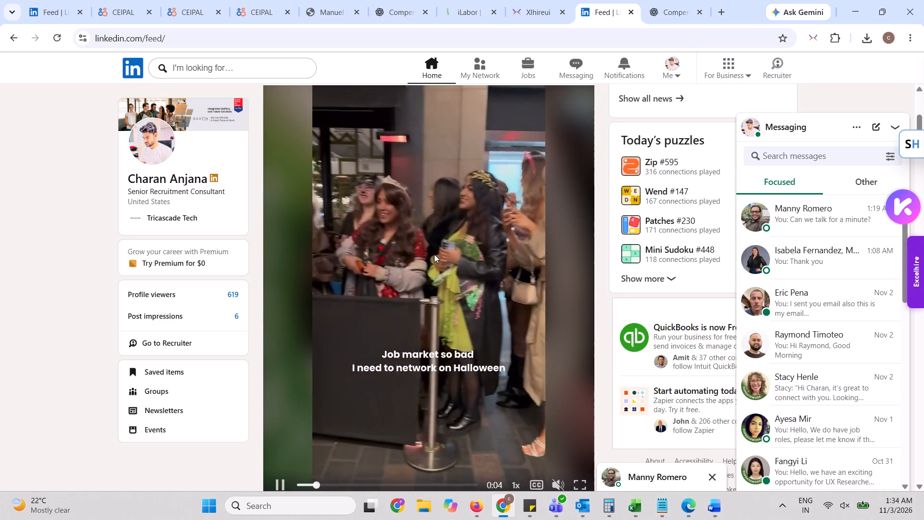
pyautogui.scroll(-3, 434, 254)
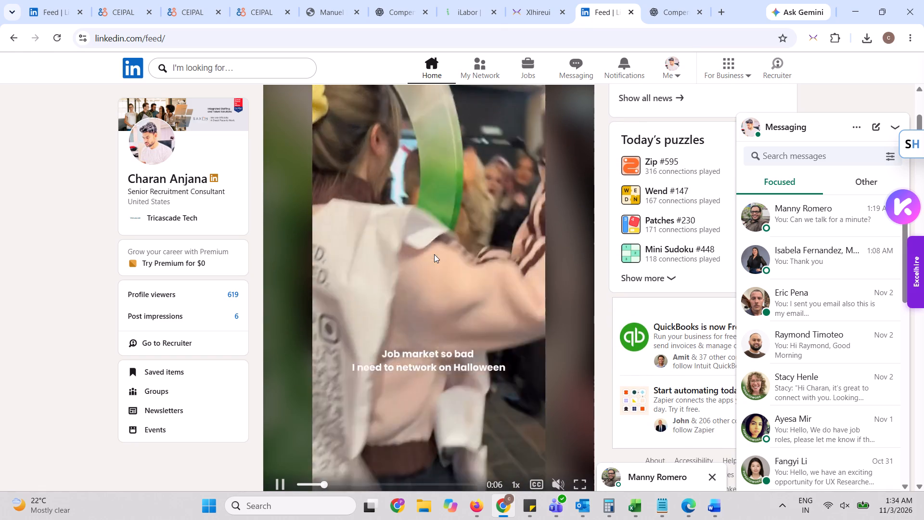
pyautogui.scroll(-3, 434, 254)
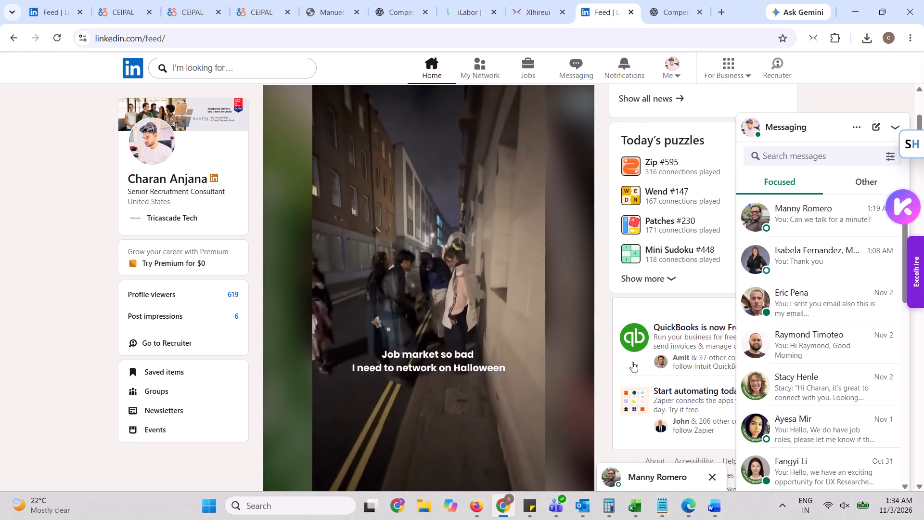
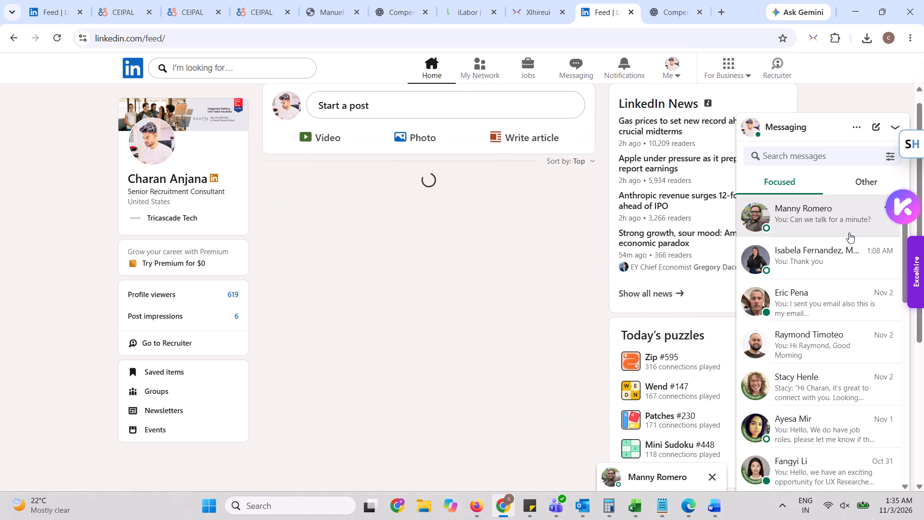
# Open the most recent candidate conversation in LinkedIn messaging to check for a reply to the call request.
pyautogui.click(849, 230)
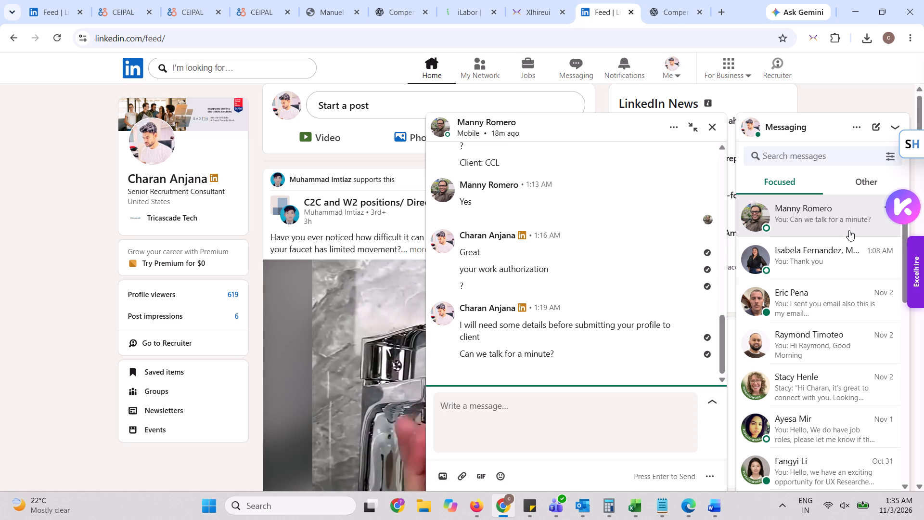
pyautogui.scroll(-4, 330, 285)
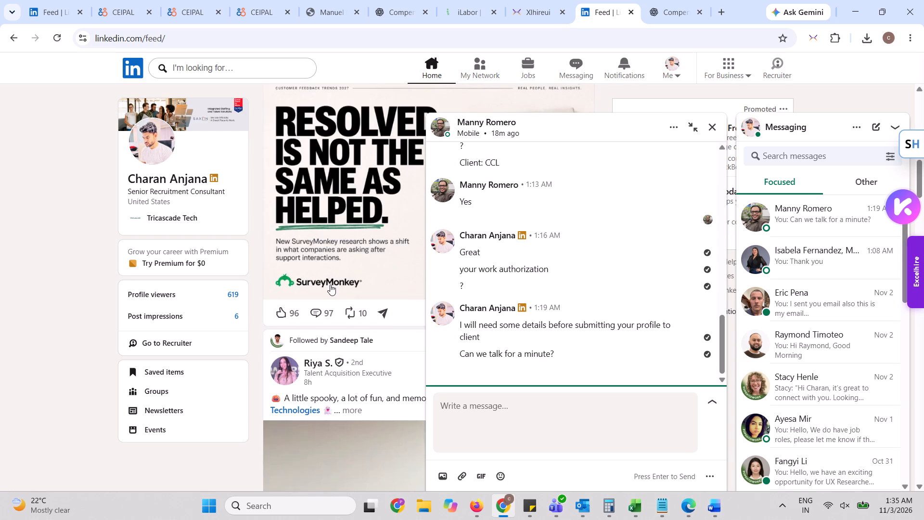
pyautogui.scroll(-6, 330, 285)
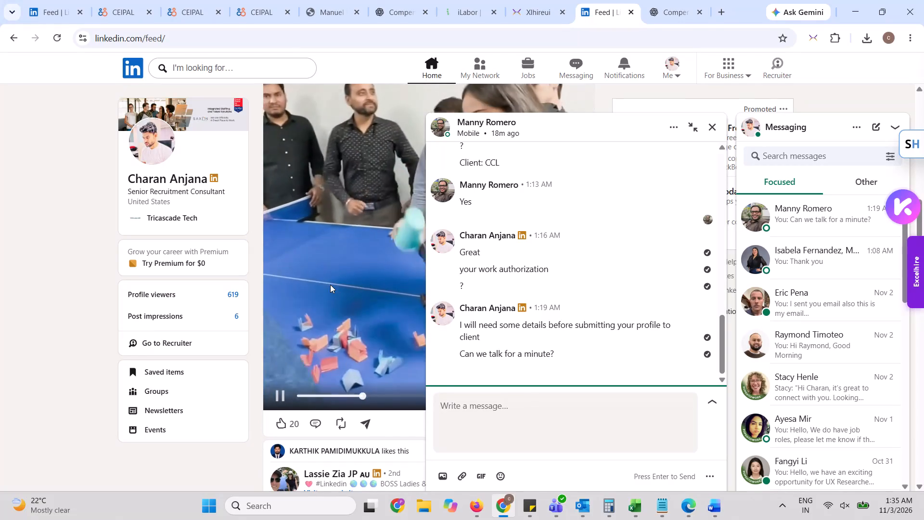
# Minimize the open candidate conversation so it no longer covers the LinkedIn feed.
pyautogui.scroll(-5, 330, 285)
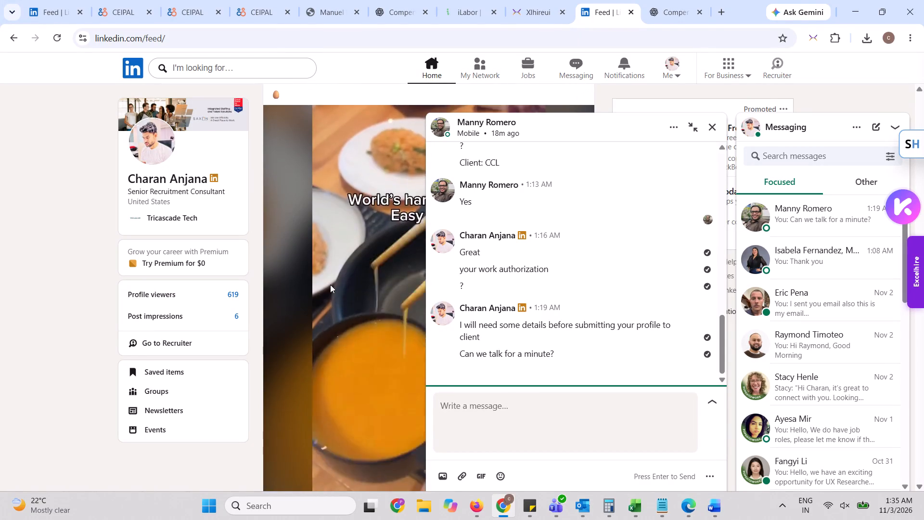
pyautogui.scroll(-2, 330, 285)
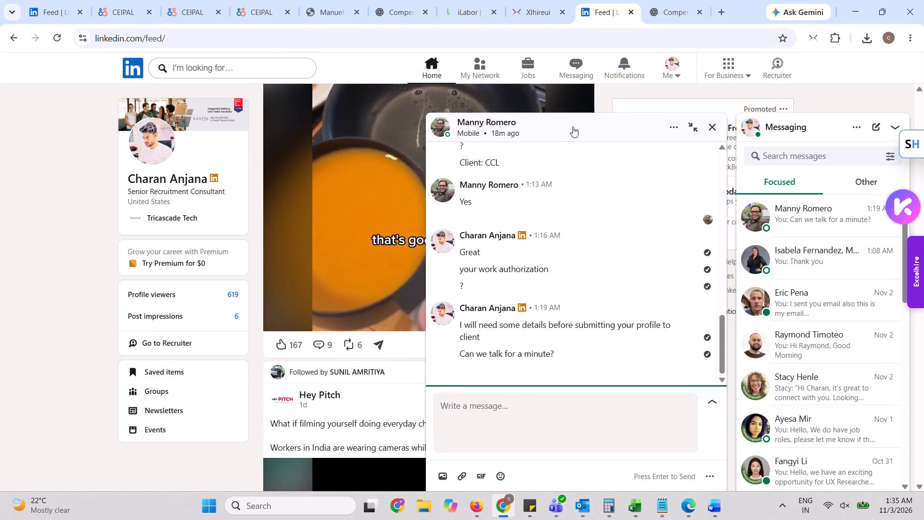
pyautogui.click(573, 129)
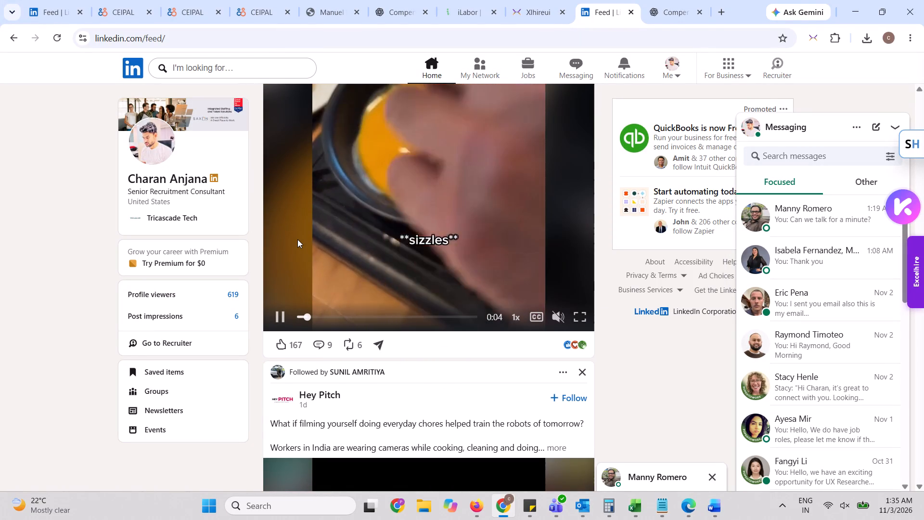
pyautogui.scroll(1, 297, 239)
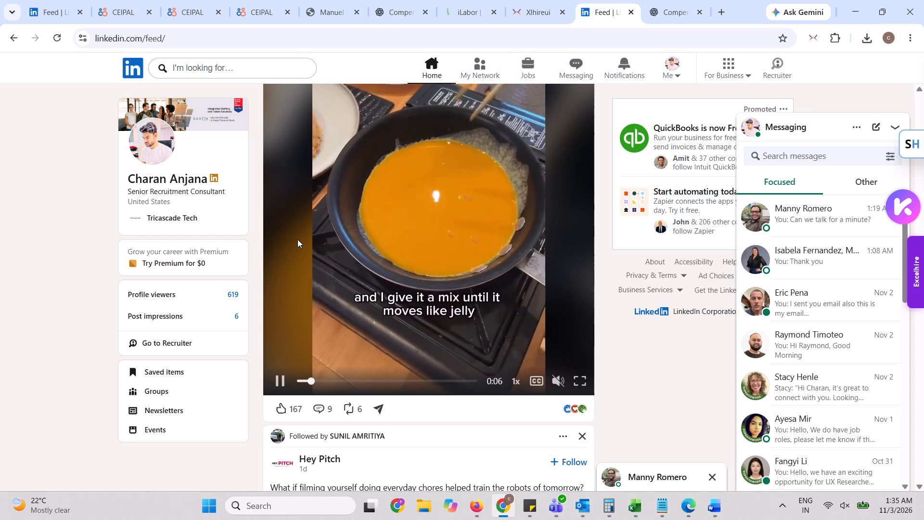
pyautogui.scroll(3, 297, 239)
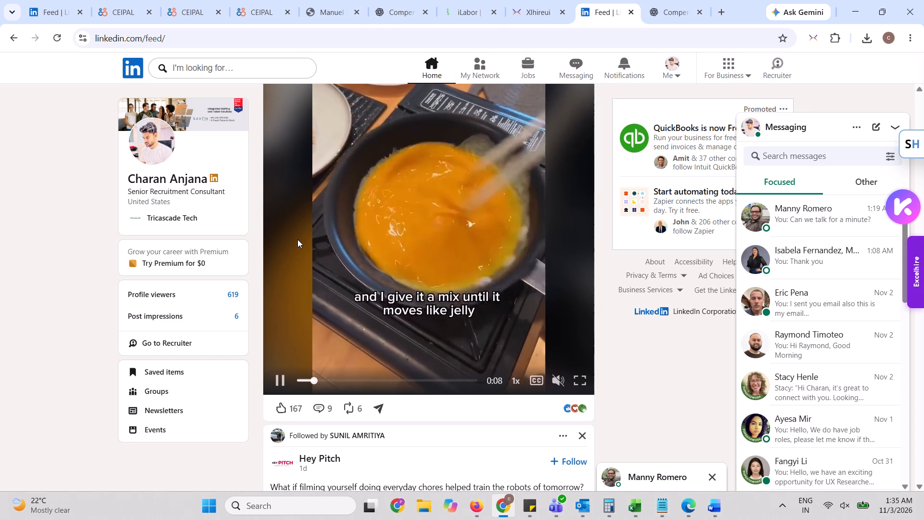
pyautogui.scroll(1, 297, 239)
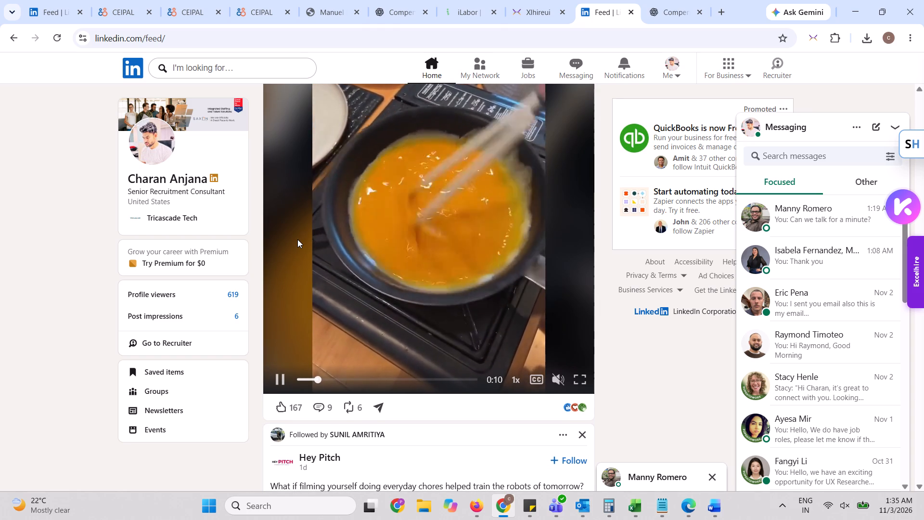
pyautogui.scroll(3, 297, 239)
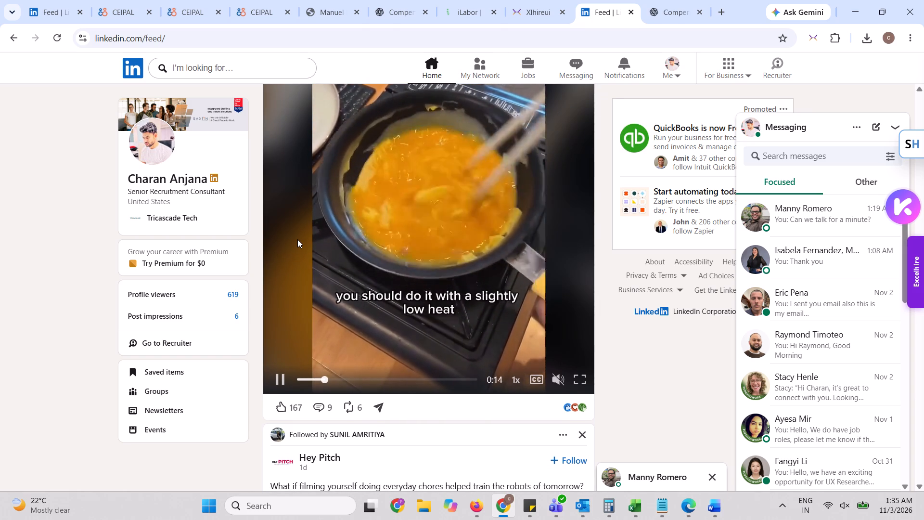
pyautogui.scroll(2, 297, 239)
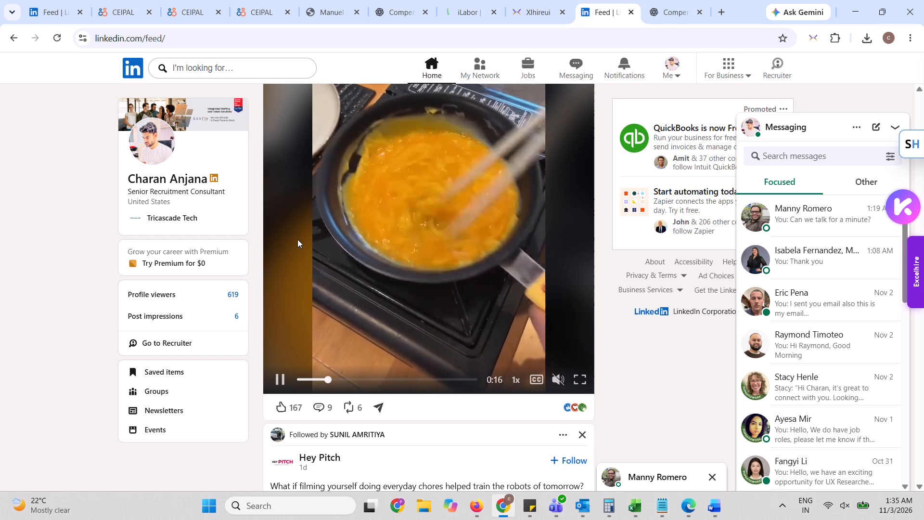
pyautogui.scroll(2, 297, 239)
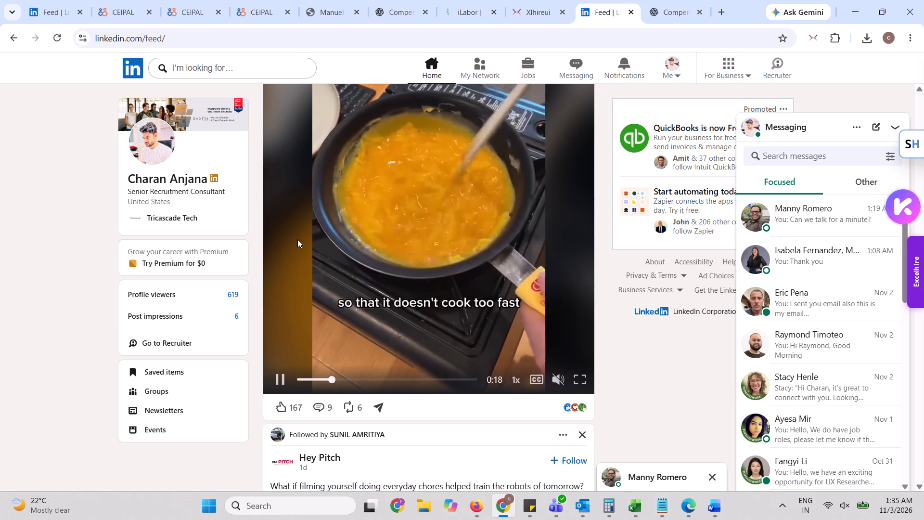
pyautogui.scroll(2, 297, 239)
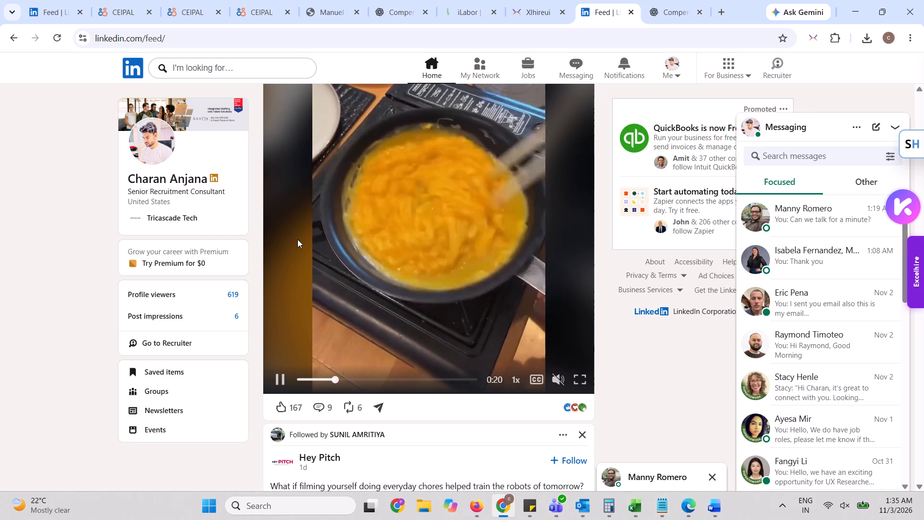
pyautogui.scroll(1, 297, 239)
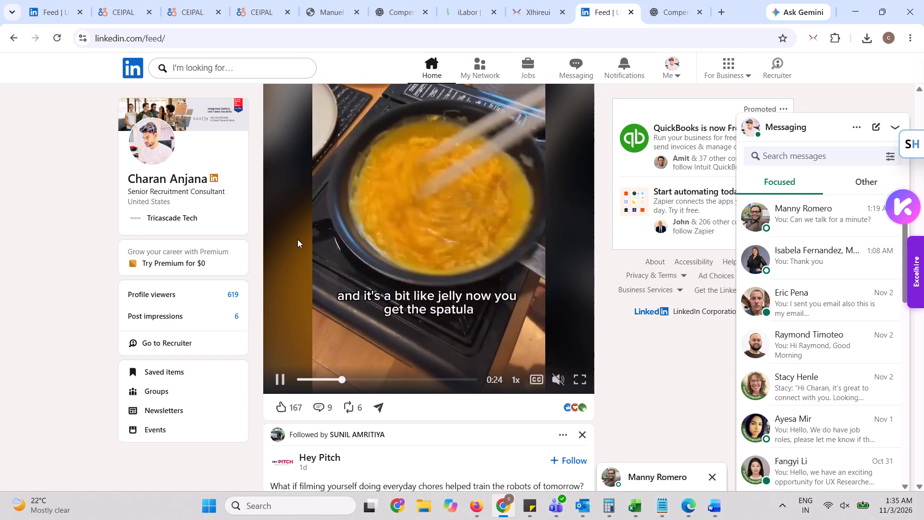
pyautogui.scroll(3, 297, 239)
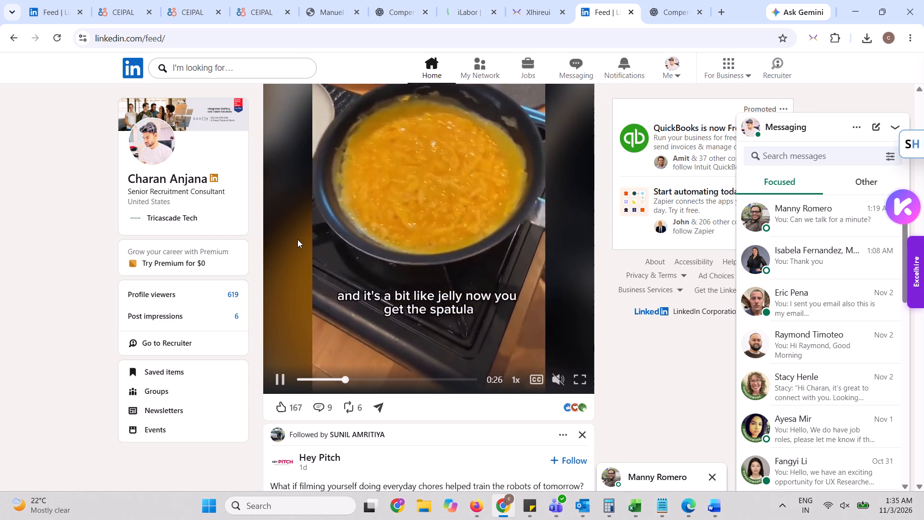
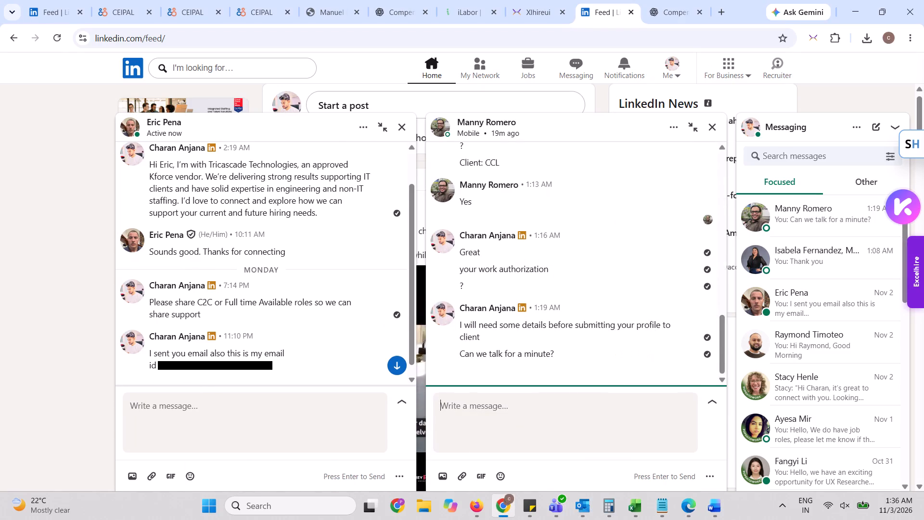
# Review the earlier messages in the open candidate chat about the CCL role, back to the shared resume and pay rate.
pyautogui.scroll(2, 559, 309)
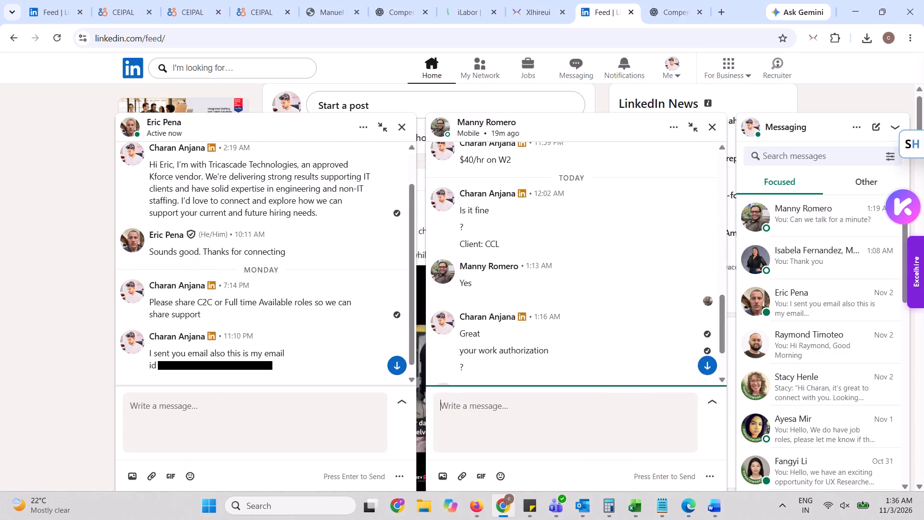
pyautogui.scroll(2, 559, 309)
pyautogui.scroll(-1, 559, 309)
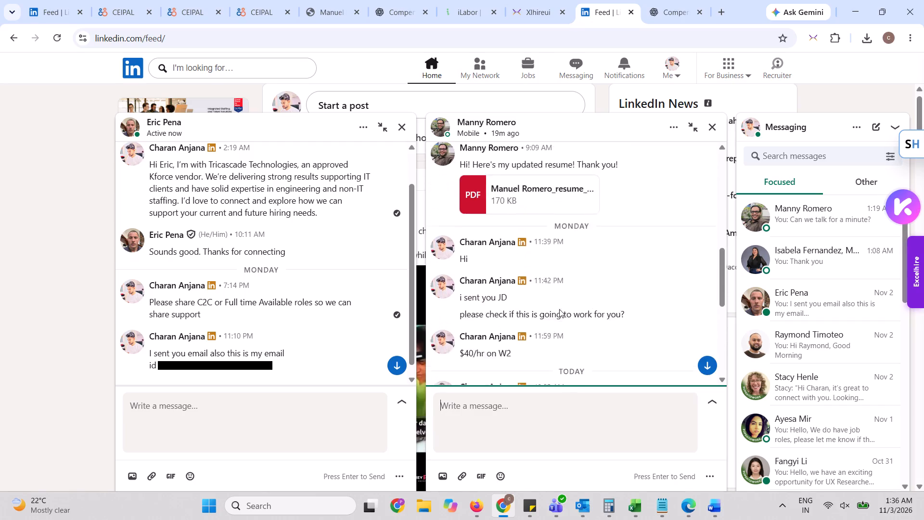
pyautogui.scroll(-2, 559, 309)
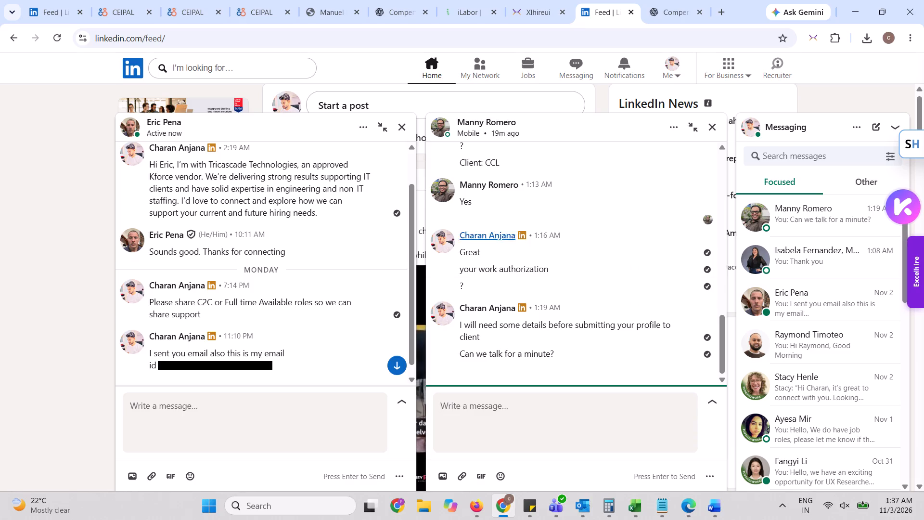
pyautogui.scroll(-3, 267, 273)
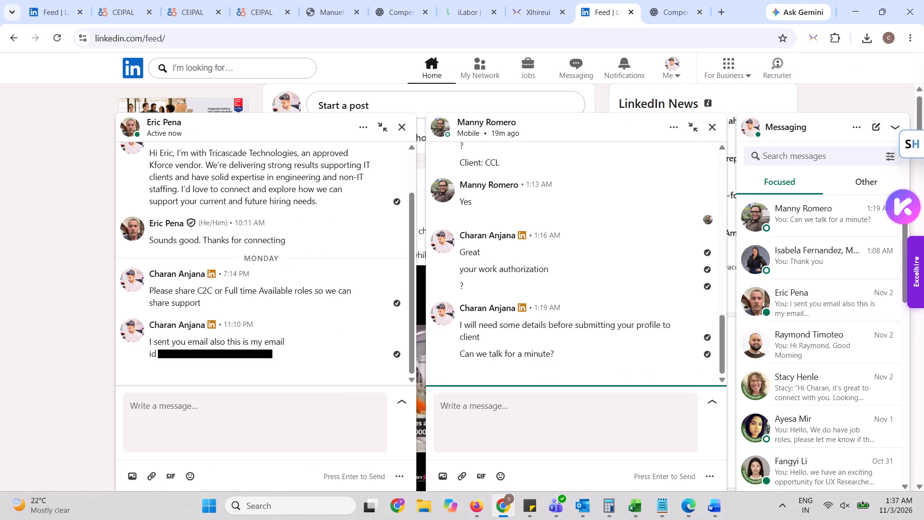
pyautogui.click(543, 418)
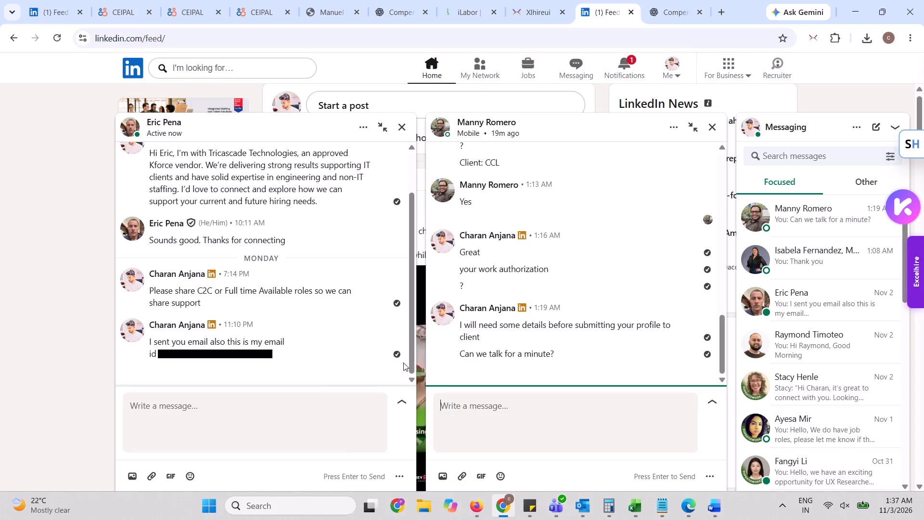
# Check the LinkedIn notifications, minimizing both open conversations that cover the list.
pyautogui.click(621, 66)
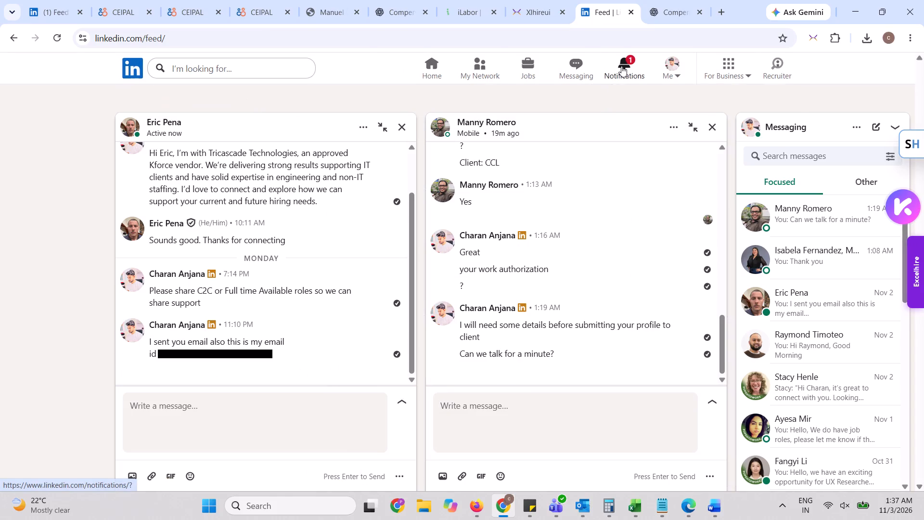
pyautogui.click(334, 130)
pyautogui.click(549, 141)
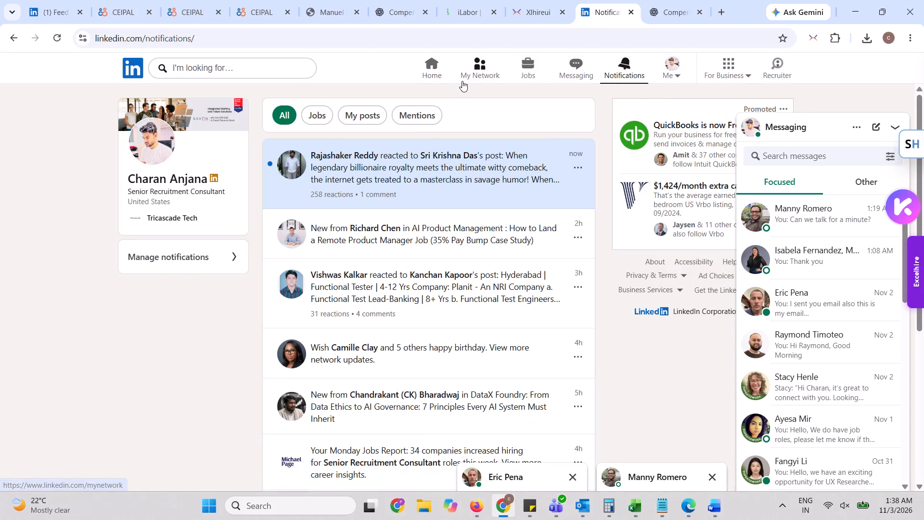
# Look through the suggested people to connect with on LinkedIn's My Network page.
pyautogui.click(466, 78)
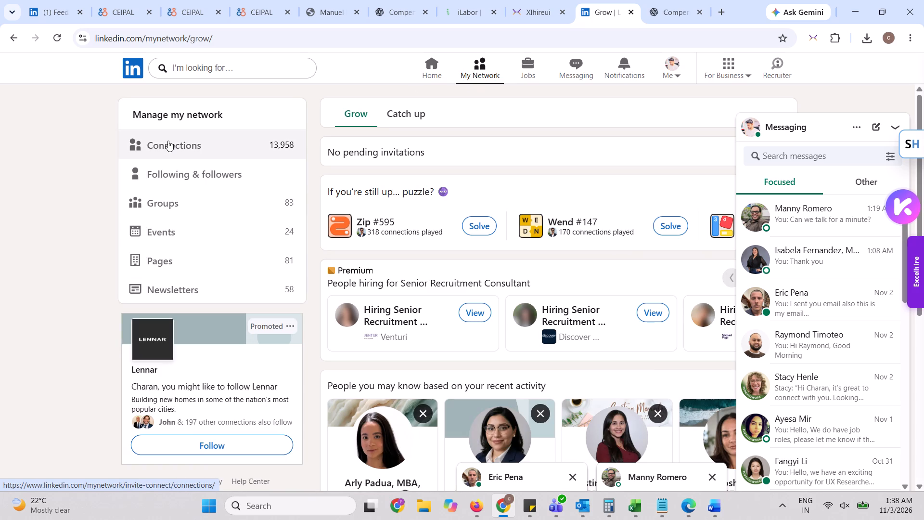
pyautogui.scroll(-1, 206, 206)
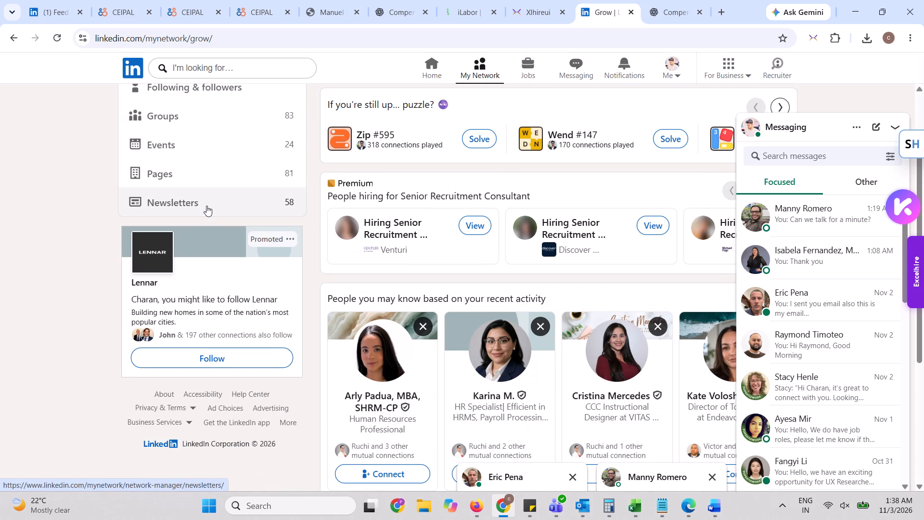
pyautogui.scroll(-1, 206, 206)
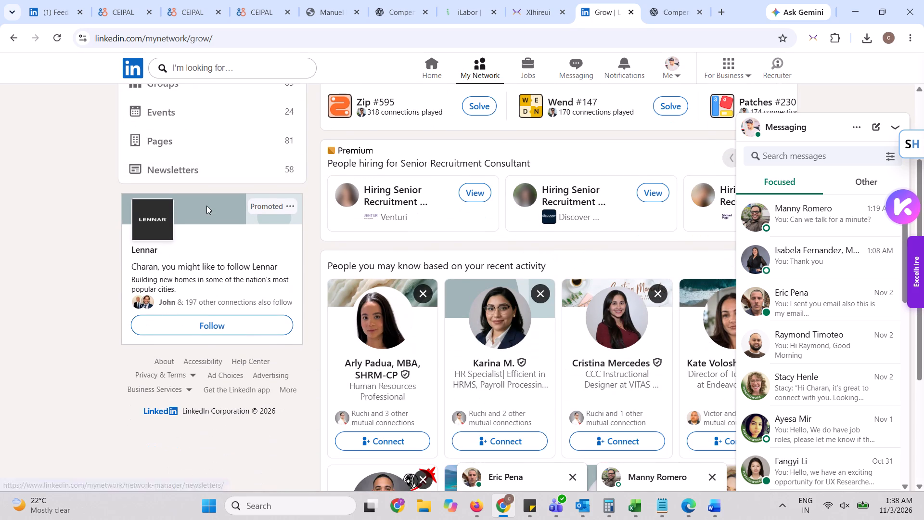
pyautogui.click(206, 206)
pyautogui.scroll(-4, 206, 206)
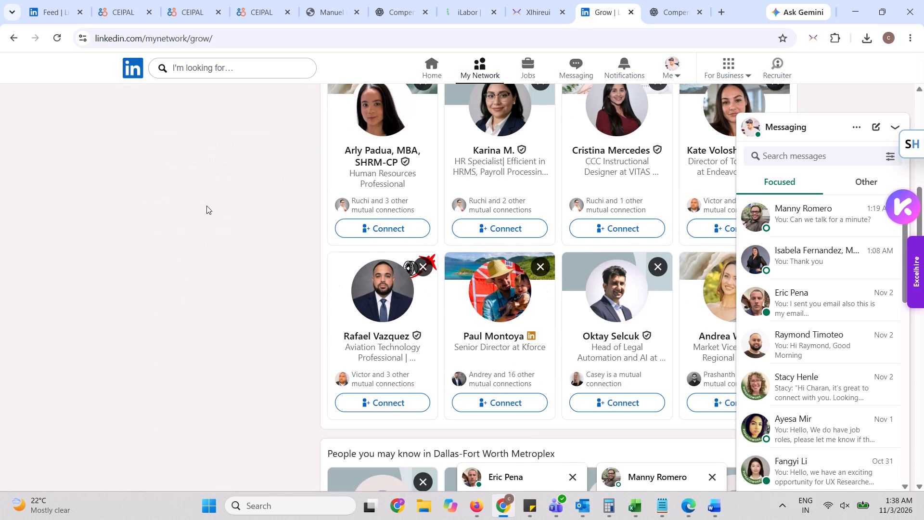
pyautogui.scroll(-2, 206, 206)
pyautogui.scroll(-2, 220, 266)
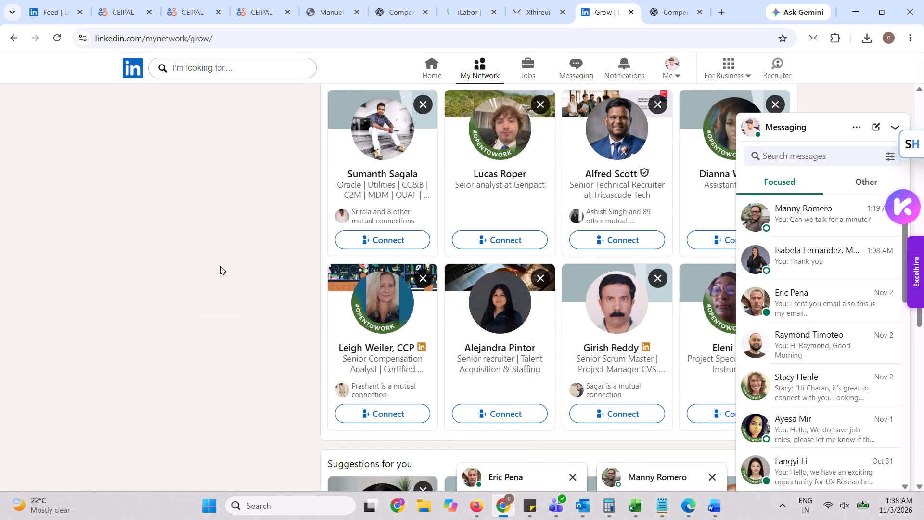
# Open the profile of the suggested Senior Compensation Analyst with the CCP credential and view its introduction and About section.
pyautogui.scroll(-1, 220, 266)
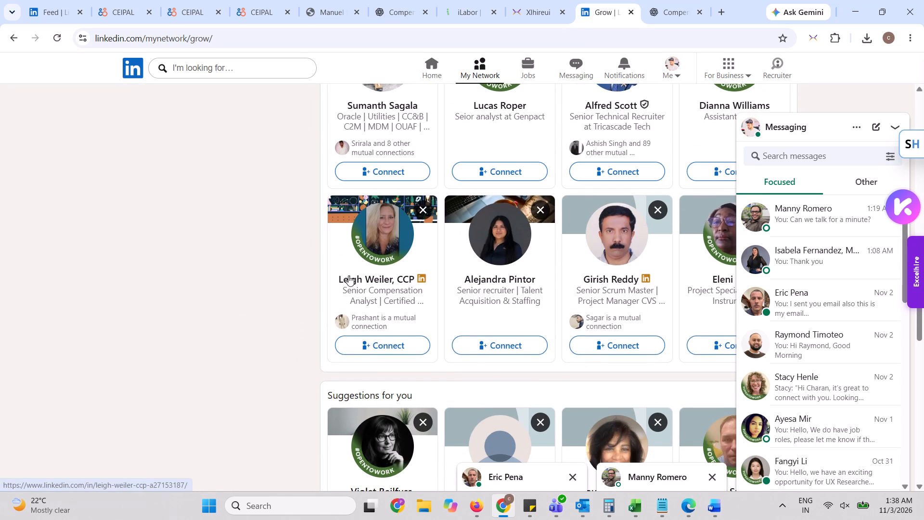
pyautogui.click(348, 276)
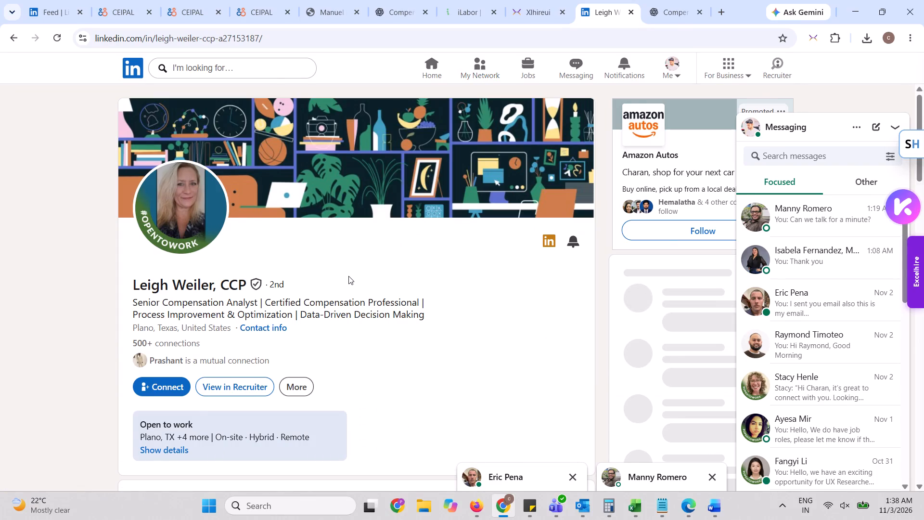
pyautogui.scroll(-1, 348, 276)
# Check the three most recent LinkedIn conversations for replies, closing Isabela's and leaving Eric's and Manny's open.
pyautogui.click(803, 225)
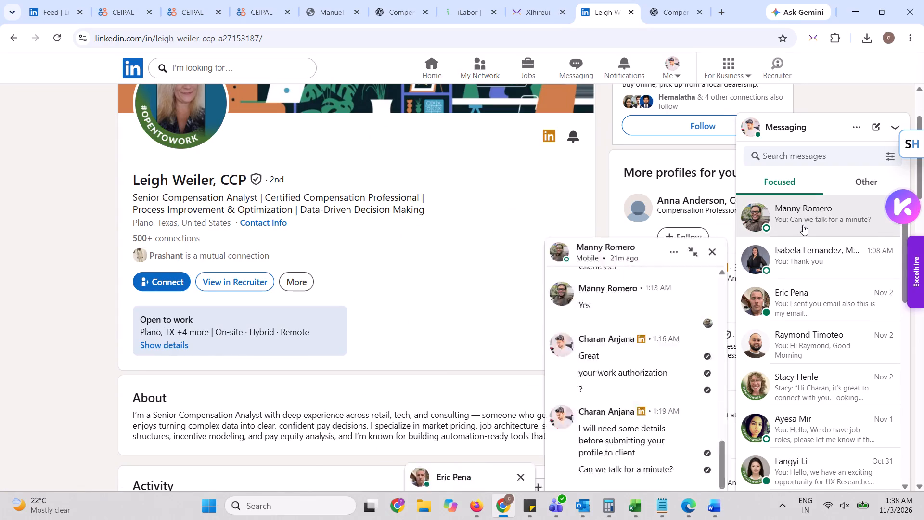
pyautogui.click(813, 259)
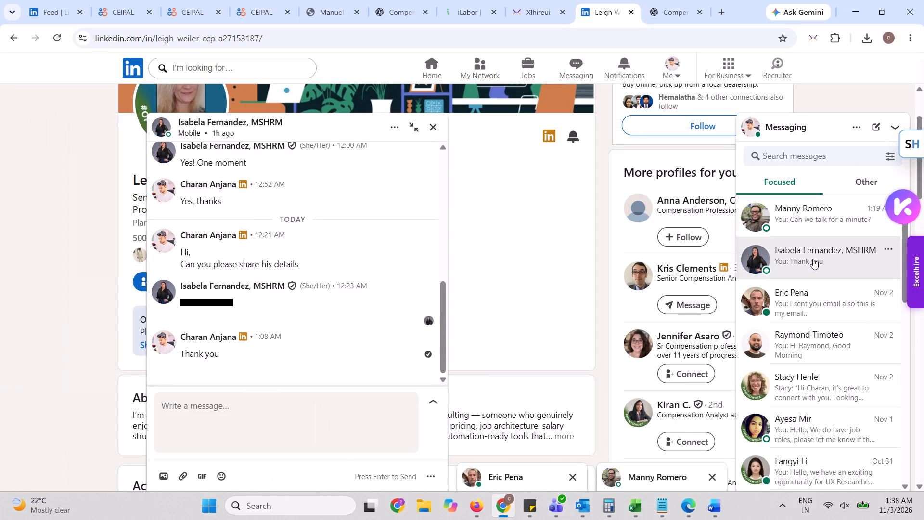
pyautogui.click(433, 129)
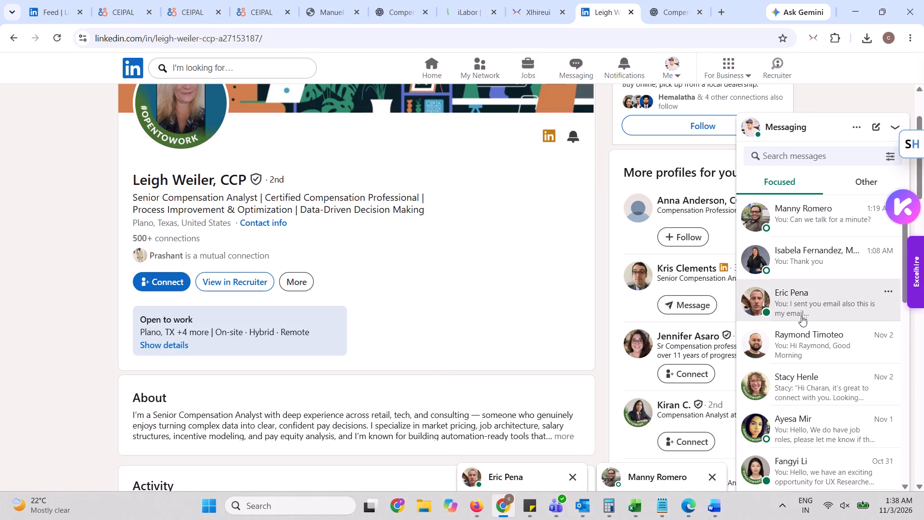
pyautogui.click(804, 309)
pyautogui.click(662, 479)
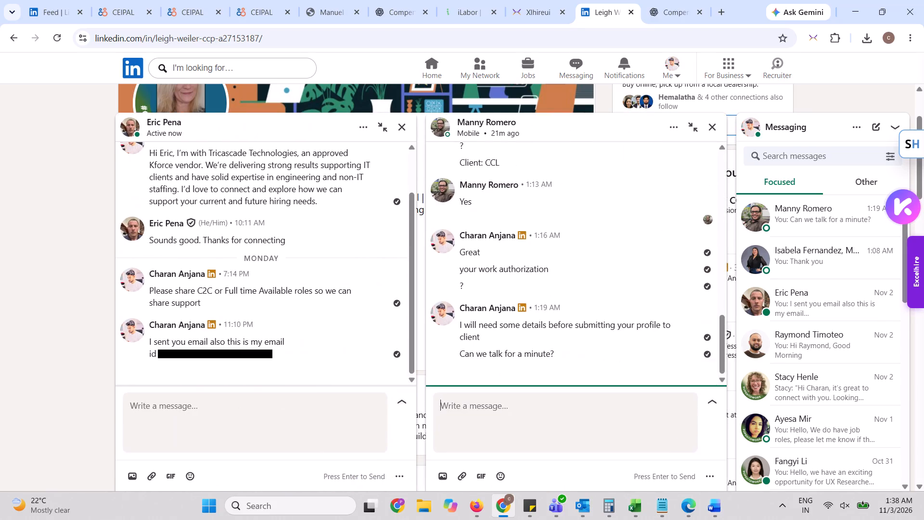
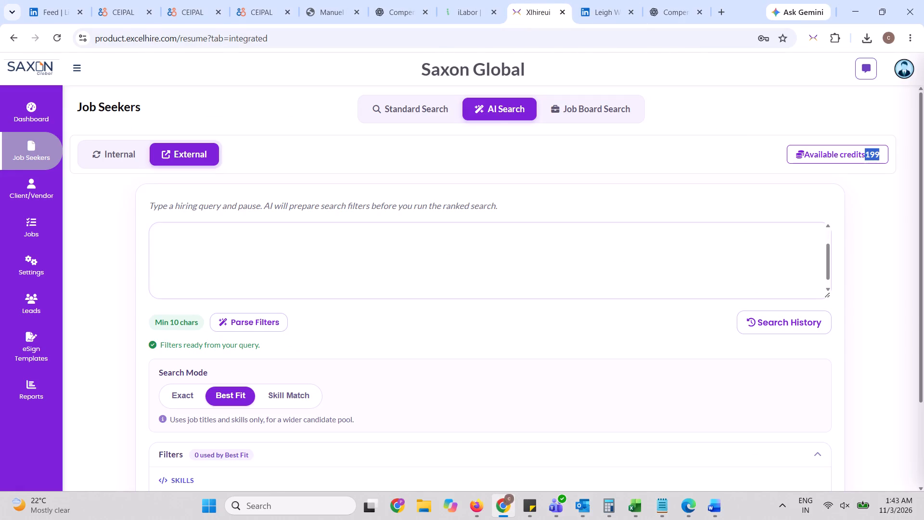
# Parse the filters again on the Excelhire external AI search and set the search mode to Exact.
pyautogui.click(259, 325)
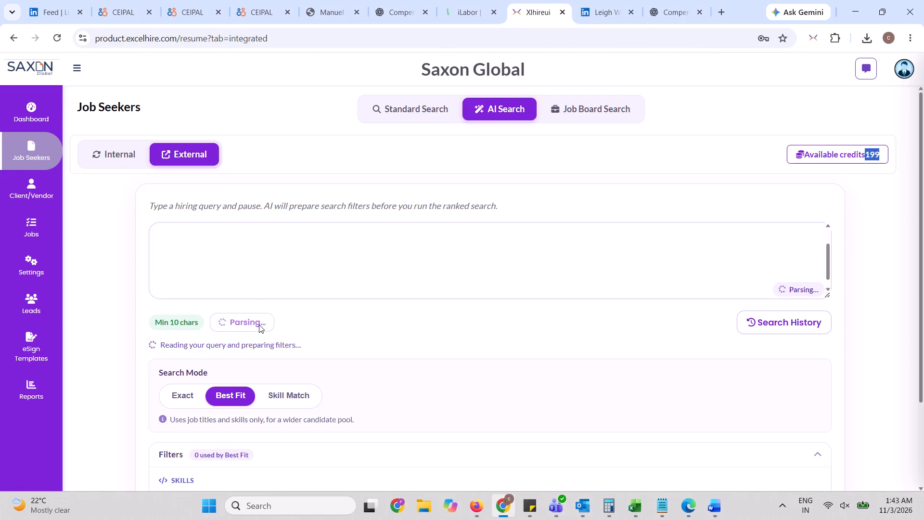
pyautogui.scroll(-1, 259, 324)
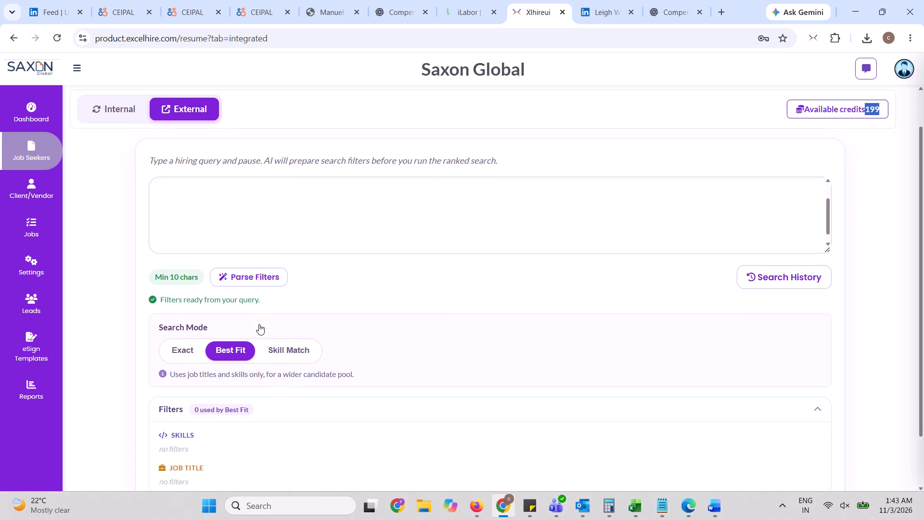
pyautogui.scroll(-1, 259, 324)
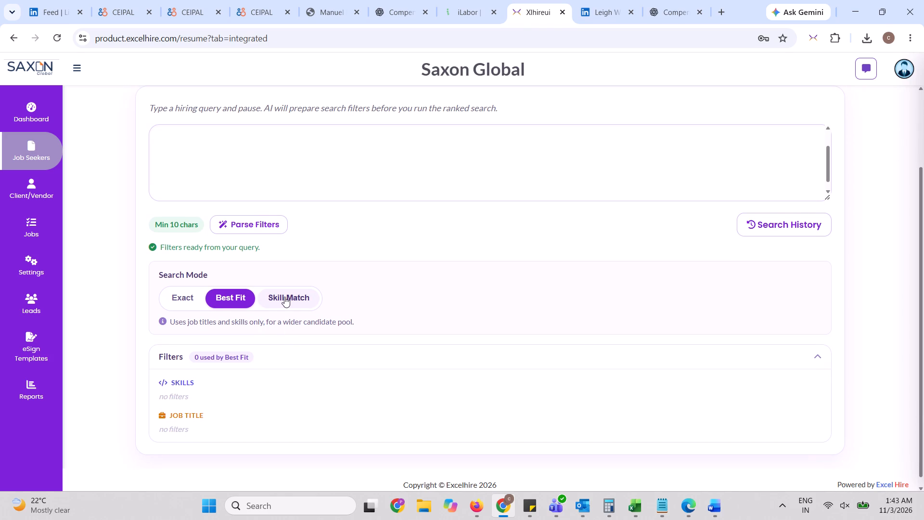
pyautogui.click(284, 297)
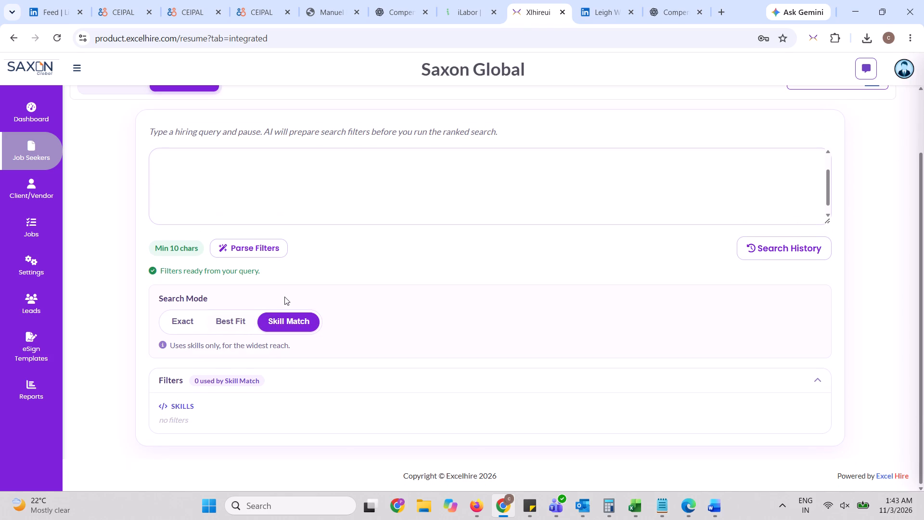
pyautogui.click(176, 320)
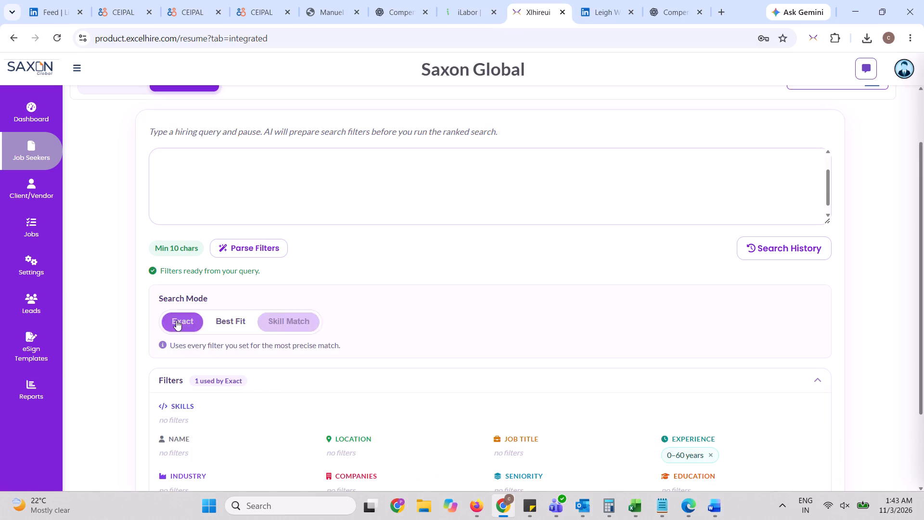
# Switch to the Notepad notes, undo the recent edits to restore the compensation analyst hiring request, and copy that request.
pyautogui.click(199, 219)
pyautogui.scroll(1, 199, 219)
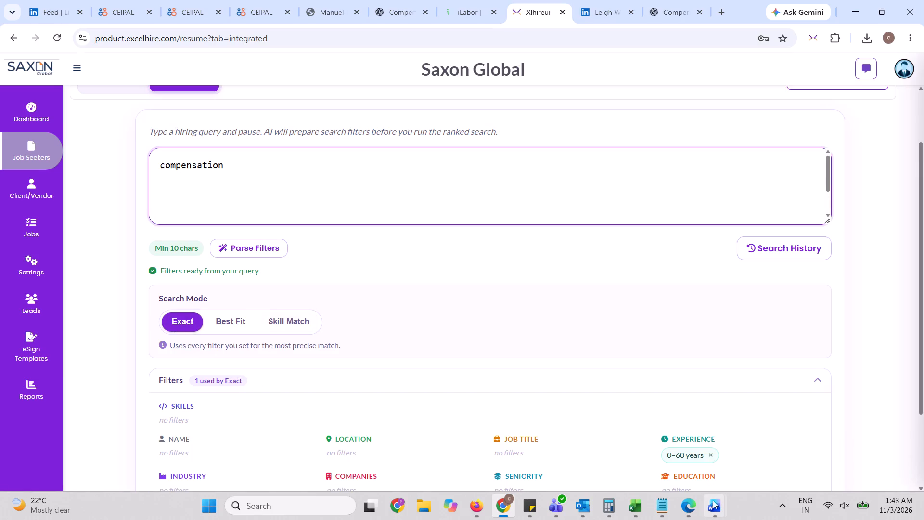
pyautogui.click(670, 510)
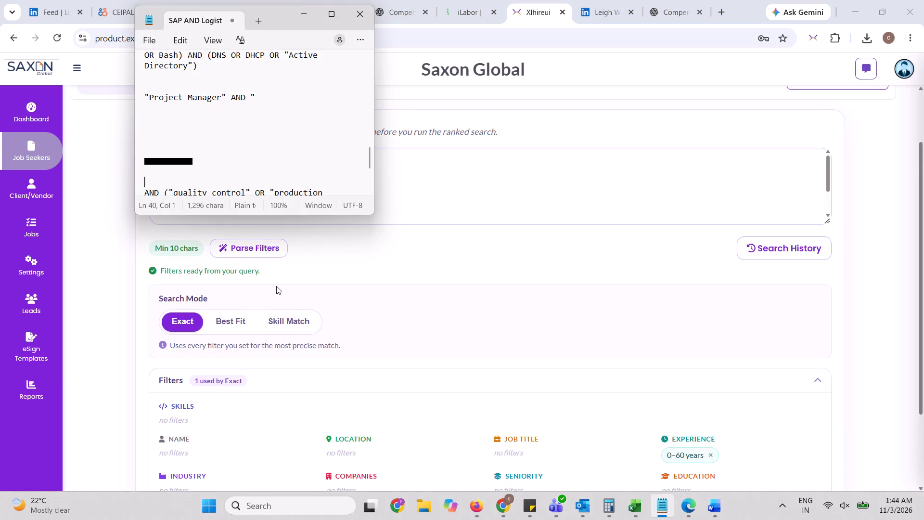
pyautogui.hotkey('ctrl', 'z')
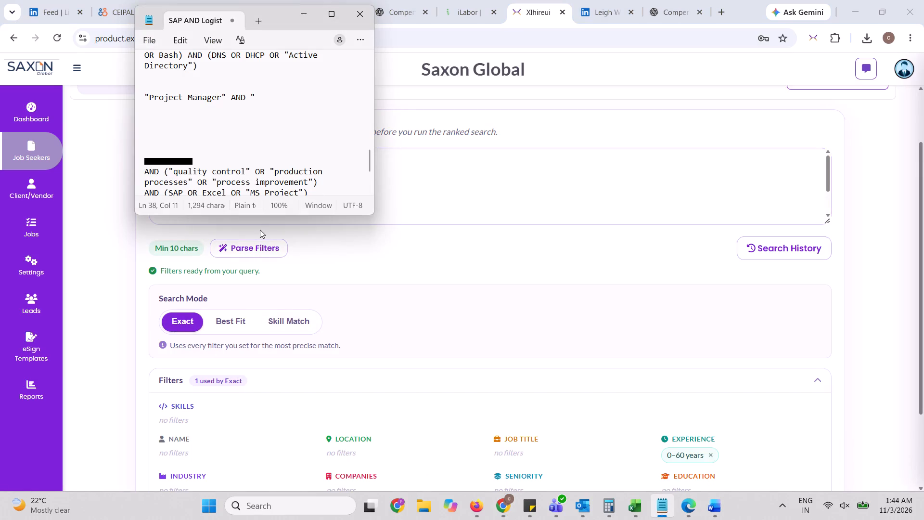
pyautogui.scroll(-1, 243, 167)
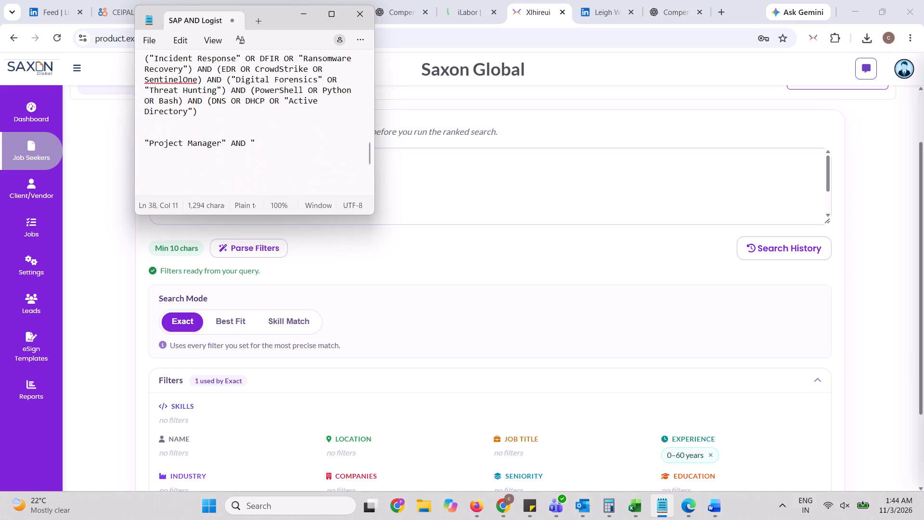
pyautogui.hotkey('ctrl', 'z')
pyautogui.hotkey('ctrl', 'z')
pyautogui.hotkey('ctrl', 'z')
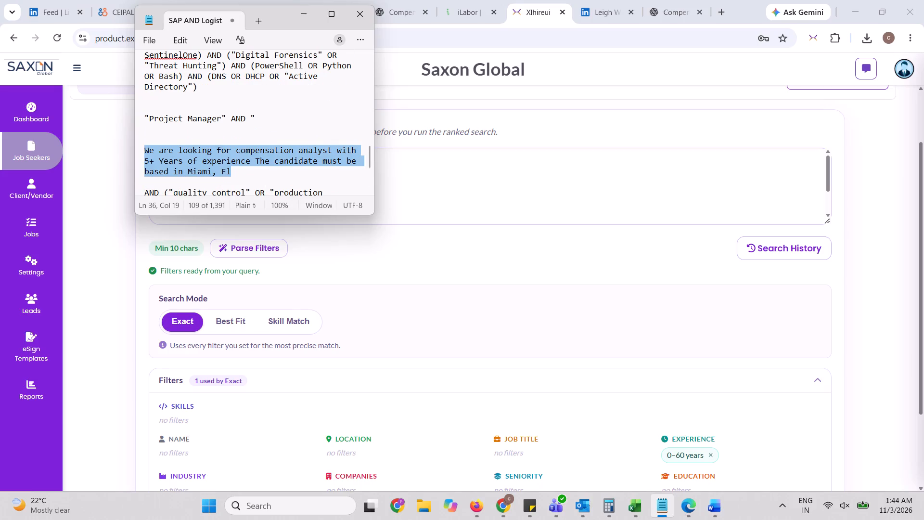
pyautogui.hotkey('ctrl', 'c')
pyautogui.hotkey('ctrl', 'c')
# Replace the Excelhire hiring query with the copied request for a Miami, Fl compensation analyst with 5+ years of experience and run the search.
pyautogui.click(437, 206)
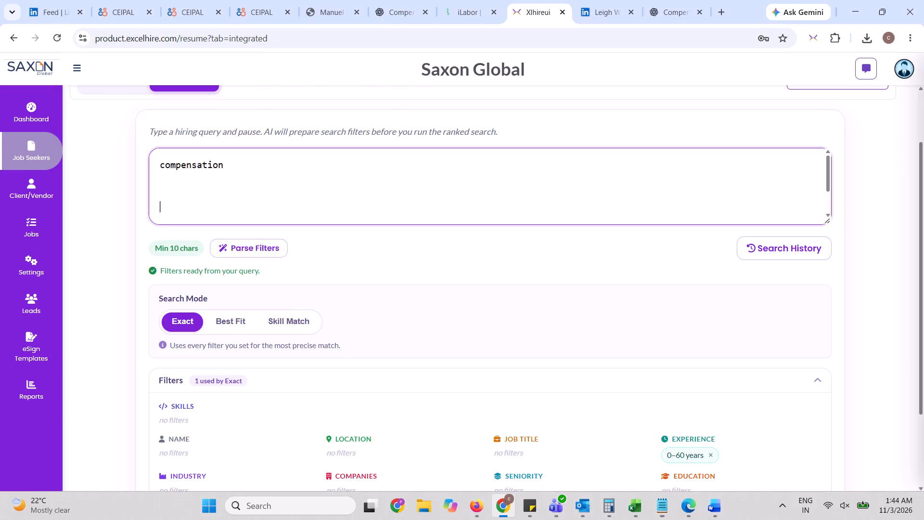
pyautogui.hotkey('ctrl', 'a')
pyautogui.hotkey('ctrl', 'v')
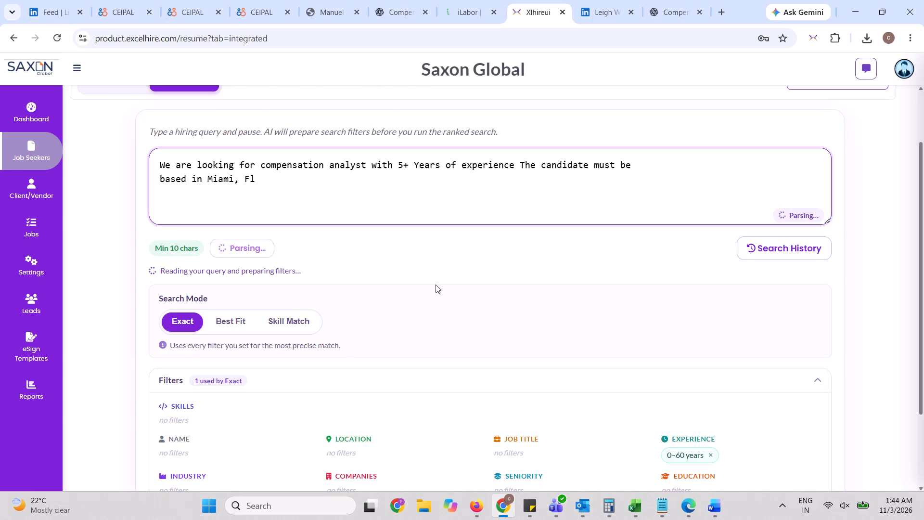
pyautogui.scroll(-3, 431, 294)
pyautogui.click(794, 427)
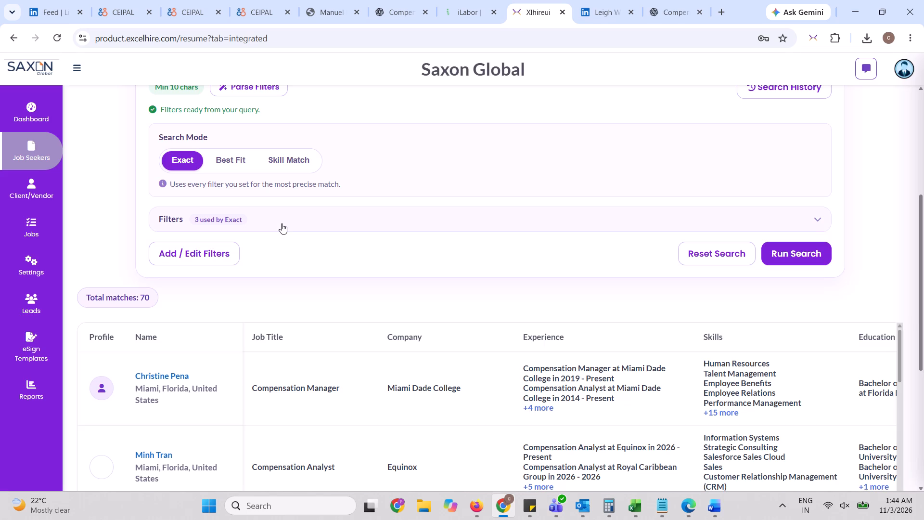
# Look through the matched candidates' locations, job titles and companies against the Exact search settings.
pyautogui.scroll(-1, 282, 223)
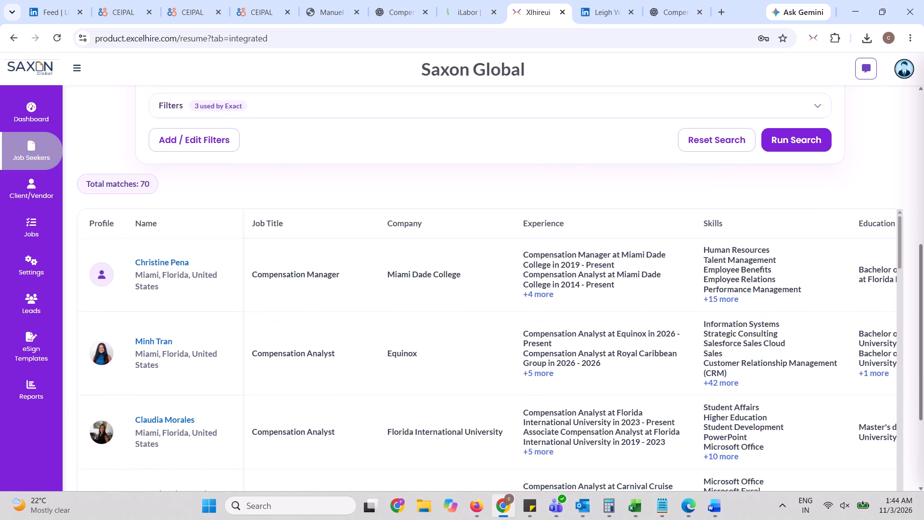
pyautogui.scroll(-1, 282, 223)
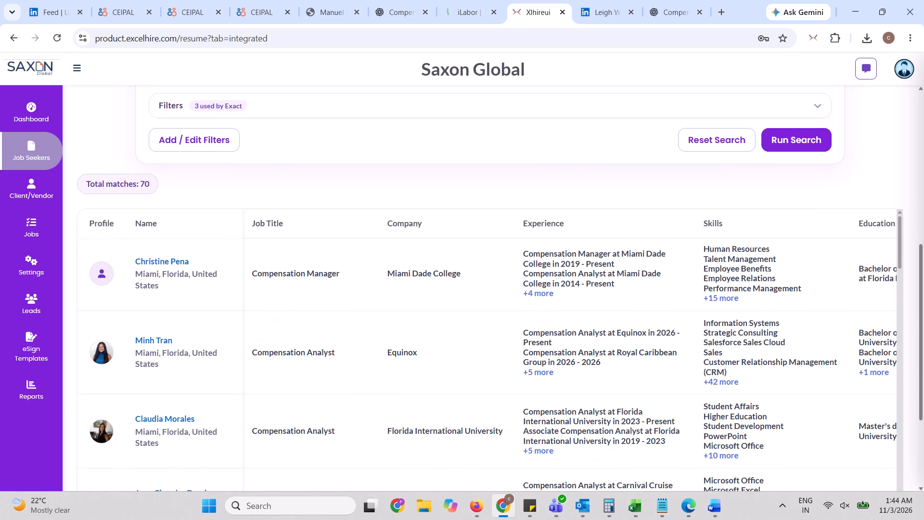
pyautogui.scroll(-1, 282, 223)
pyautogui.scroll(1, 202, 317)
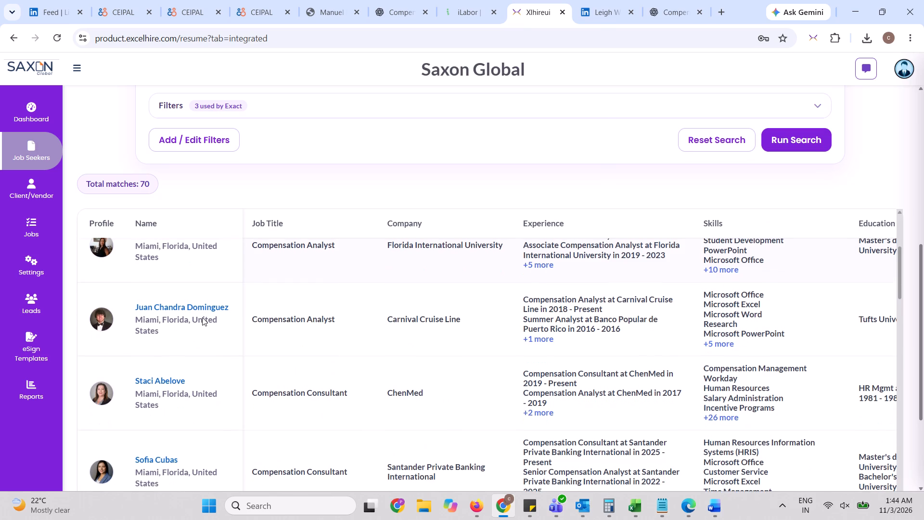
pyautogui.scroll(2, 202, 317)
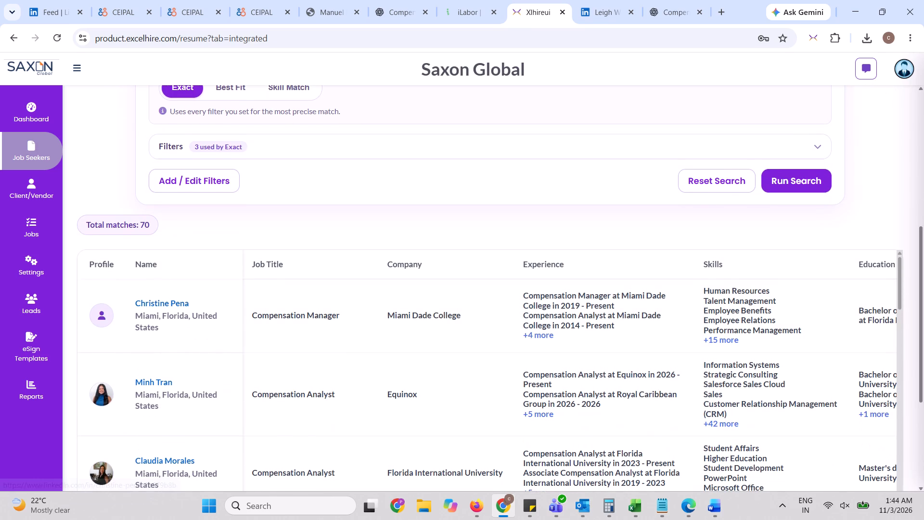
pyautogui.scroll(1, 150, 259)
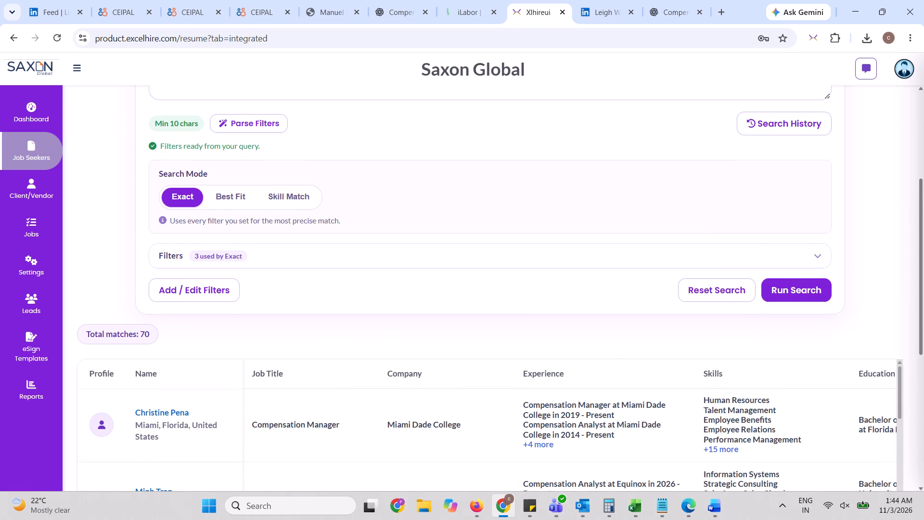
pyautogui.scroll(2, 150, 259)
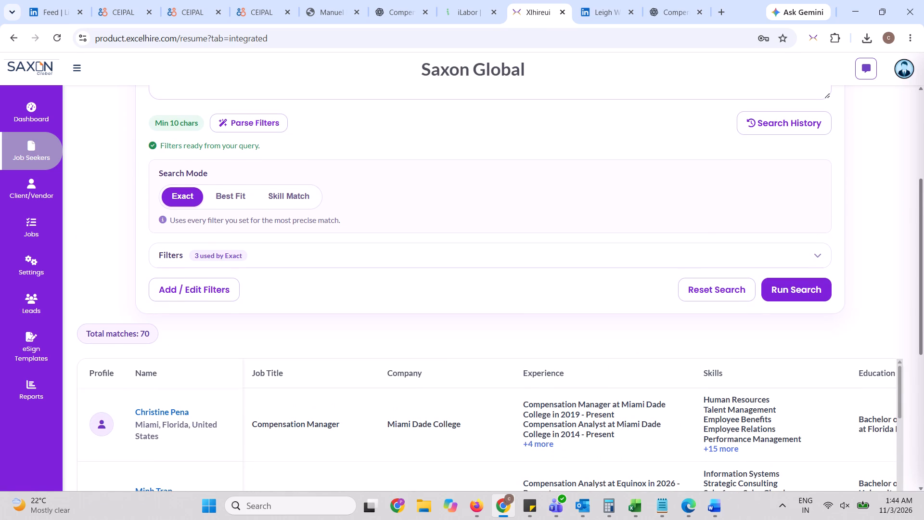
pyautogui.scroll(3, 150, 259)
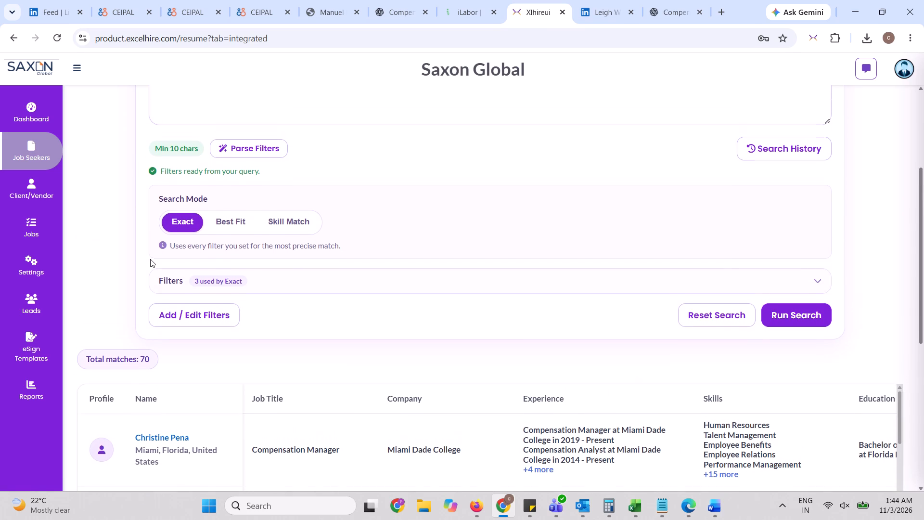
pyautogui.scroll(-1, 170, 236)
pyautogui.scroll(-1, 121, 319)
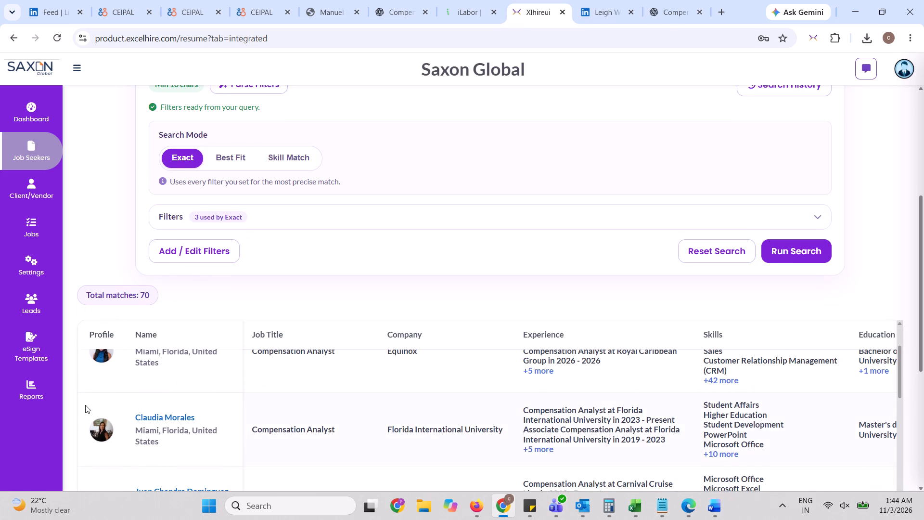
pyautogui.scroll(3, 85, 405)
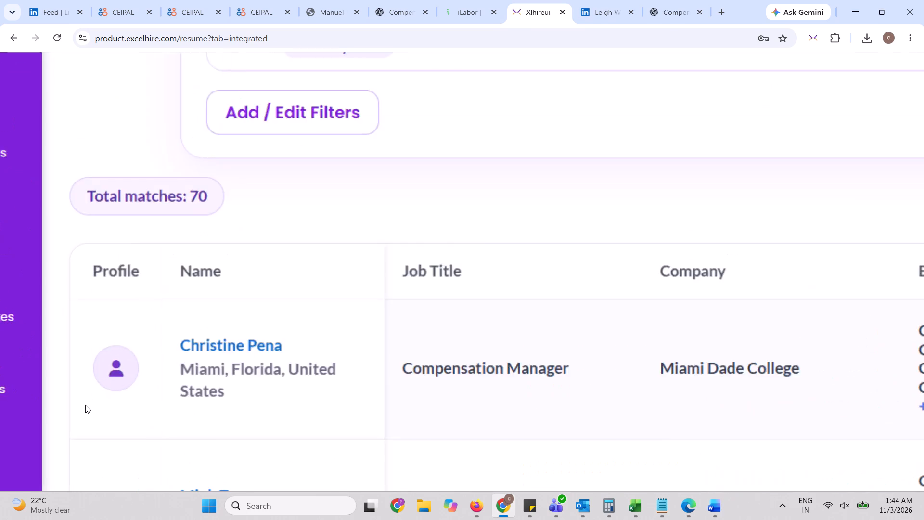
pyautogui.scroll(-5, 85, 405)
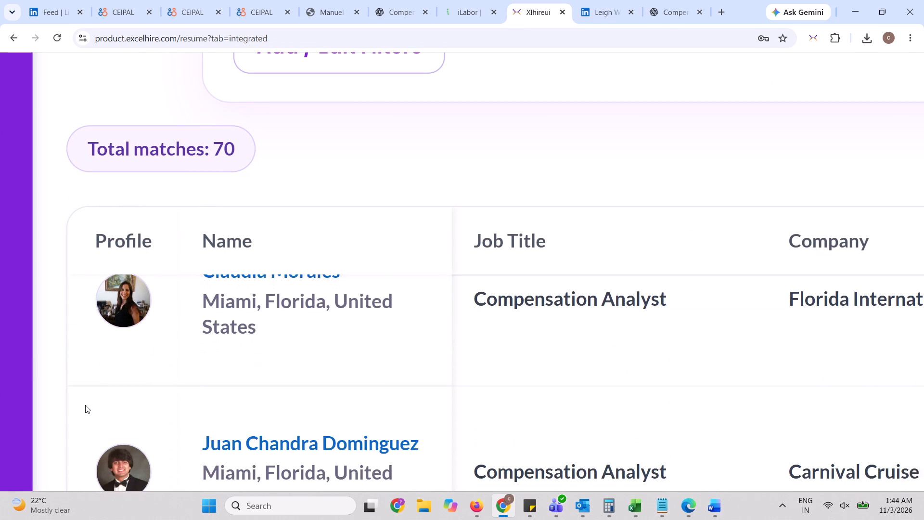
pyautogui.scroll(-2, 85, 405)
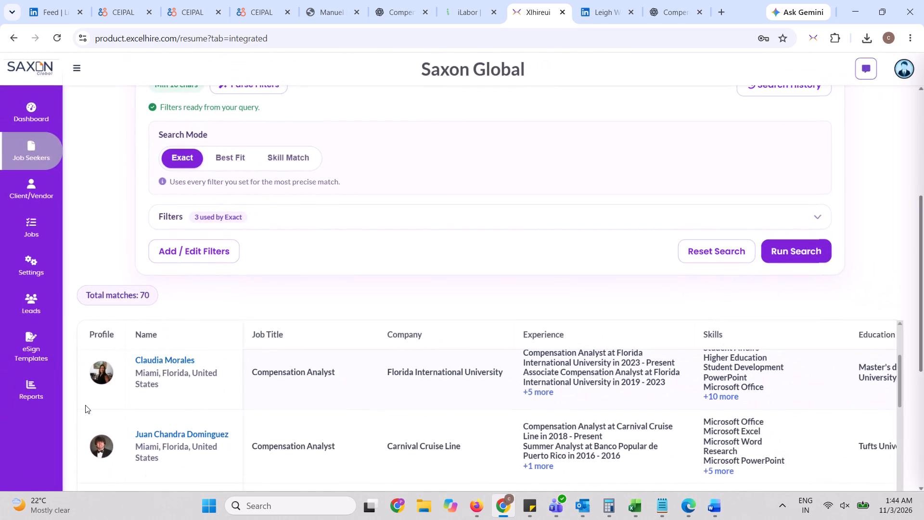
# Examine the matched candidates' education, scores and contact columns, and compare their job titles, experience and skills further down the list.
pyautogui.hscroll(-4, 550, 412)
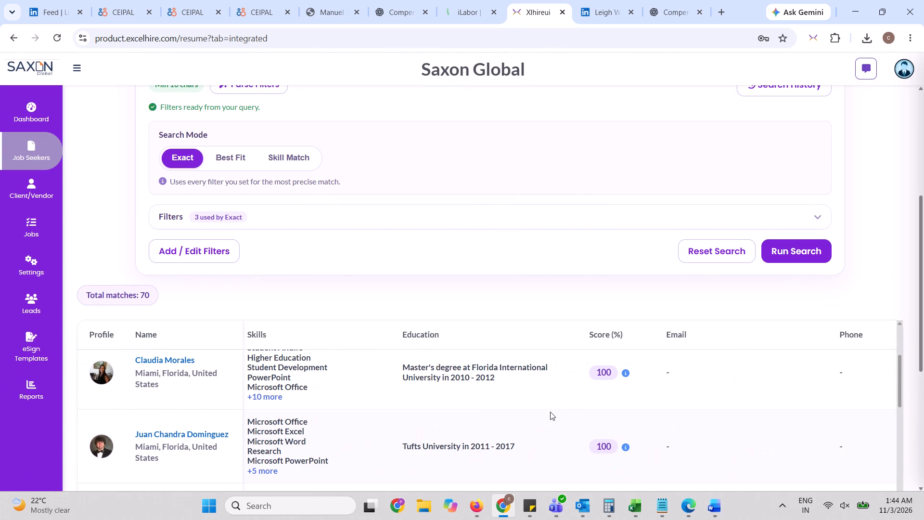
pyautogui.hscroll(-4, 550, 412)
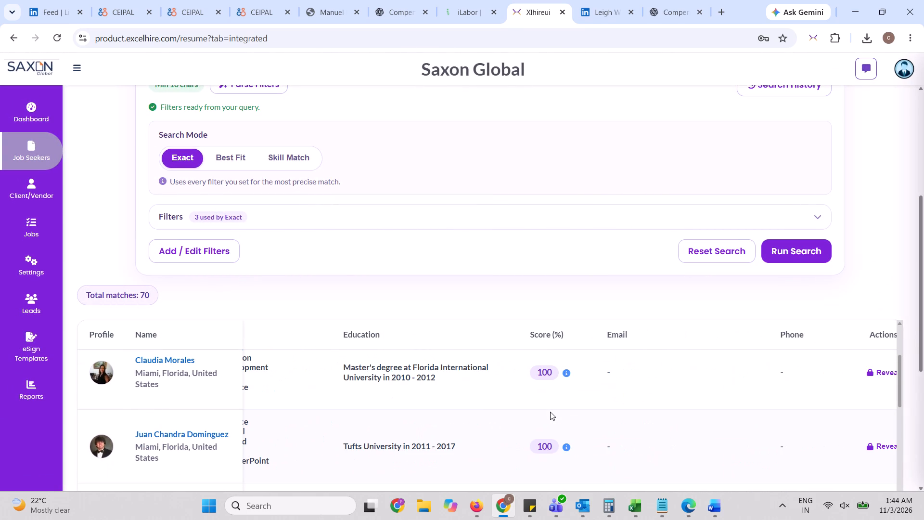
pyautogui.hscroll(7, 550, 412)
pyautogui.scroll(-1, 550, 412)
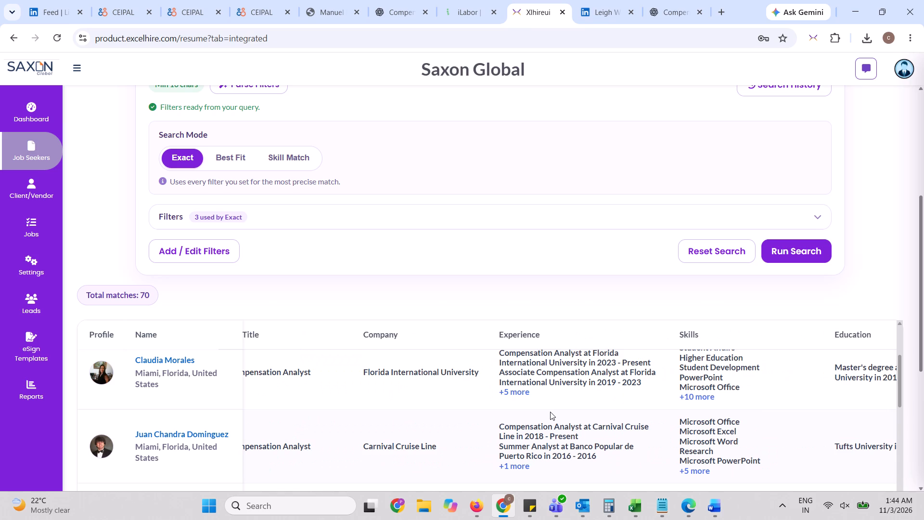
pyautogui.scroll(-1, 550, 412)
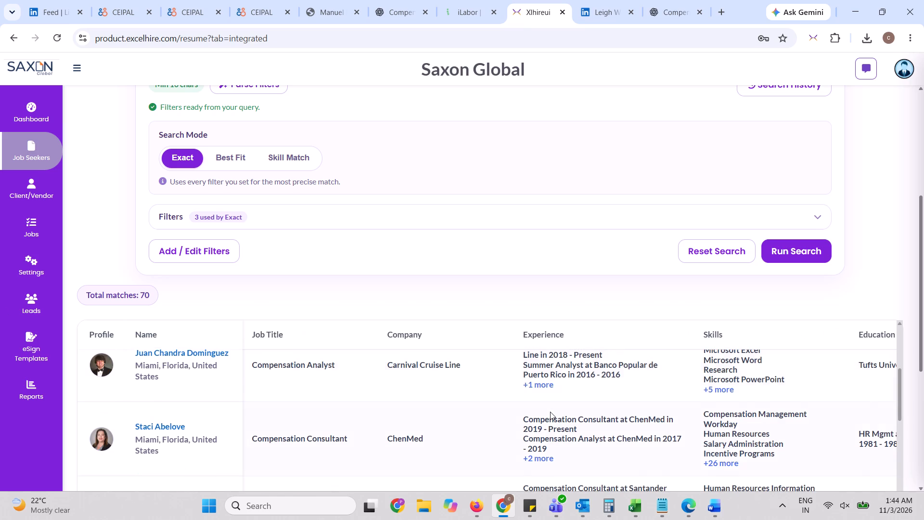
pyautogui.scroll(-6, 550, 412)
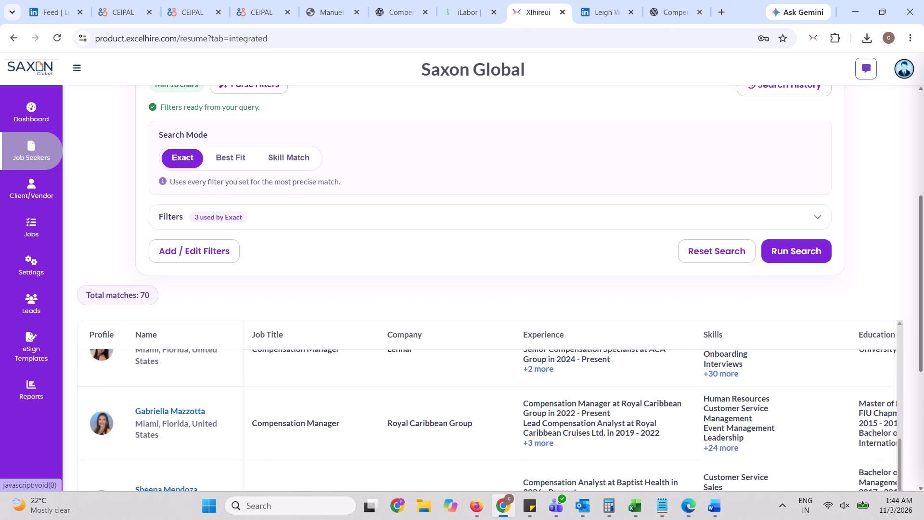
# Recheck the hiring query and total match count, and read through the candidates' titles, companies, experience and skills again.
pyautogui.scroll(11, 550, 412)
pyautogui.scroll(-2, 475, 265)
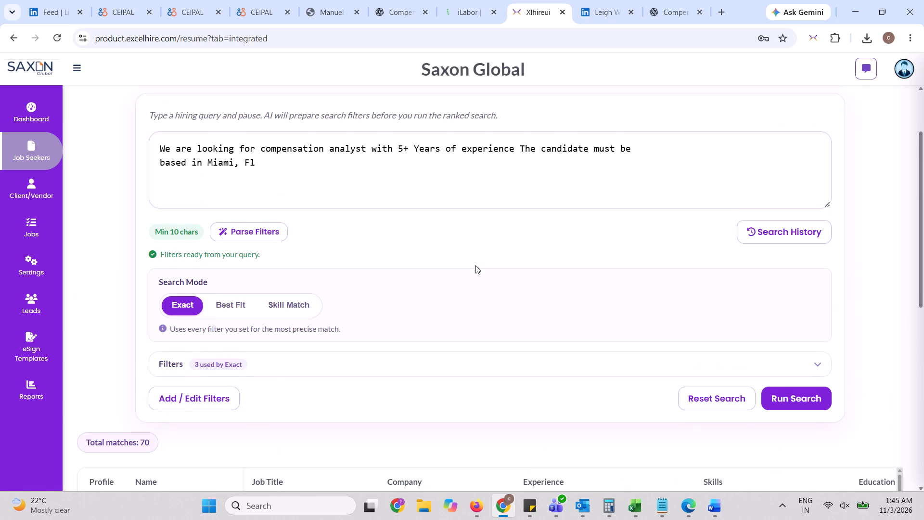
pyautogui.scroll(-2, 475, 265)
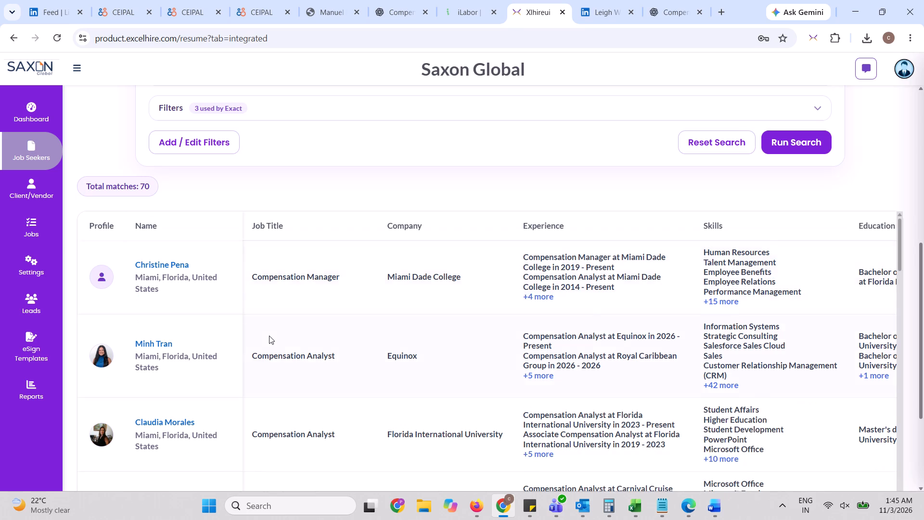
pyautogui.scroll(-9, 269, 336)
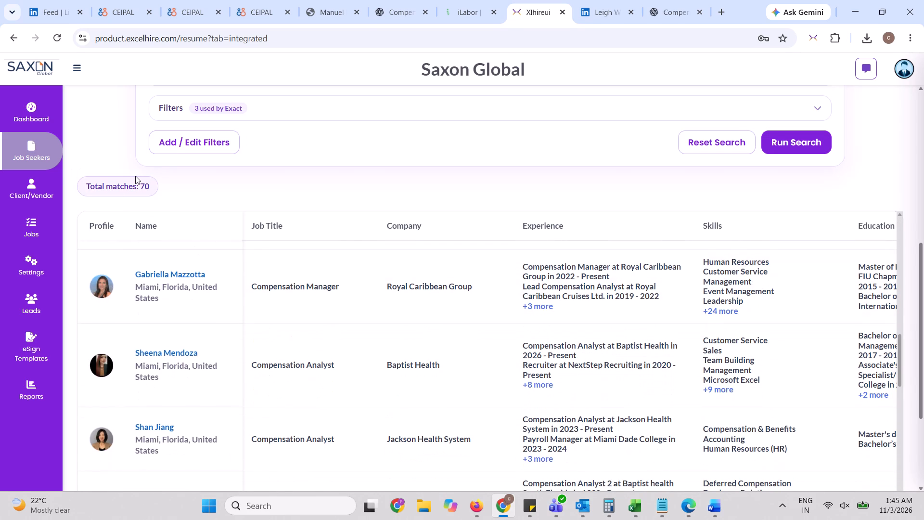
pyautogui.moveTo(136, 188); pyautogui.dragTo(192, 187)
pyautogui.scroll(-2, 176, 367)
pyautogui.scroll(11, 176, 367)
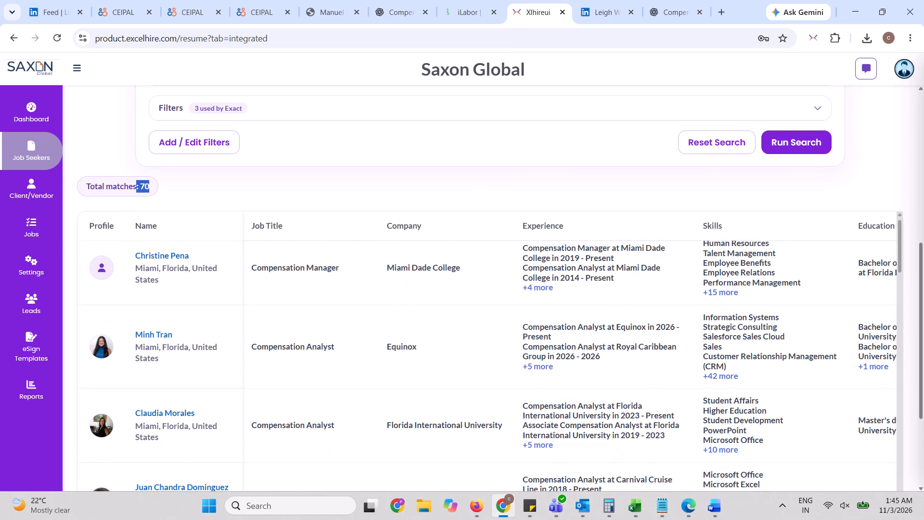
pyautogui.scroll(-2, 176, 367)
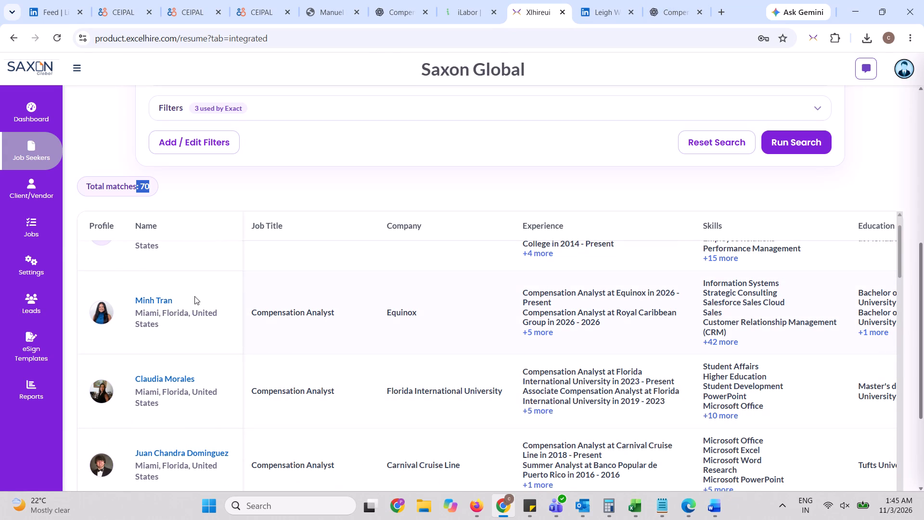
# Open the LinkedIn profile of the Compensation Analyst at Florida International University and close the duplicate profile tab.
pyautogui.scroll(-1, 194, 296)
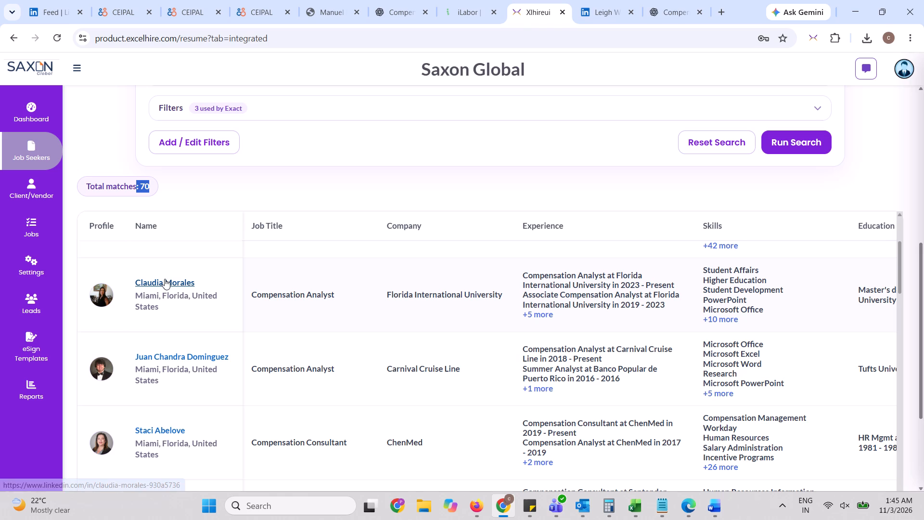
pyautogui.rightClick(165, 280)
pyautogui.click(207, 296)
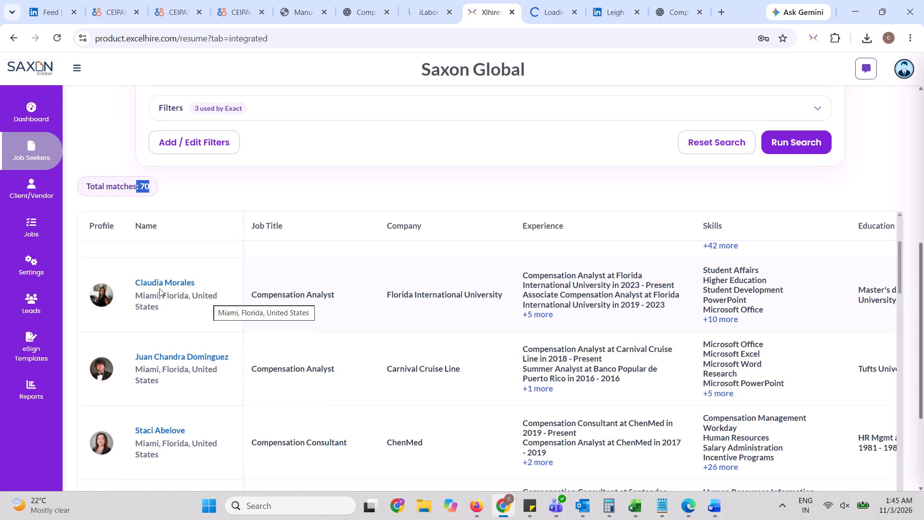
pyautogui.click(148, 281)
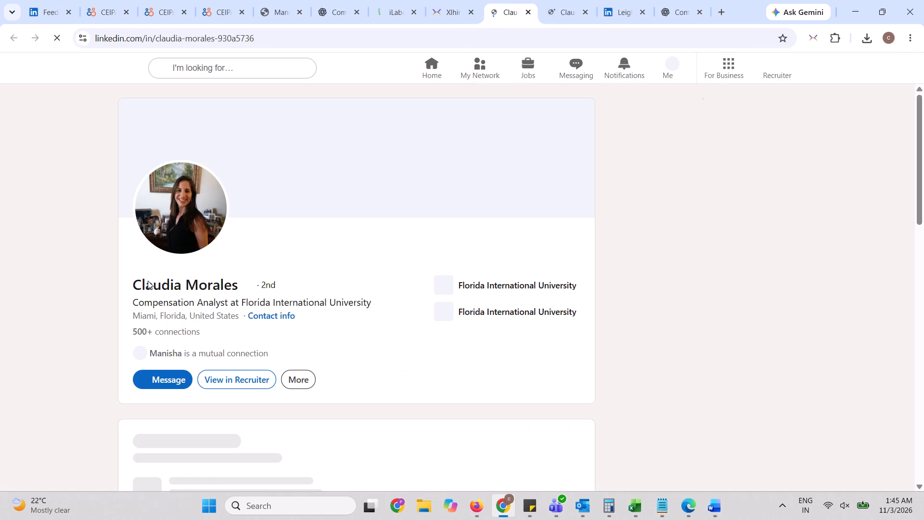
pyautogui.click(585, 11)
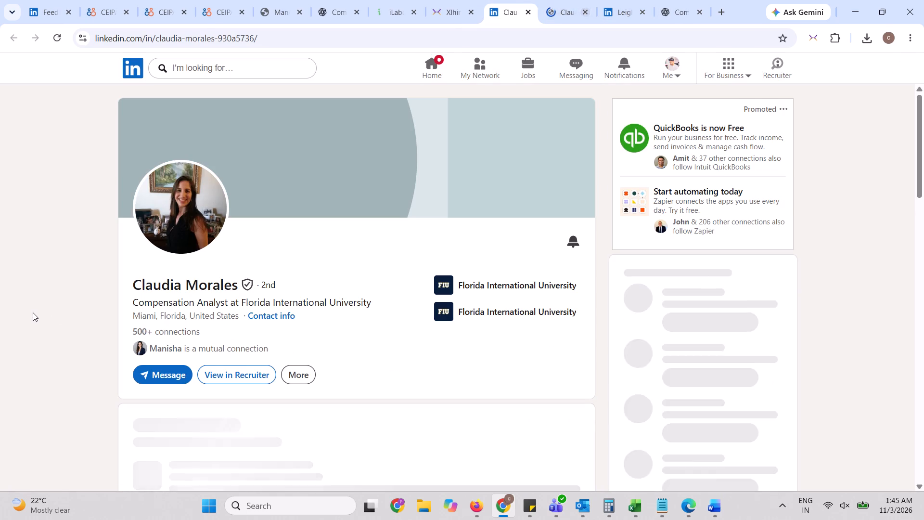
# Review the candidate's About section, additional profile options and work history on LinkedIn, closing the open chat windows.
pyautogui.scroll(-2, 33, 312)
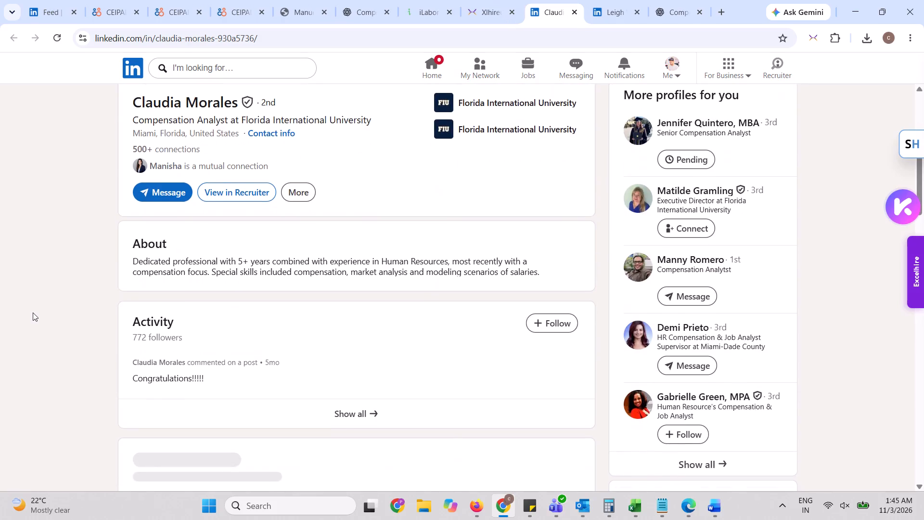
pyautogui.click(301, 195)
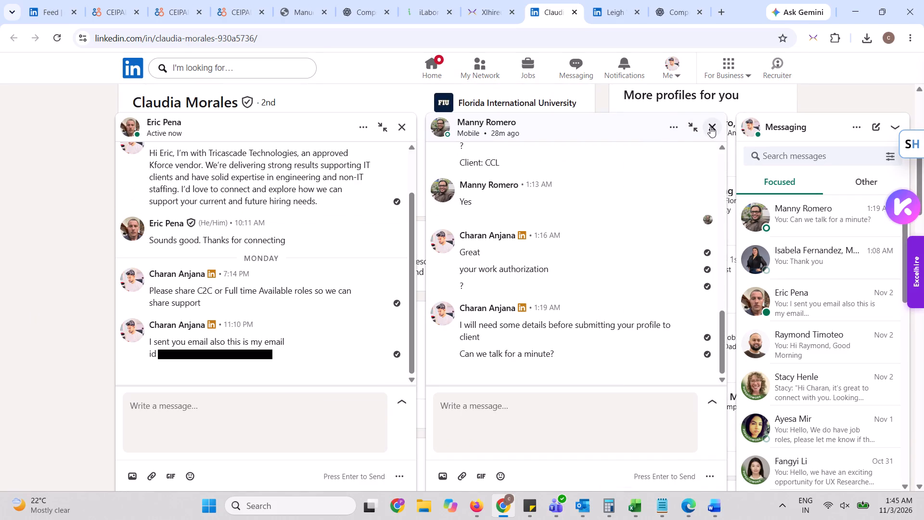
pyautogui.doubleClick(710, 127)
pyautogui.click(306, 195)
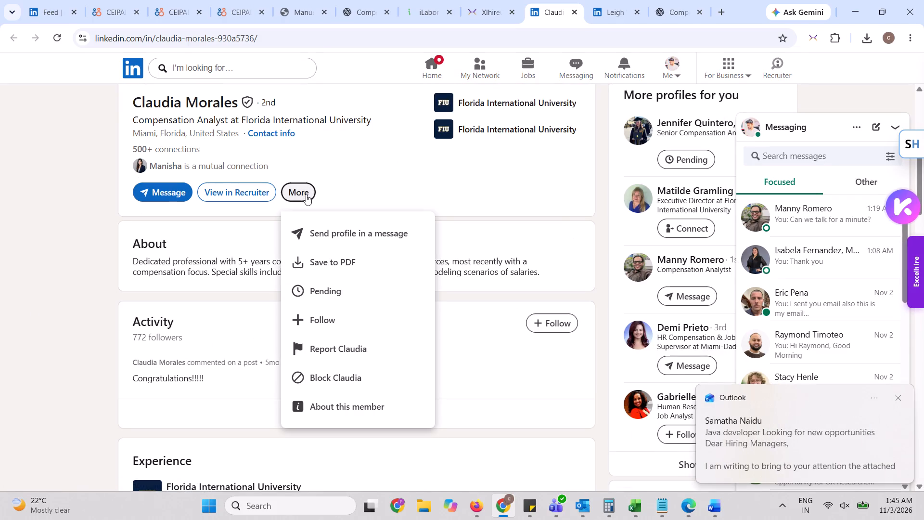
pyautogui.click(32, 290)
pyautogui.scroll(-3, 32, 290)
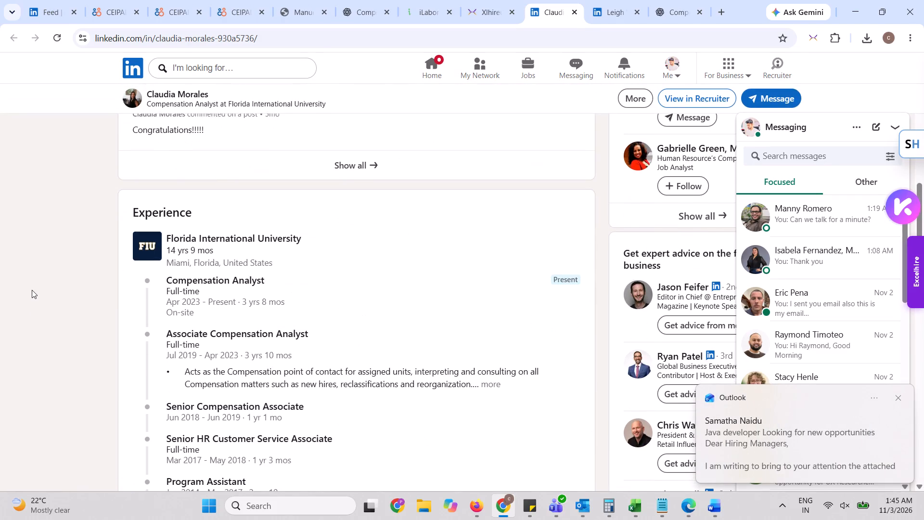
pyautogui.hscroll(-1, 32, 290)
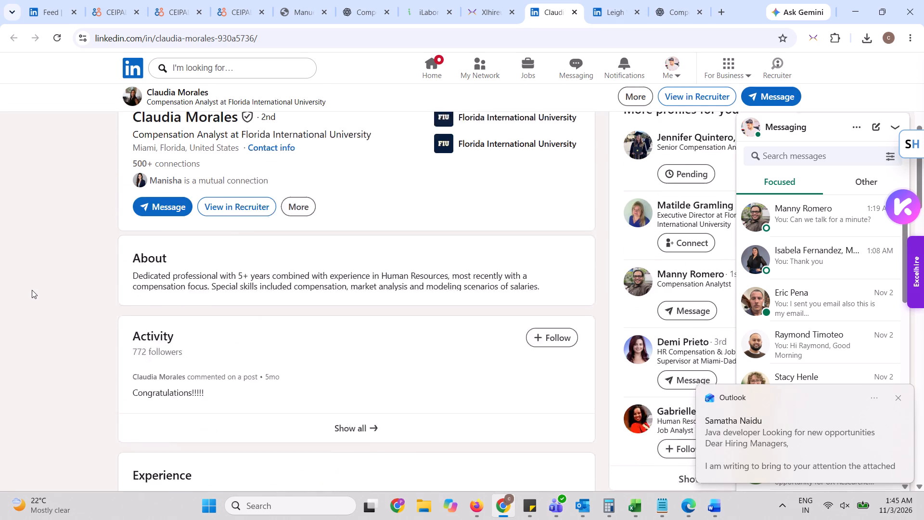
pyautogui.hscroll(-1, 32, 290)
pyautogui.scroll(6, 32, 290)
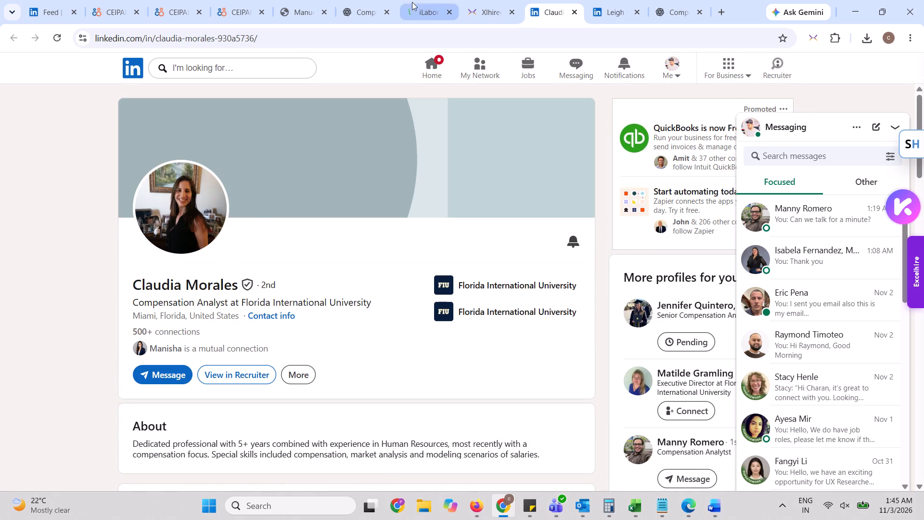
# Return to the Excelhire results and examine the remaining candidates' experience, skills, education, scores and contact reveal options.
pyautogui.click(486, 0)
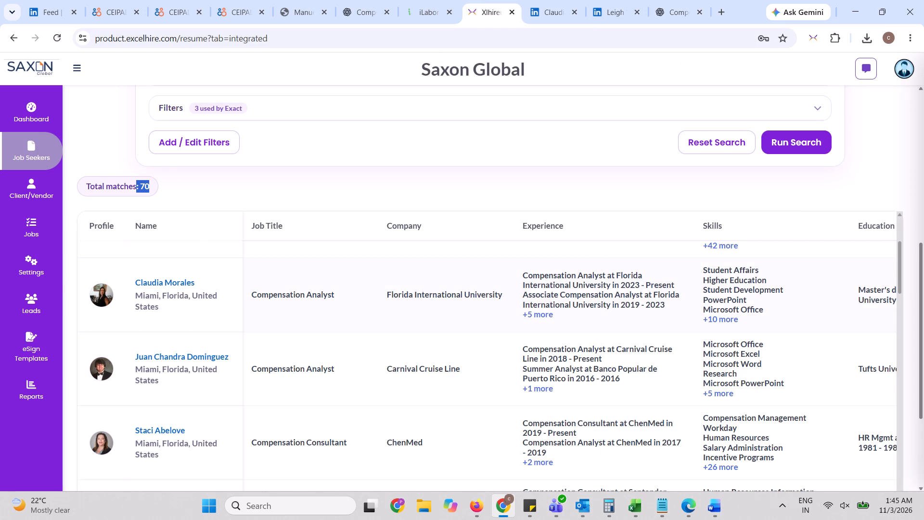
pyautogui.hscroll(-9, 537, 274)
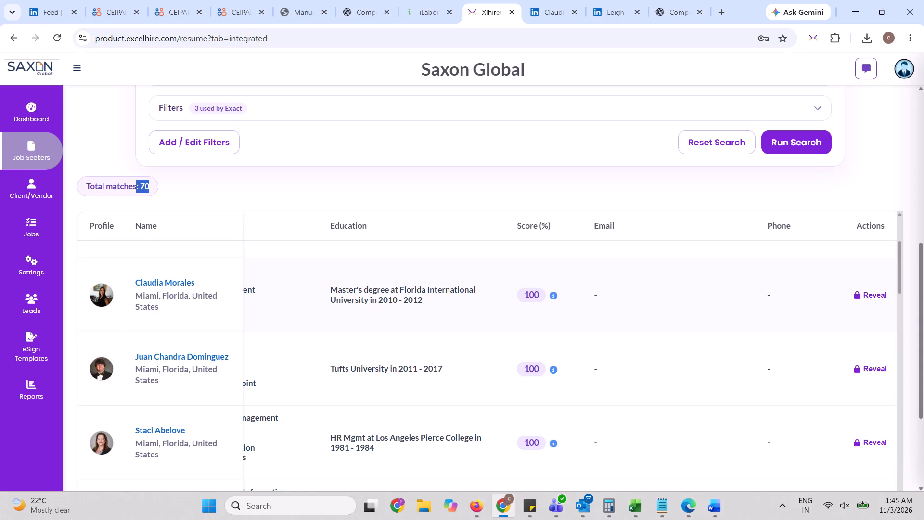
pyautogui.hscroll(7, 359, 300)
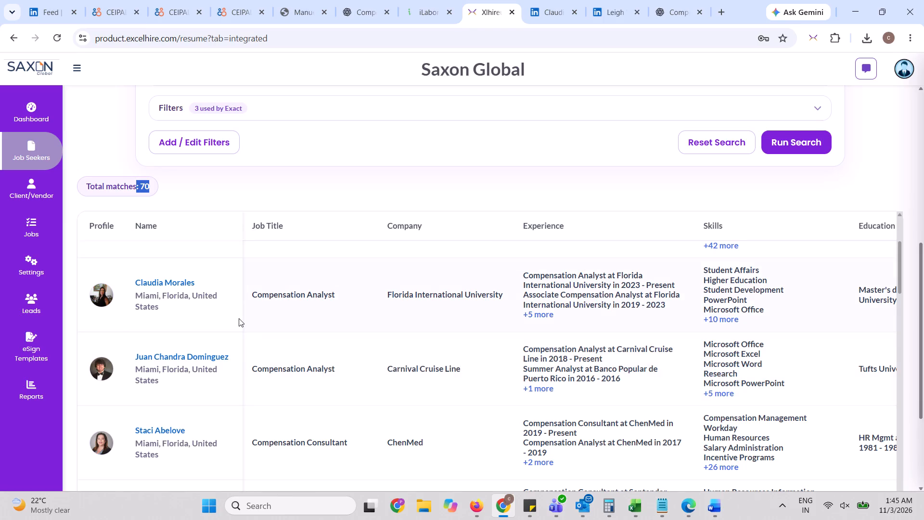
pyautogui.scroll(-1, 239, 318)
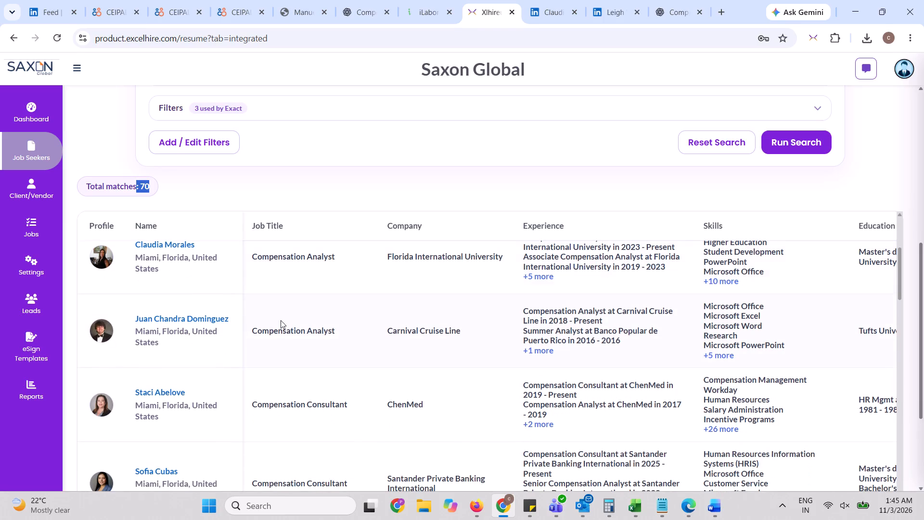
pyautogui.hscroll(-1, 355, 322)
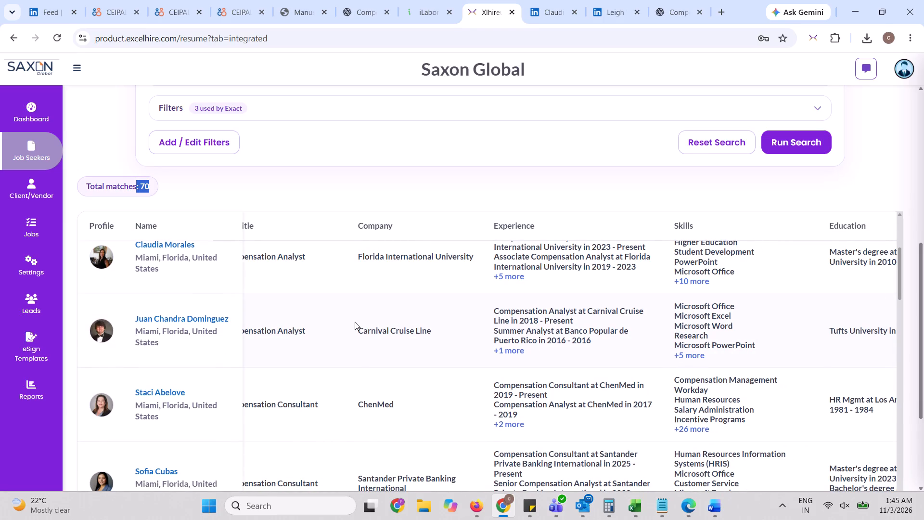
pyautogui.scroll(-2, 355, 322)
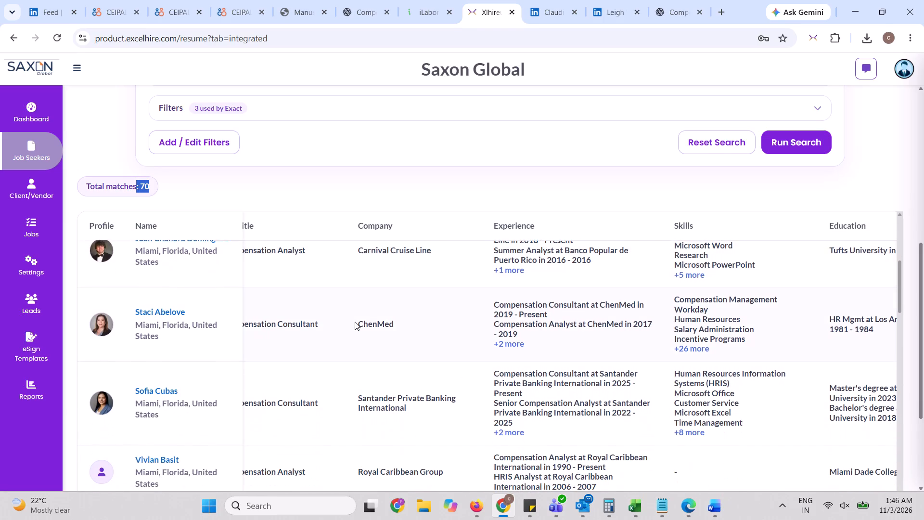
pyautogui.scroll(-1, 355, 322)
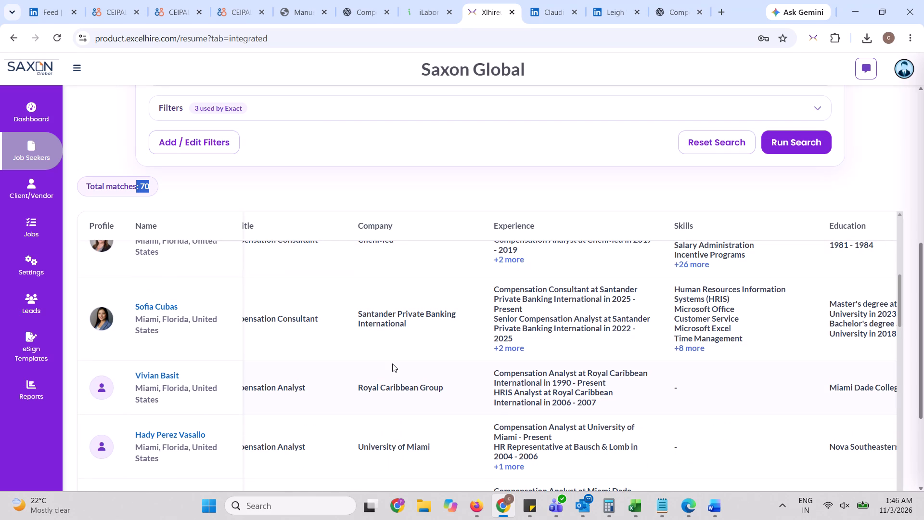
pyautogui.scroll(-3, 392, 364)
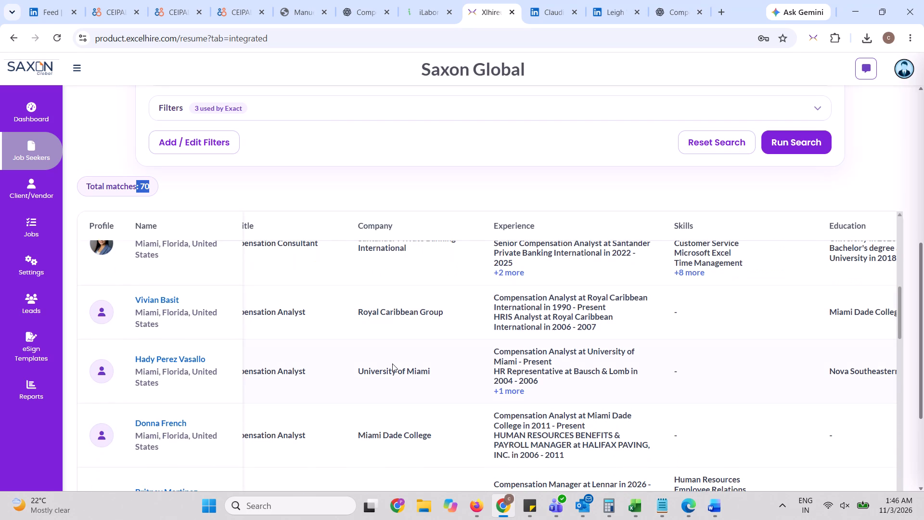
pyautogui.hscroll(2, 392, 364)
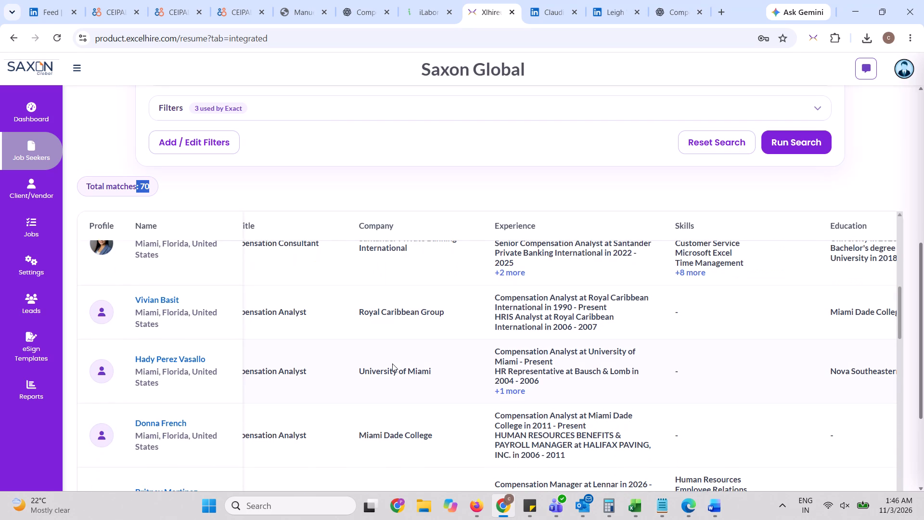
# Open the search filters for the Exact mode, look over the skills, name, location and job title filters, and close them without changes.
pyautogui.scroll(10, 392, 364)
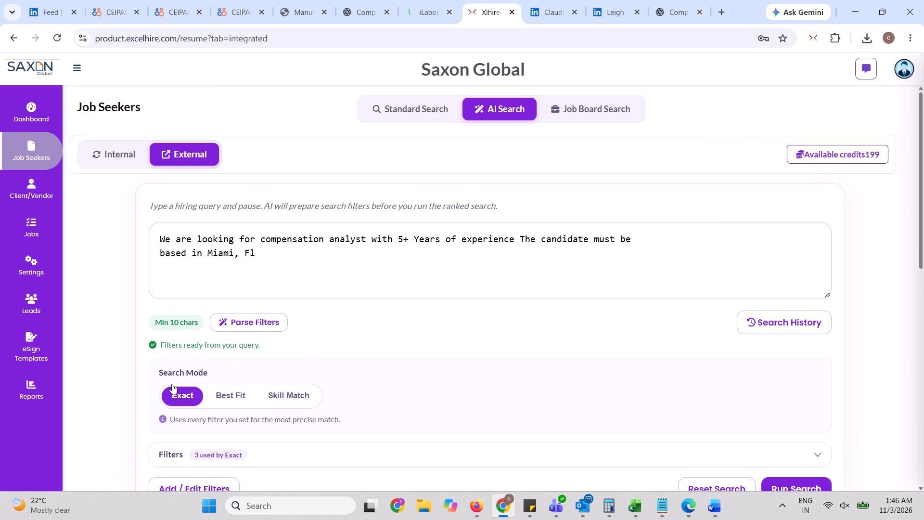
pyautogui.scroll(-1, 173, 379)
pyautogui.click(193, 406)
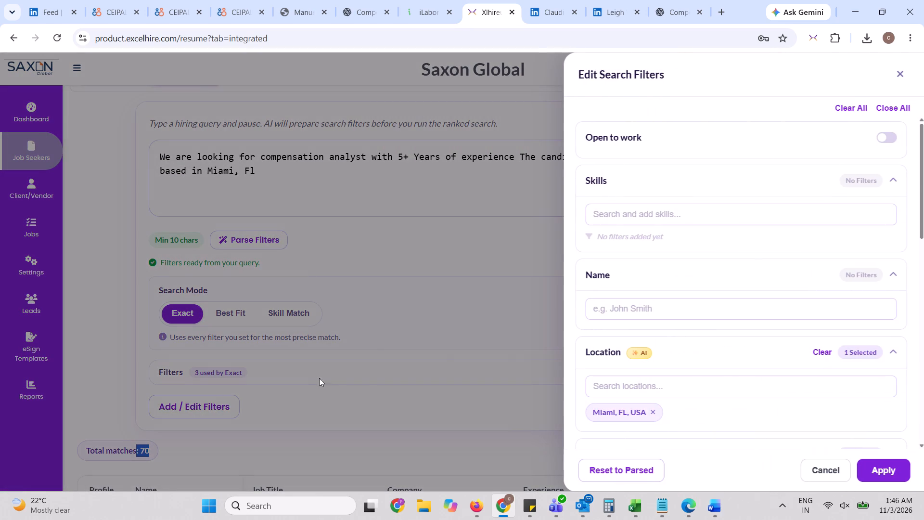
pyautogui.scroll(-1, 616, 313)
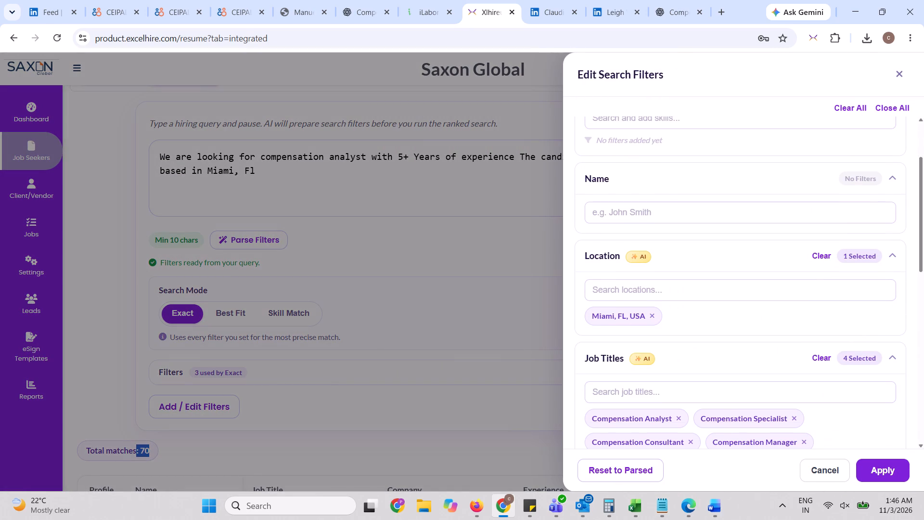
pyautogui.scroll(-4, 618, 299)
pyautogui.scroll(7, 618, 299)
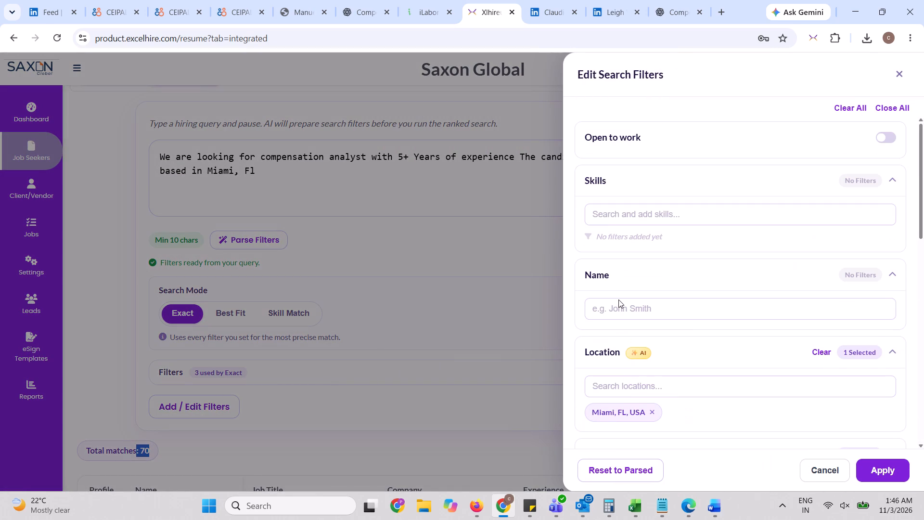
pyautogui.scroll(6, 618, 299)
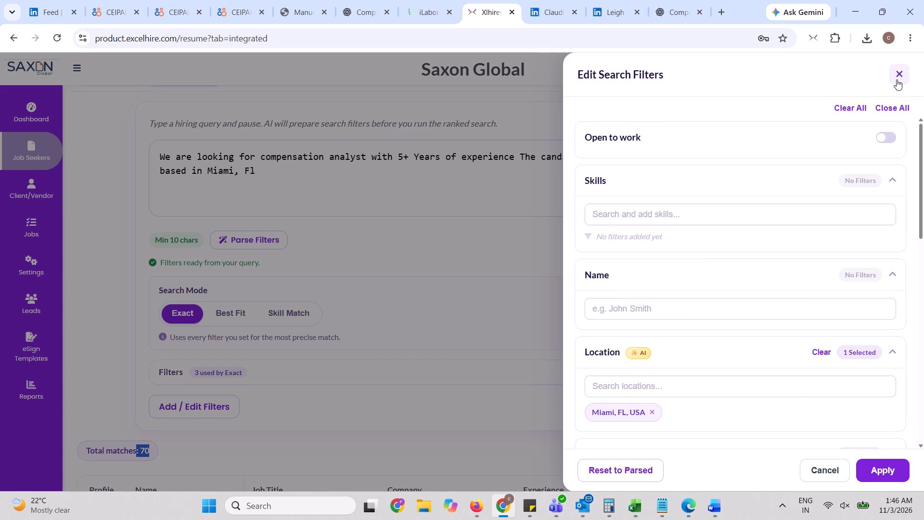
pyautogui.click(898, 75)
# Recheck the hiring query and reopen the search filters to examine the location, job titles, experience range and industry settings.
pyautogui.scroll(4, 365, 226)
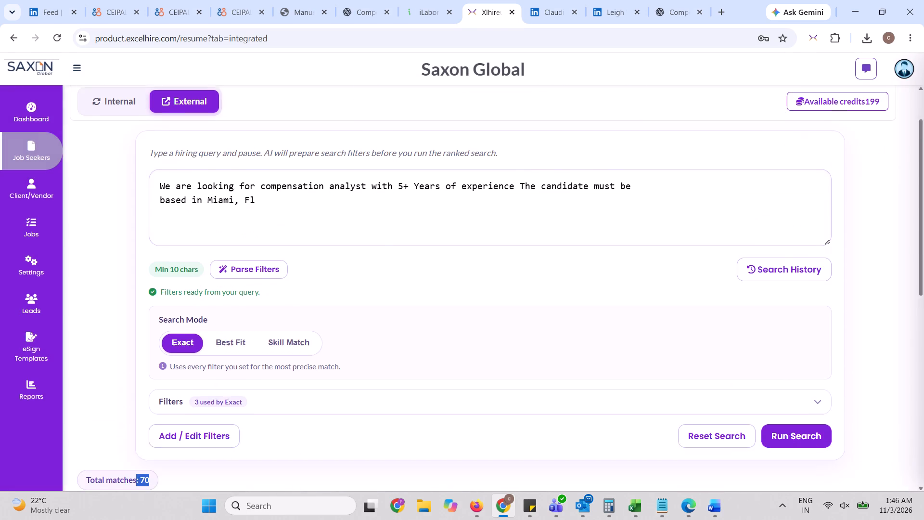
pyautogui.scroll(1, 365, 226)
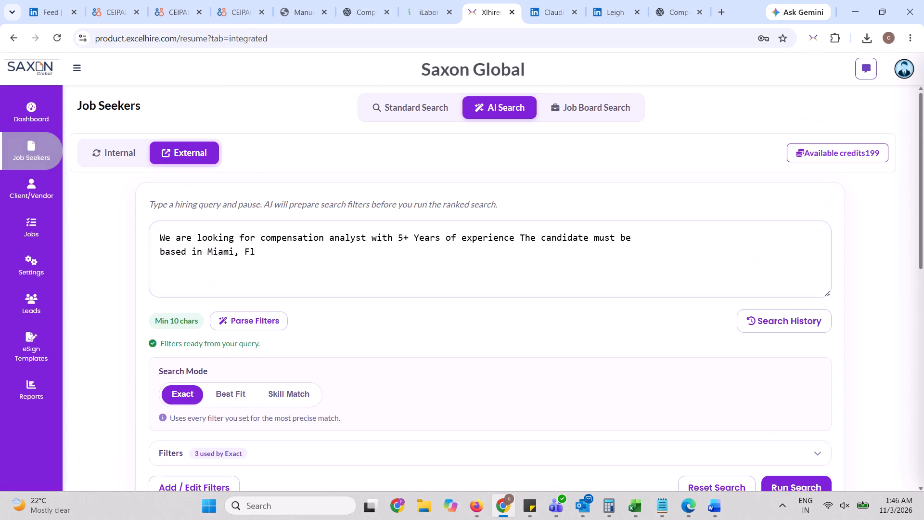
pyautogui.scroll(-1, 365, 226)
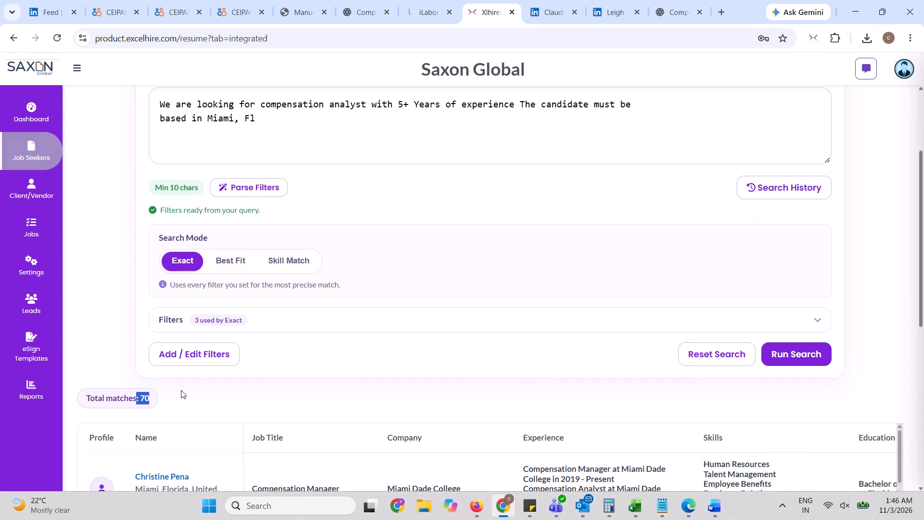
pyautogui.click(193, 346)
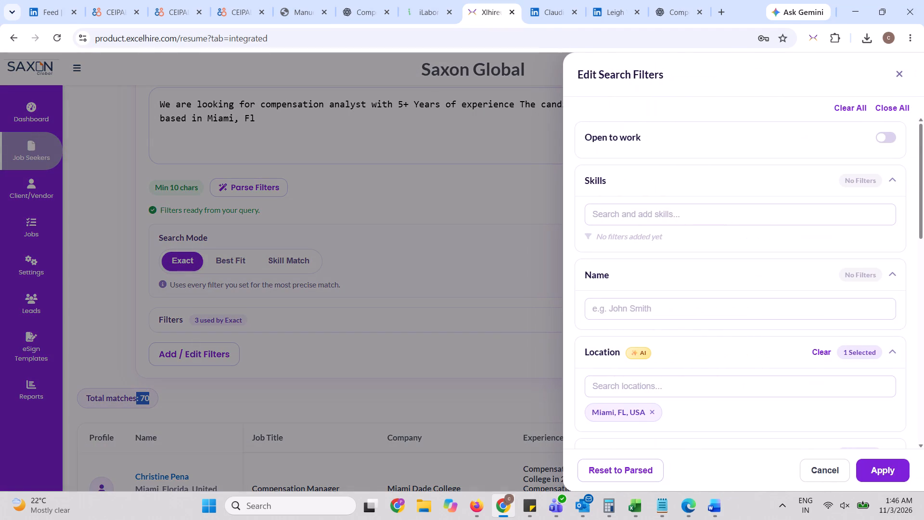
pyautogui.scroll(-3, 634, 217)
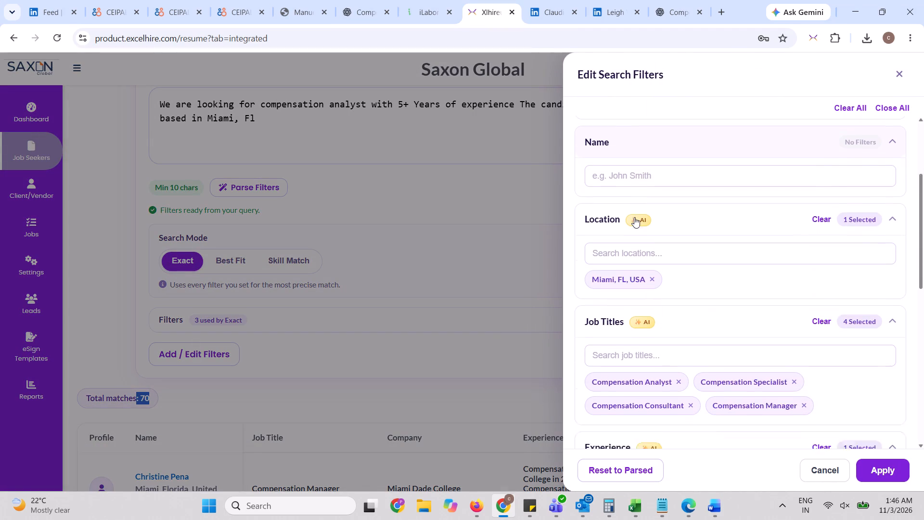
pyautogui.scroll(-3, 634, 217)
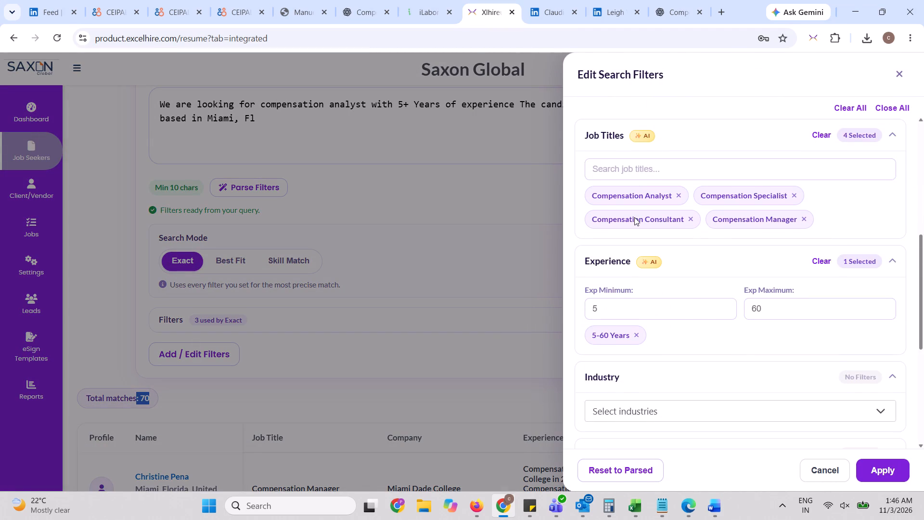
pyautogui.scroll(-2, 634, 217)
pyautogui.scroll(1, 634, 217)
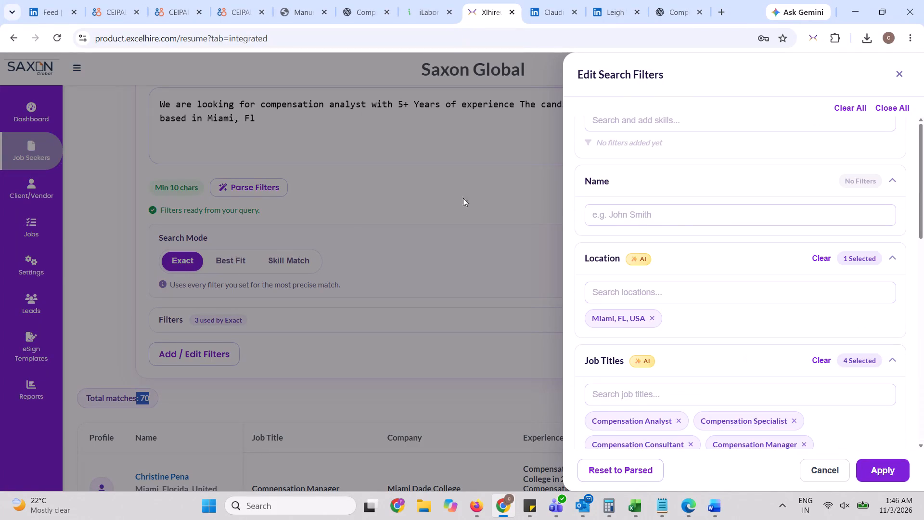
pyautogui.click(896, 72)
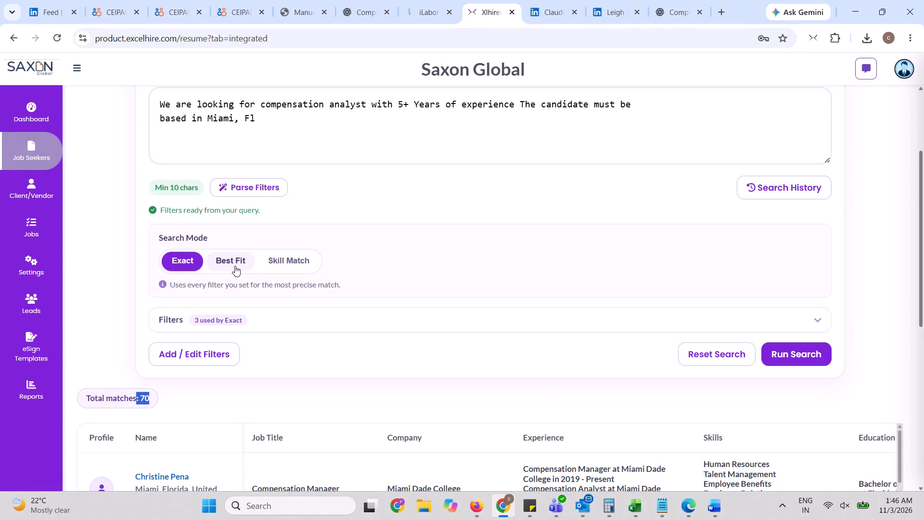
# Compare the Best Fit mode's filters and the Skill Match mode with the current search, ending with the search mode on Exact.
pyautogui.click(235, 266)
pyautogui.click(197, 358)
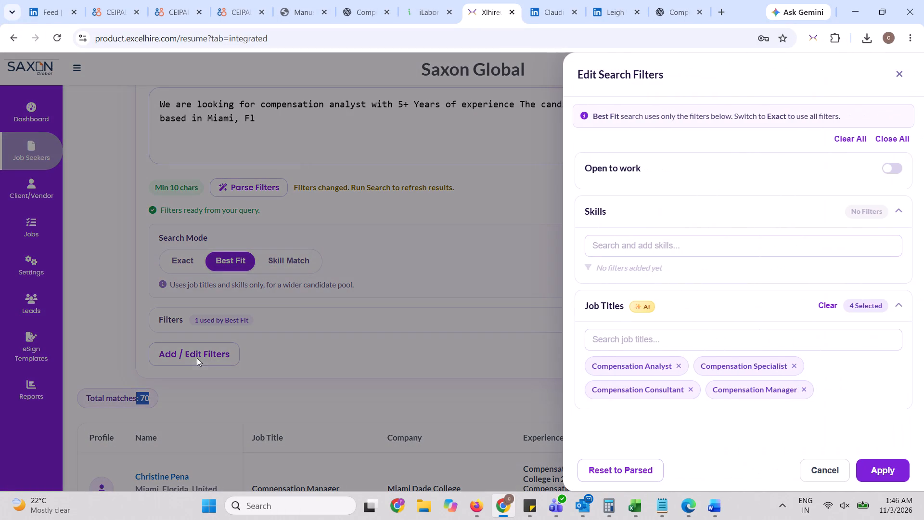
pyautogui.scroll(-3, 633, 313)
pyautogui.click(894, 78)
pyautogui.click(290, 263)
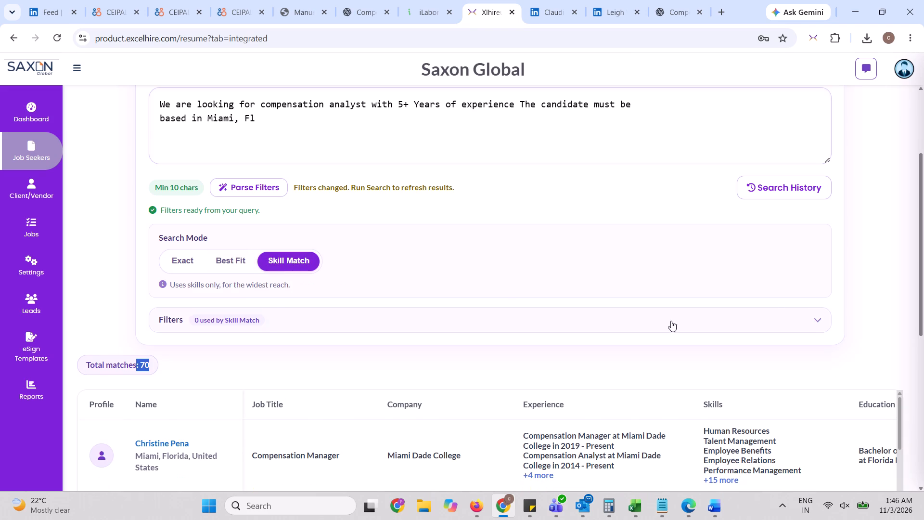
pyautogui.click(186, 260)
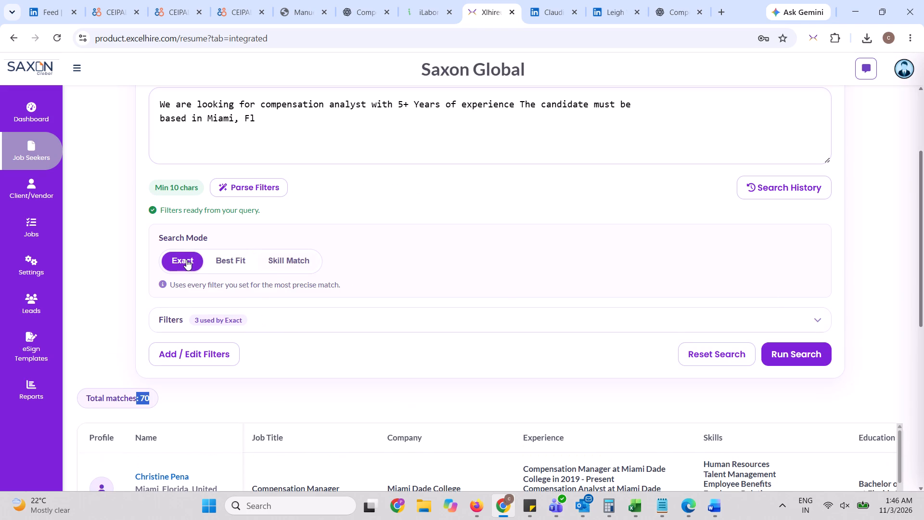
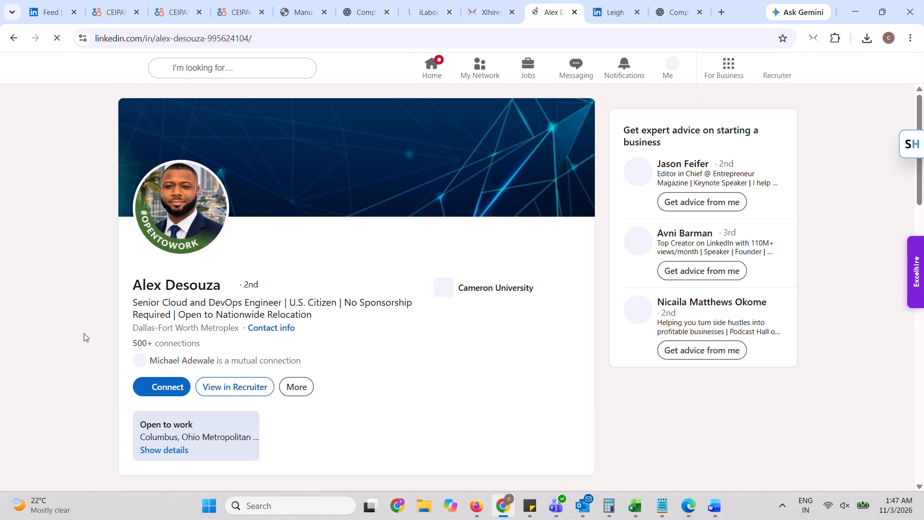
# Examine the Senior Cloud and DevOps Engineer's LinkedIn profile, reading through the About section and the work experience entries.
pyautogui.scroll(-4, 84, 333)
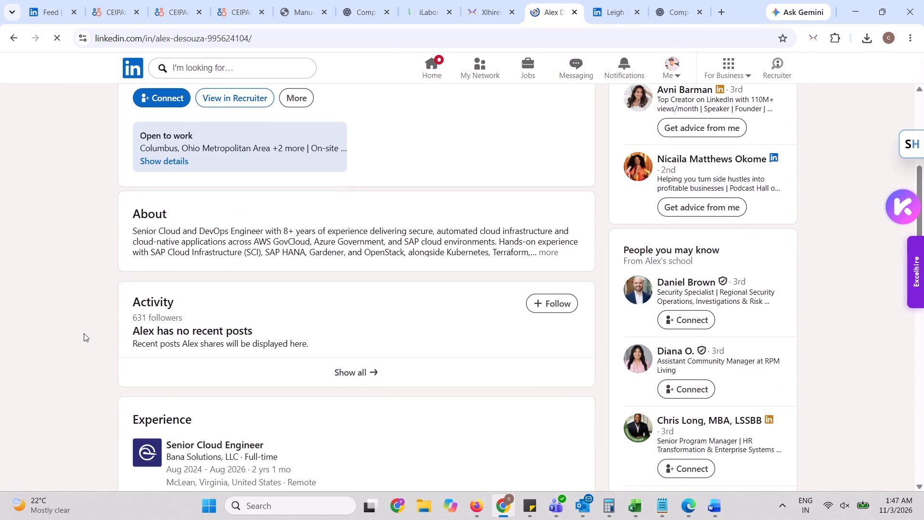
pyautogui.scroll(-4, 84, 333)
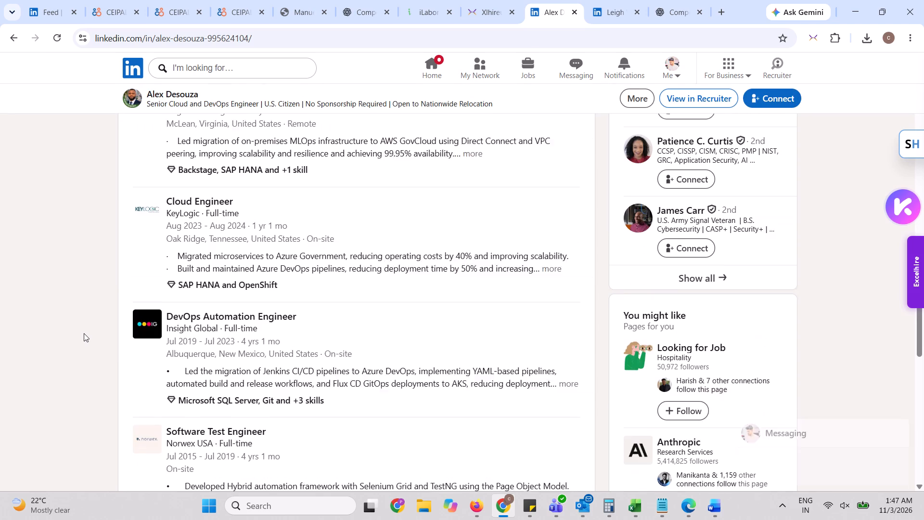
# Expand the full descriptions of the Senior Cloud Engineer, Cloud Engineer, DevOps Automation Engineer and Software Test Engineer roles and review them with the education.
pyautogui.scroll(-2, 84, 333)
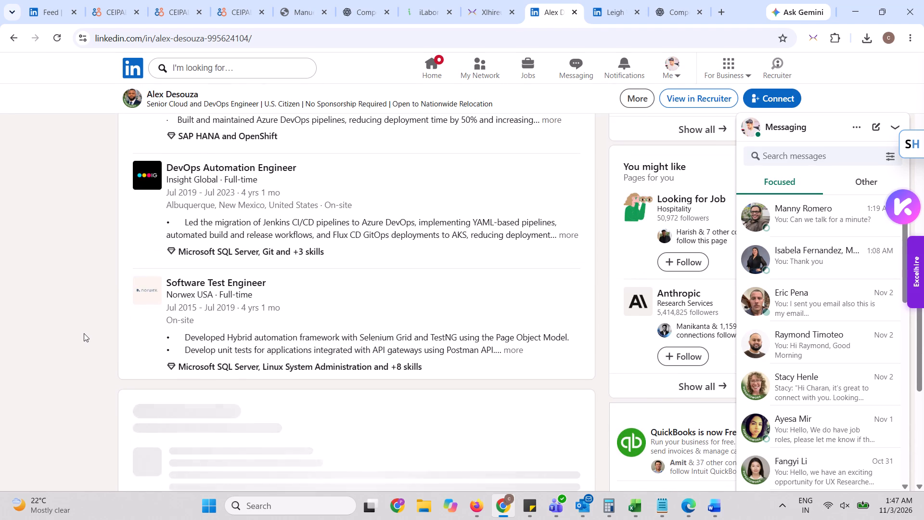
pyautogui.scroll(-1, 84, 333)
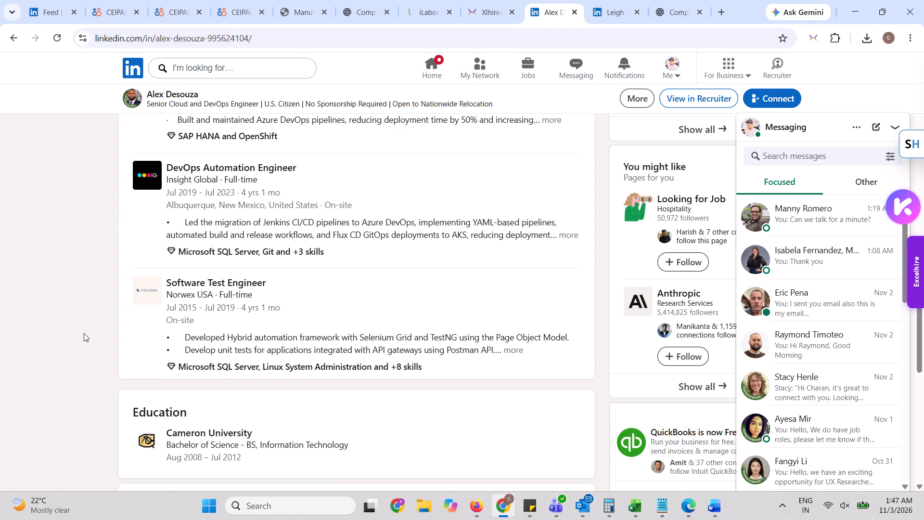
pyautogui.scroll(1, 84, 333)
pyautogui.click(569, 317)
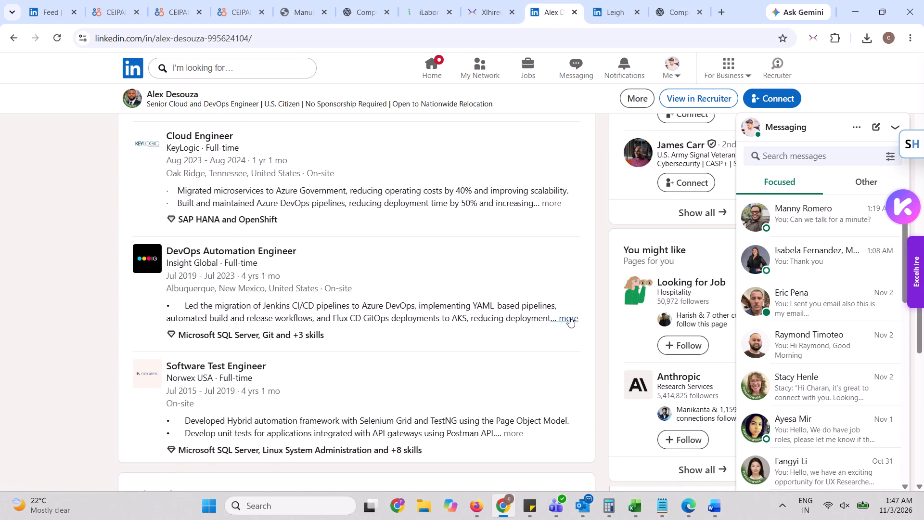
pyautogui.click(549, 199)
pyautogui.scroll(1, 436, 295)
pyautogui.click(436, 295)
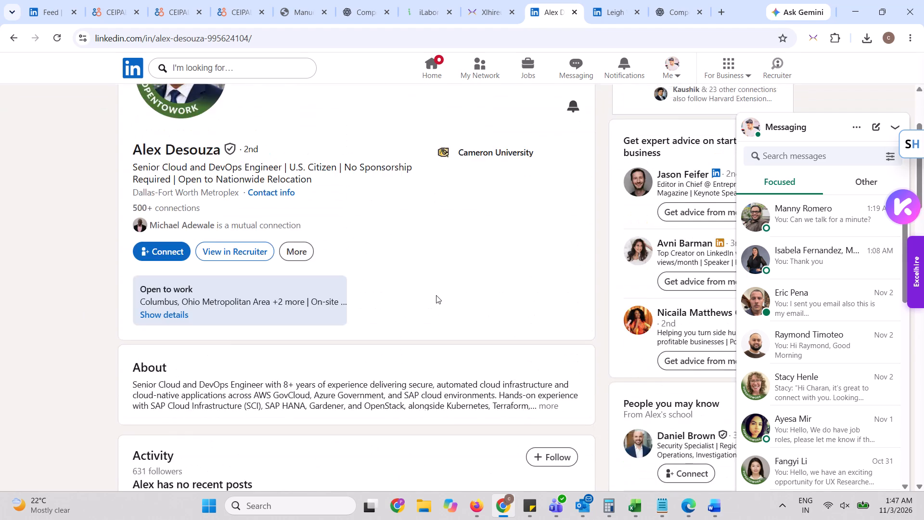
pyautogui.scroll(-5, 436, 295)
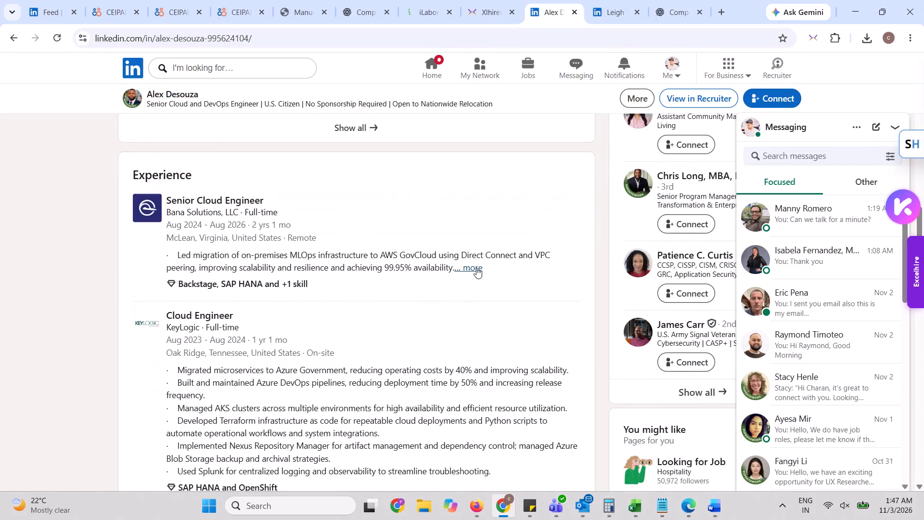
pyautogui.click(473, 267)
pyautogui.scroll(-6, 448, 325)
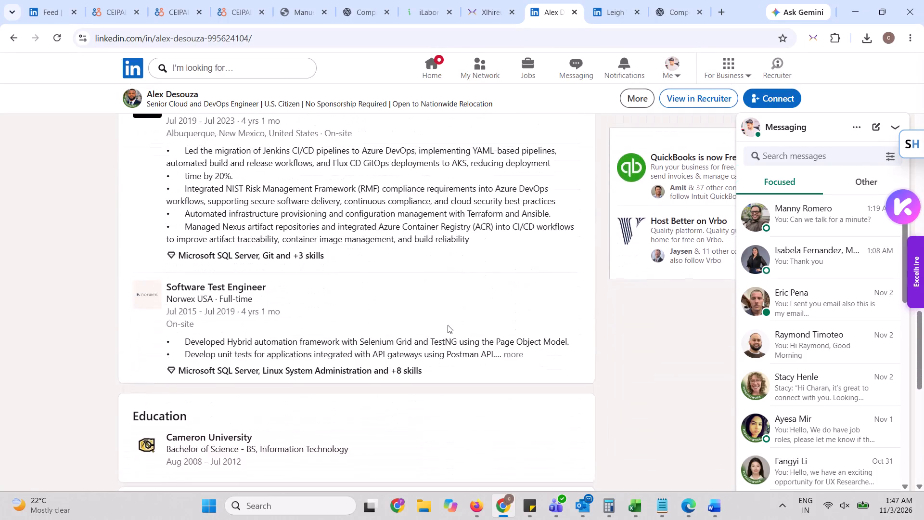
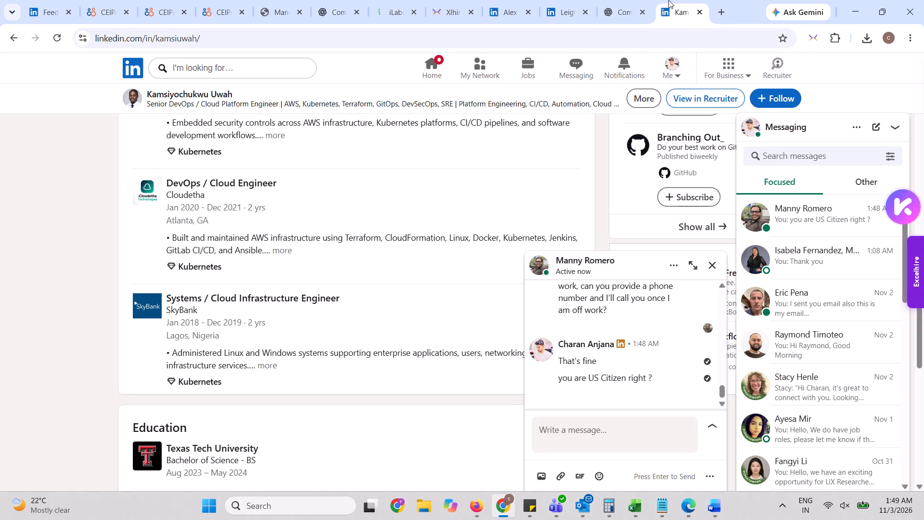
pyautogui.scroll(-1, 437, 275)
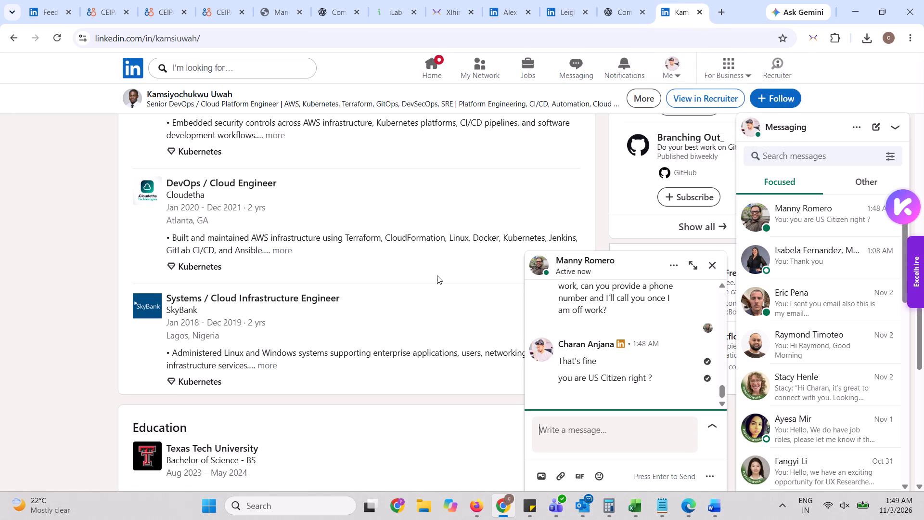
pyautogui.scroll(-1, 437, 275)
pyautogui.click(267, 303)
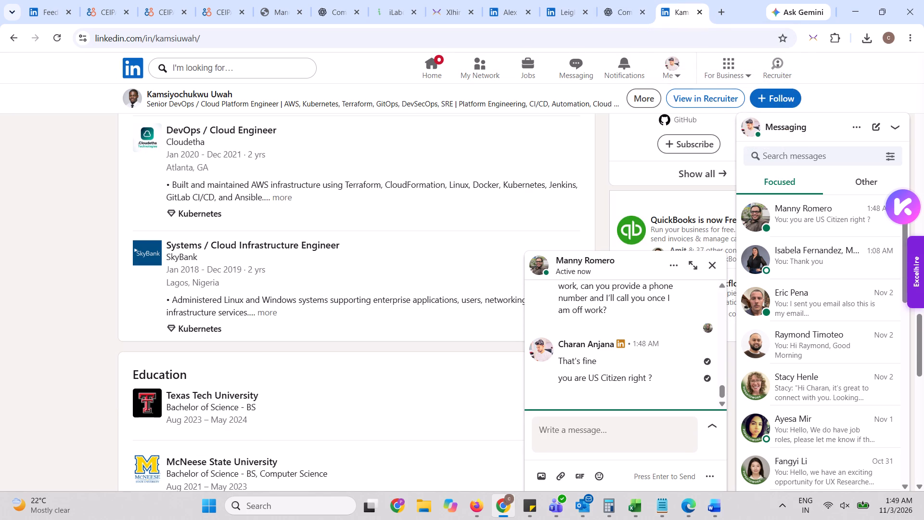
pyautogui.click(282, 200)
pyautogui.scroll(-1, 232, 396)
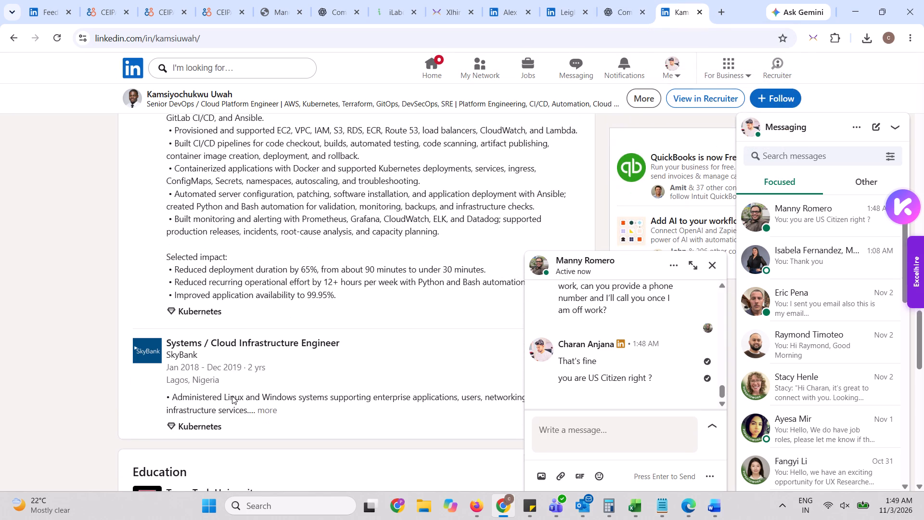
pyautogui.scroll(-1, 232, 396)
pyautogui.click(264, 408)
pyautogui.scroll(3, 285, 292)
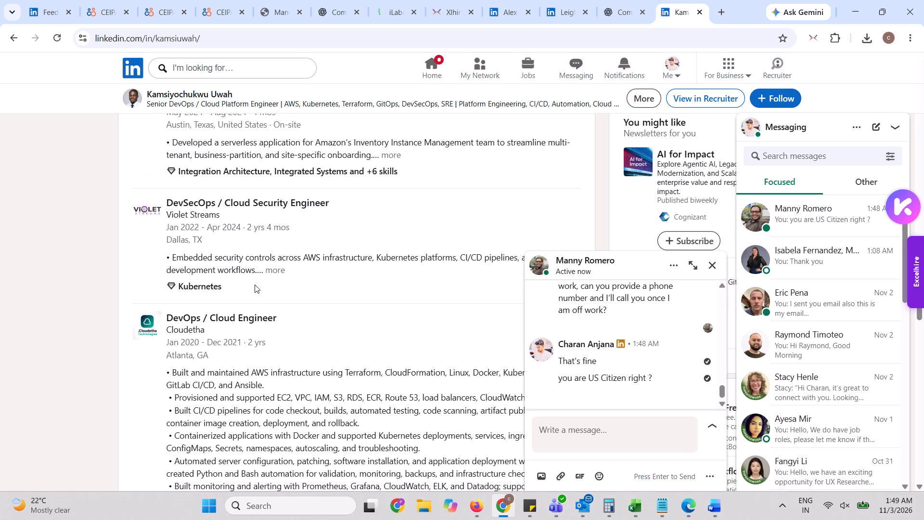
pyautogui.click(277, 268)
pyautogui.scroll(1, 277, 268)
pyautogui.click(389, 203)
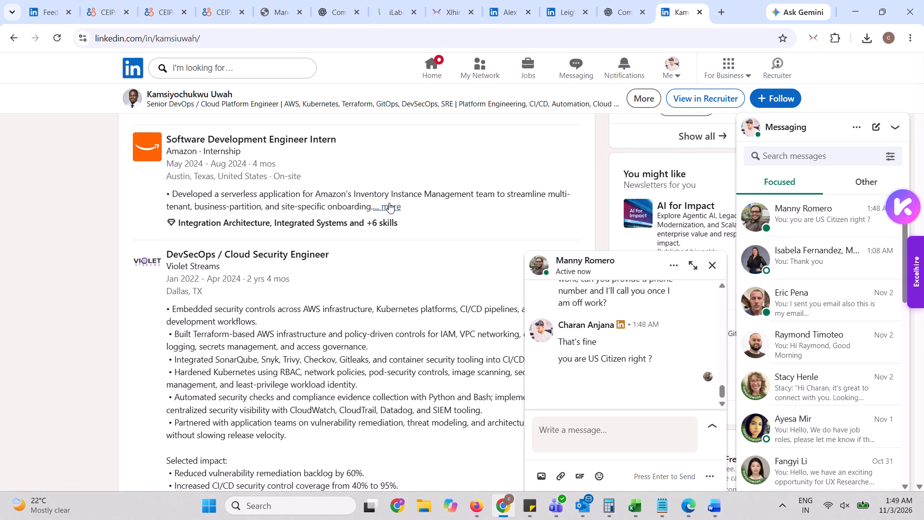
pyautogui.scroll(2, 246, 239)
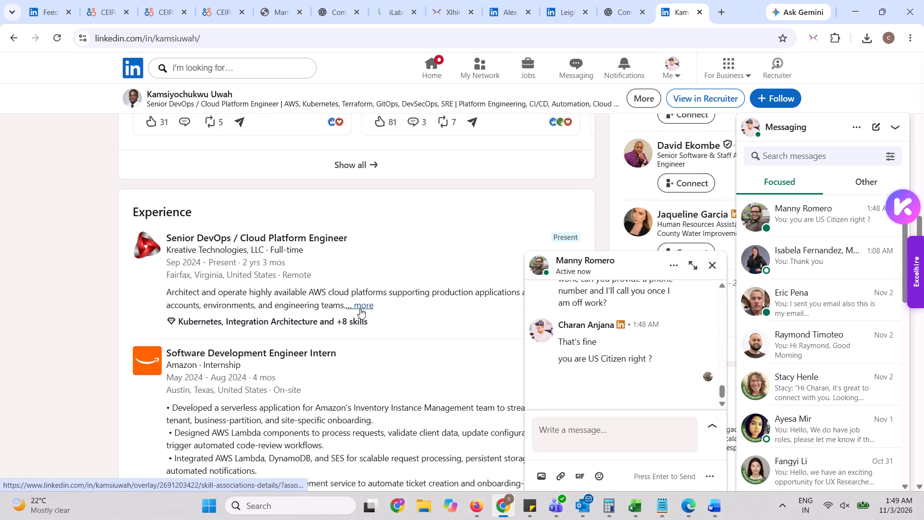
pyautogui.click(360, 306)
pyautogui.scroll(-3, 108, 247)
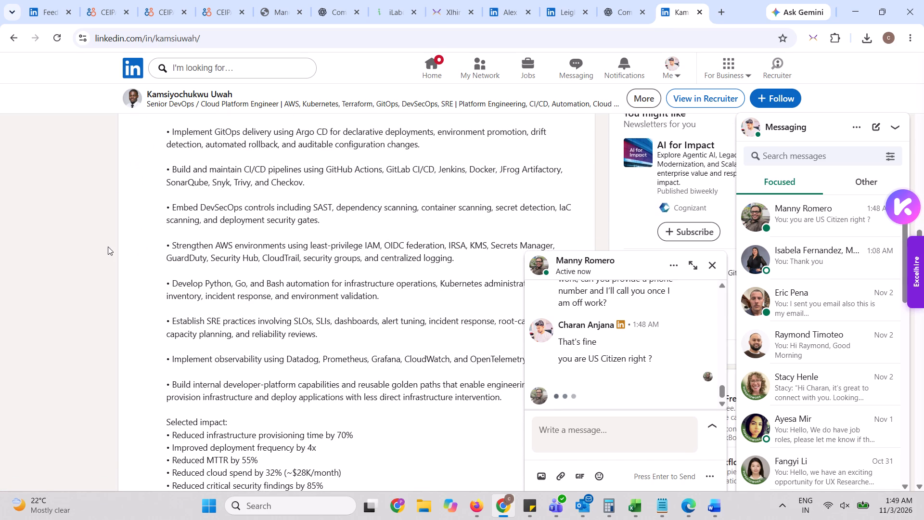
pyautogui.scroll(-1, 108, 247)
pyautogui.scroll(1, 108, 247)
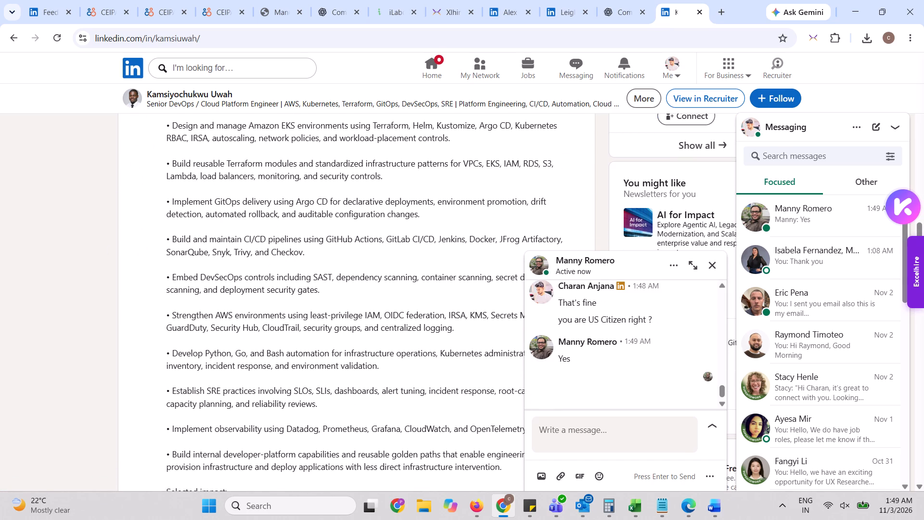
# Send the contact in the open conversation "I am submitting i shared you email please confirm" and close the conversation.
pyautogui.click(554, 424)
pyautogui.write('I am submitting')
pyautogui.press('space')
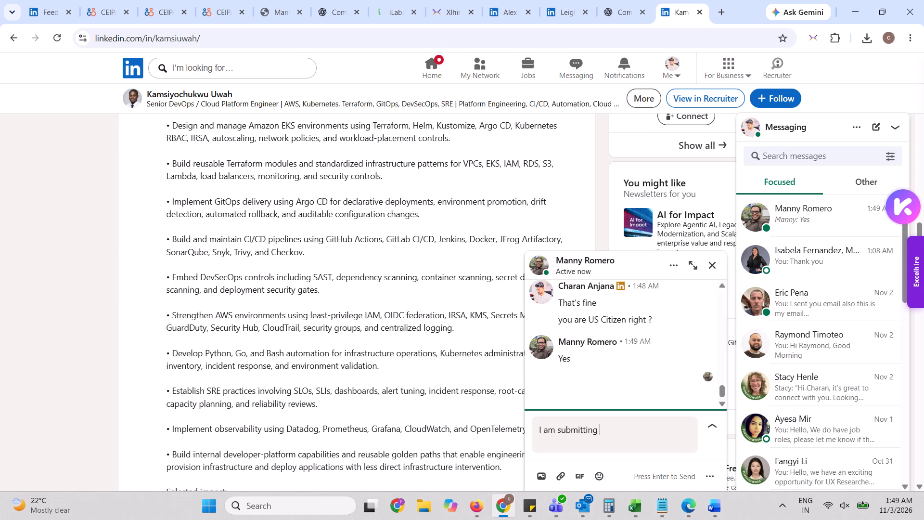
pyautogui.write('i shared you')
pyautogui.press('space')
pyautogui.write('email o')
pyautogui.press('BackSpace')
pyautogui.write('please confirm')
pyautogui.press('space')
pyautogui.press('Return')
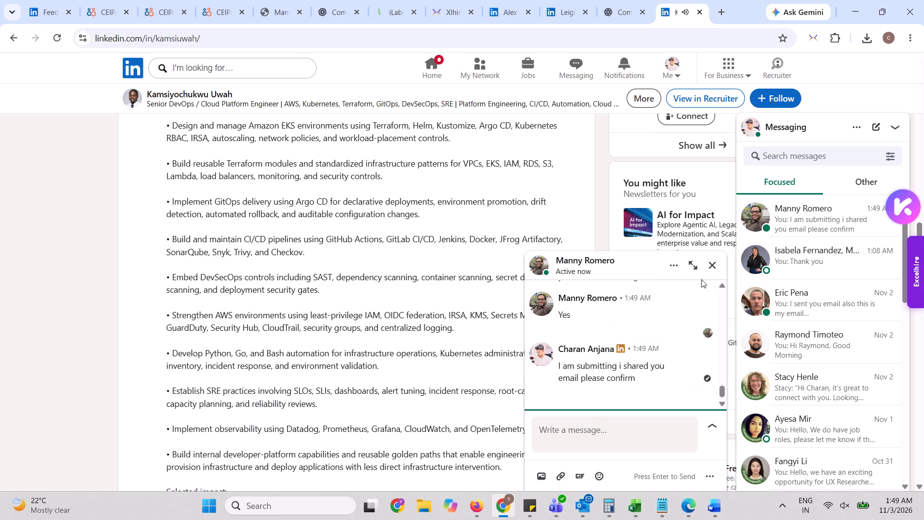
pyautogui.click(714, 266)
# Examine the DevOps candidate's expanded experience descriptions, education and profile summary.
pyautogui.scroll(-6, 290, 348)
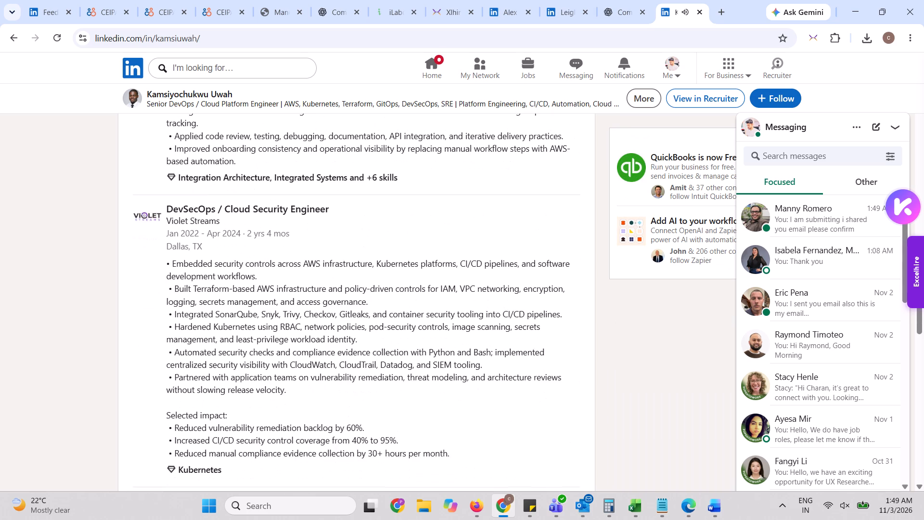
pyautogui.scroll(-8, 290, 348)
pyautogui.rightClick(290, 348)
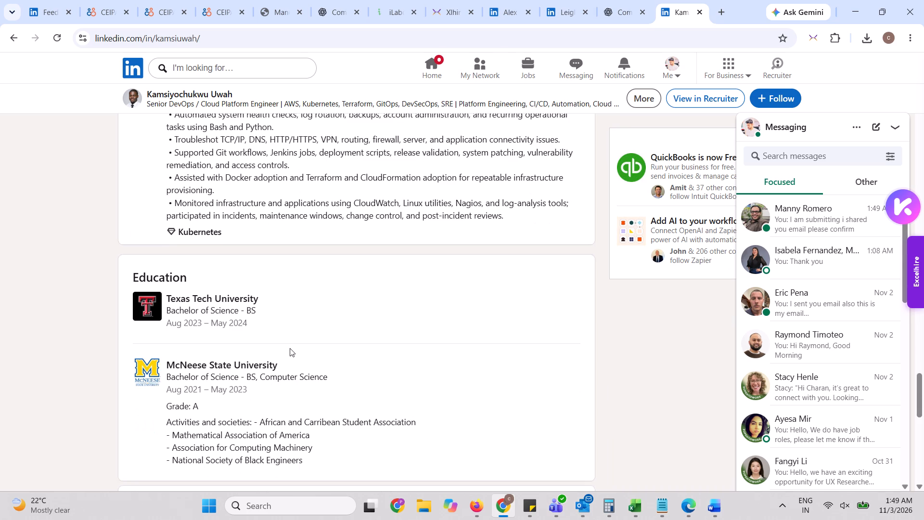
pyautogui.scroll(20, 290, 348)
pyautogui.scroll(13, 290, 348)
pyautogui.click(76, 248)
pyautogui.scroll(10, 76, 248)
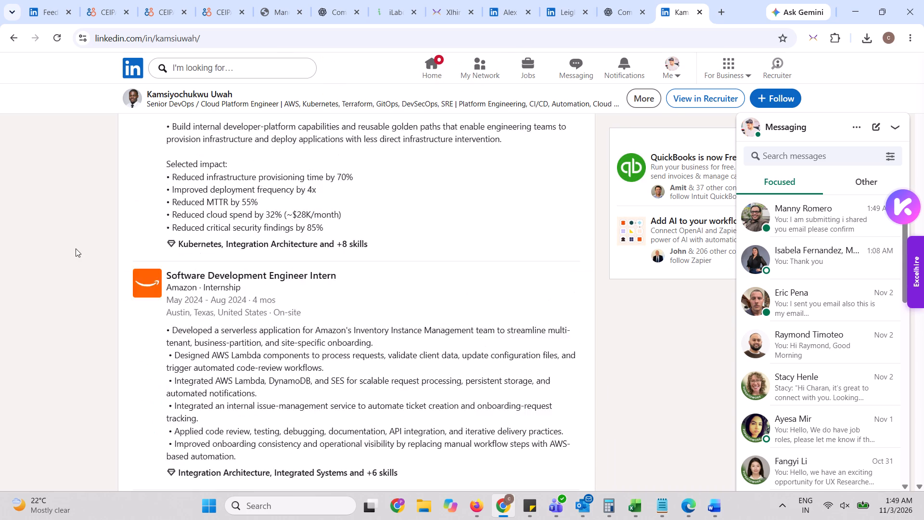
pyautogui.scroll(7, 76, 248)
pyautogui.scroll(-3, 76, 248)
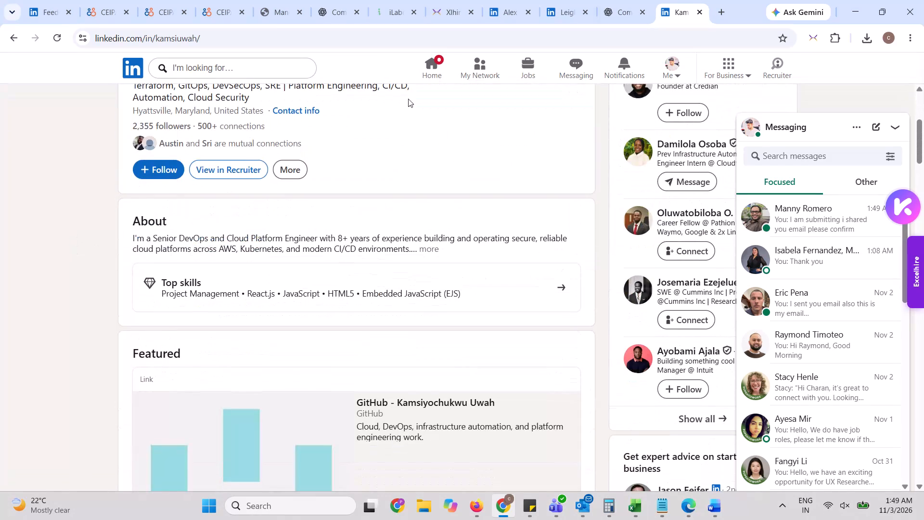
# Return to the LinkedIn profile of the Senior Cloud and DevOps Engineer in Dallas-Fort Worth and view its header details.
pyautogui.click(556, 0)
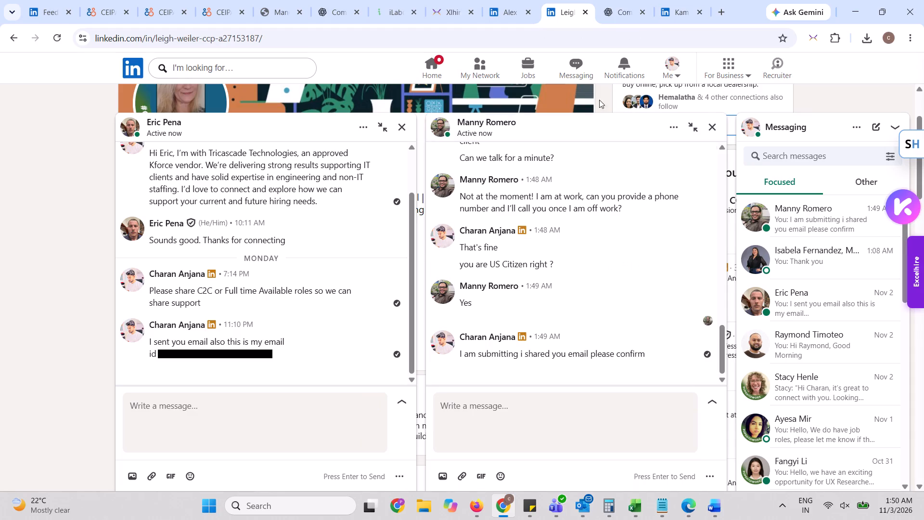
pyautogui.click(530, 0)
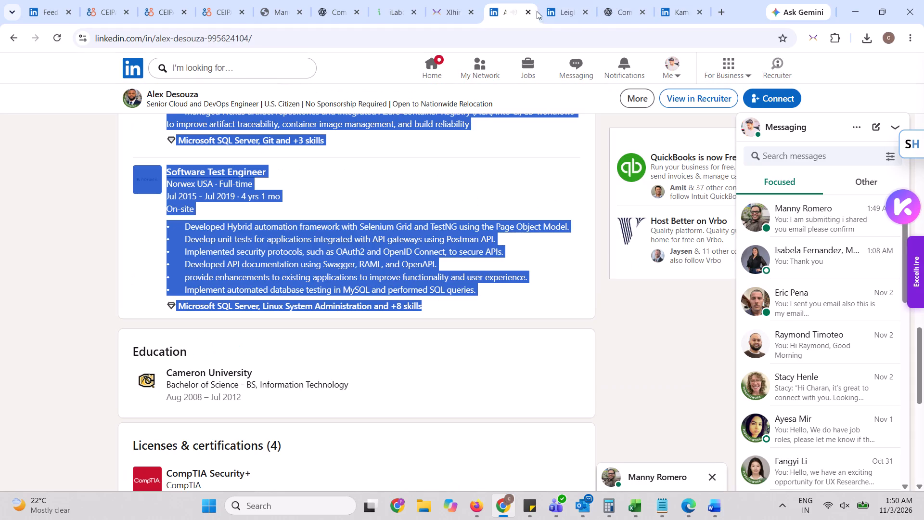
pyautogui.scroll(10, 89, 303)
pyautogui.scroll(-3, 89, 303)
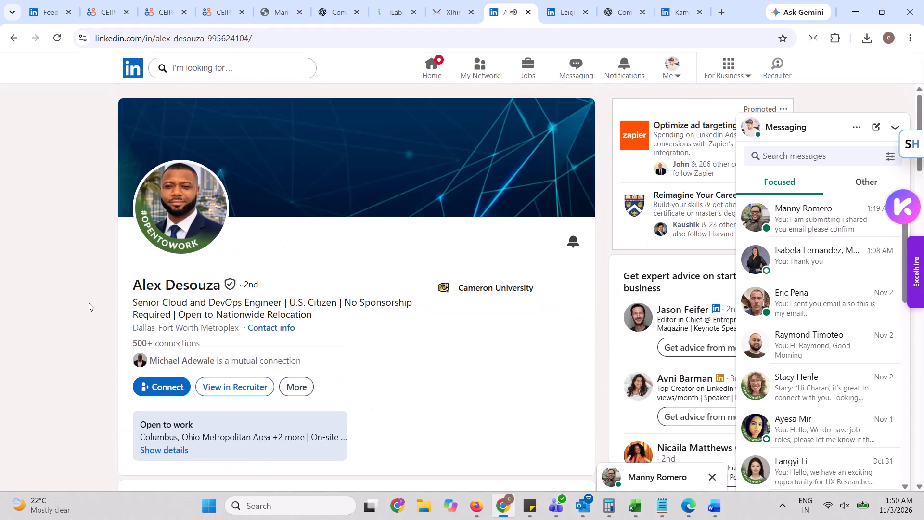
pyautogui.scroll(-4, 89, 303)
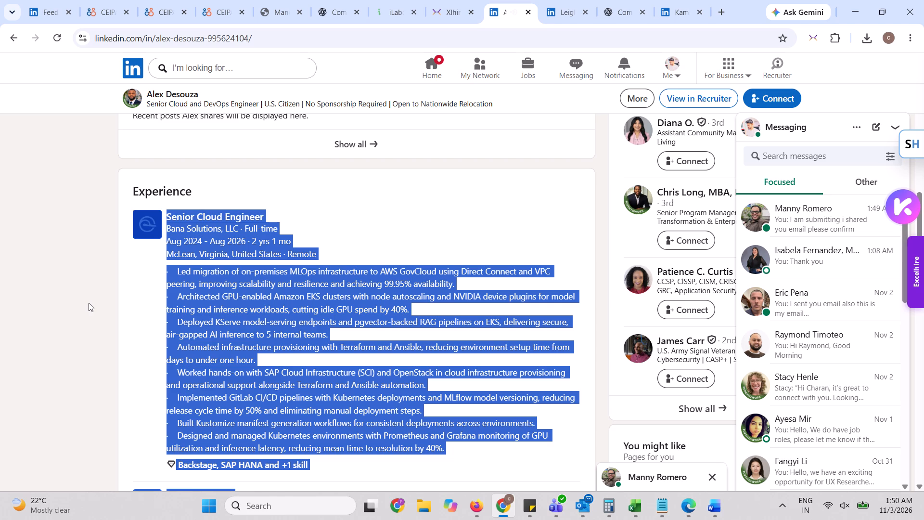